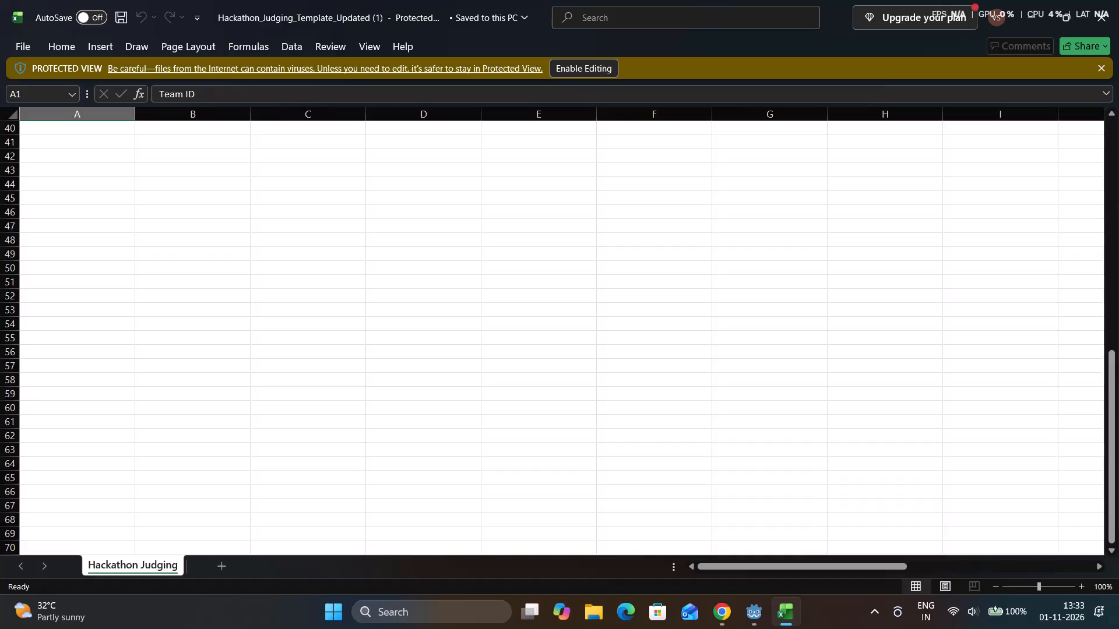
Enable editing for the protected hackathon judging template workbook.
{"action": "scroll", "coordinate": [104, 239], "scroll_direction": "down", "scroll_amount": 20}
{"action": "scroll", "coordinate": [104, 239], "scroll_direction": "down", "scroll_amount": 20}
{"action": "scroll", "coordinate": [104, 239], "scroll_direction": "down", "scroll_amount": 10}
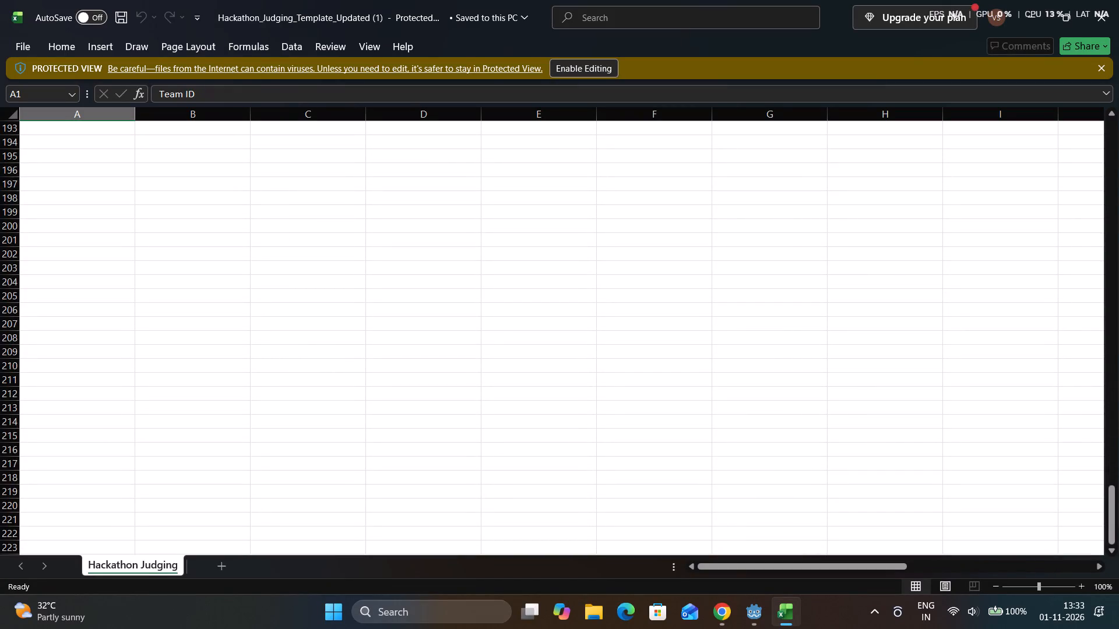
{"action": "scroll", "coordinate": [109, 238], "scroll_direction": "down", "scroll_amount": 20}
{"action": "scroll", "coordinate": [109, 238], "scroll_direction": "down", "scroll_amount": 9}
{"action": "scroll", "coordinate": [128, 232], "scroll_direction": "up", "scroll_amount": 5}
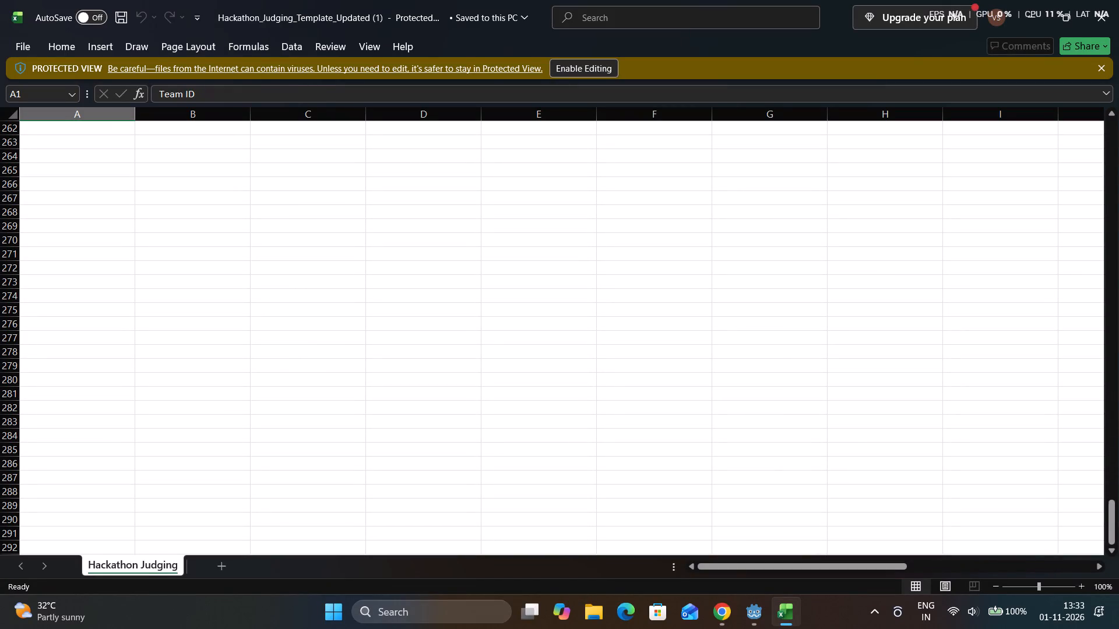
{"action": "left_click", "coordinate": [564, 61]}
Select the entire Team ID column and open its column editing options.
{"action": "scroll", "coordinate": [269, 323], "scroll_direction": "up", "scroll_amount": 18}
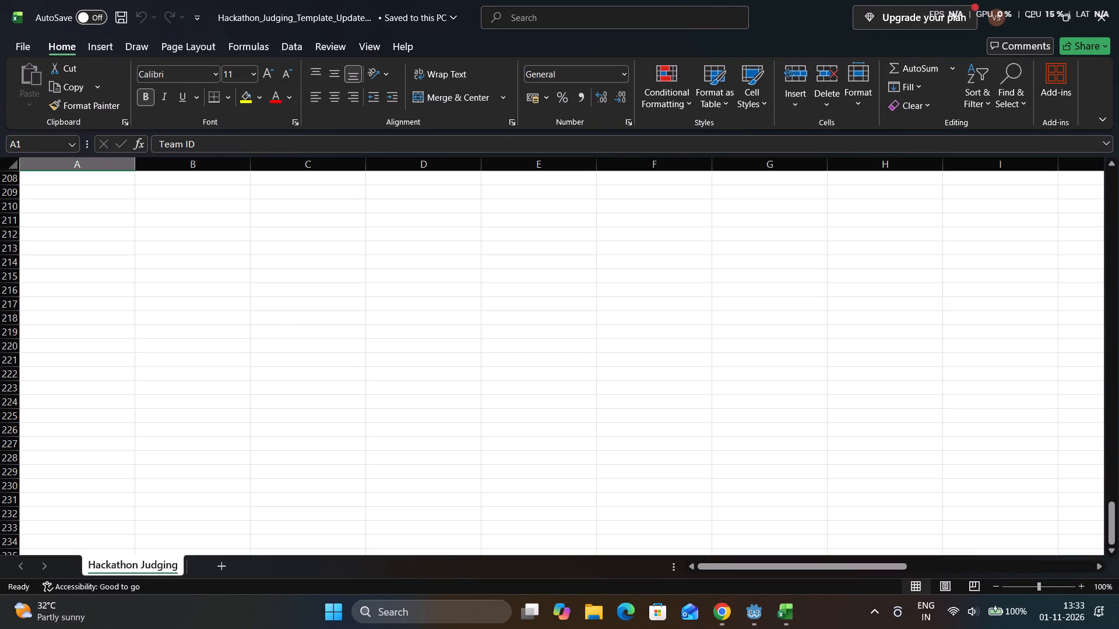
{"action": "scroll", "coordinate": [268, 322], "scroll_direction": "up", "scroll_amount": 5}
{"action": "left_click_drag", "start_coordinate": [1112, 499], "coordinate": [1100, 258]}
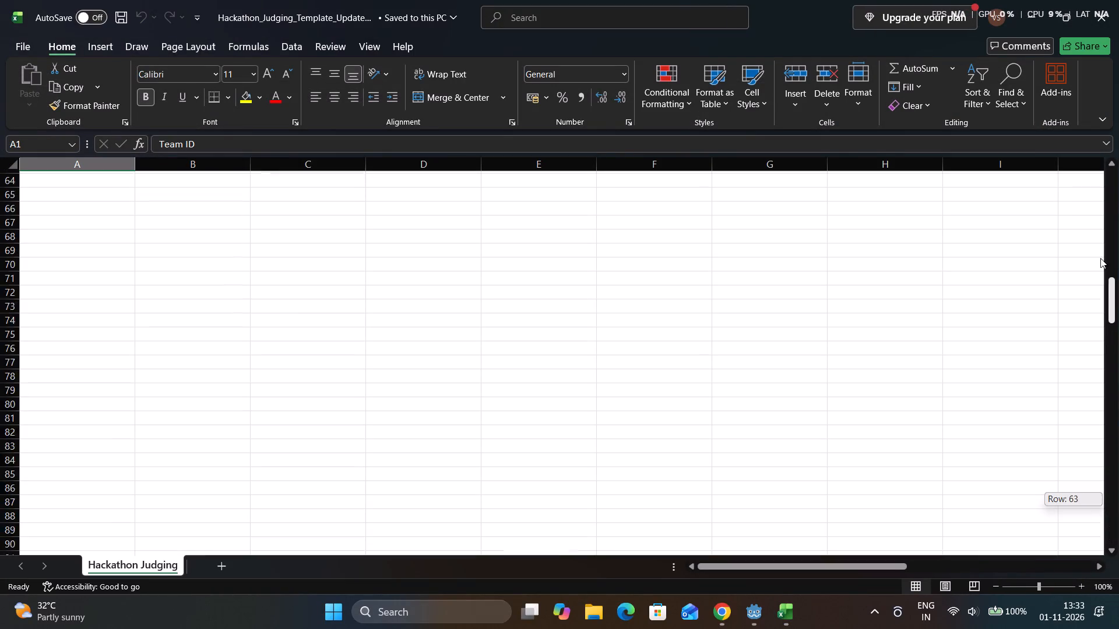
{"action": "left_click_drag", "start_coordinate": [1100, 258], "coordinate": [1083, 149]}
{"action": "scroll", "coordinate": [629, 393], "scroll_direction": "up", "scroll_amount": 9}
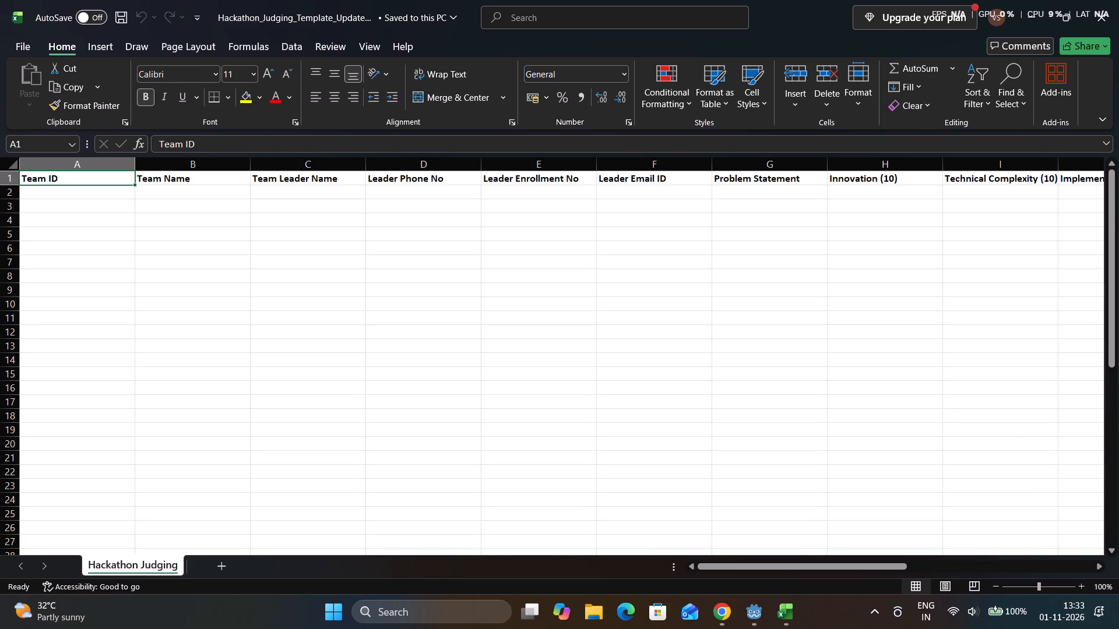
{"action": "right_click", "coordinate": [93, 166]}
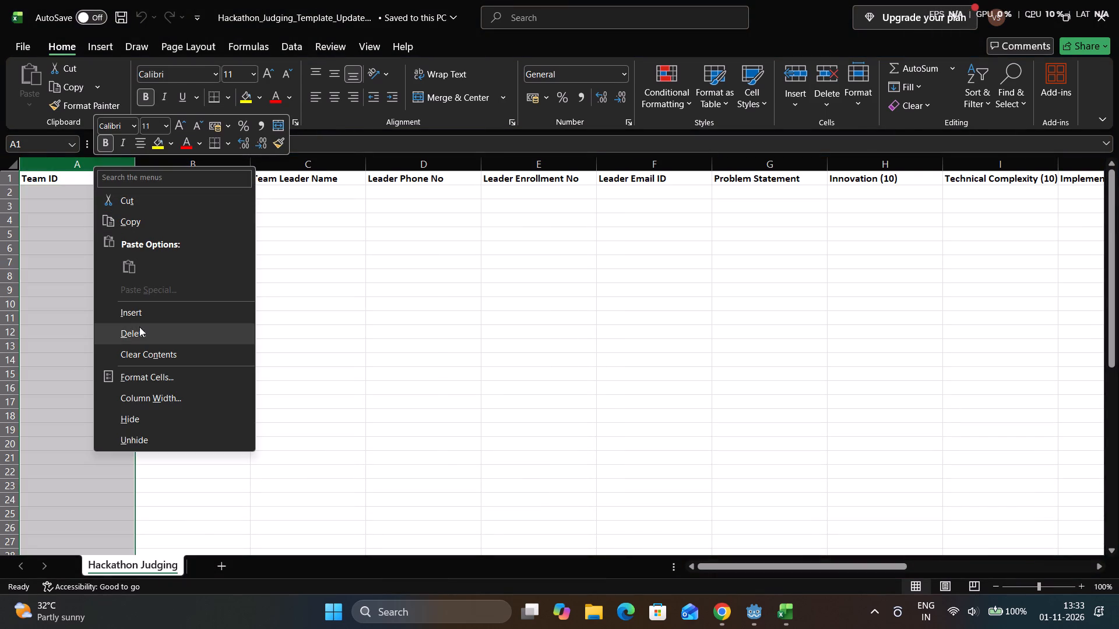
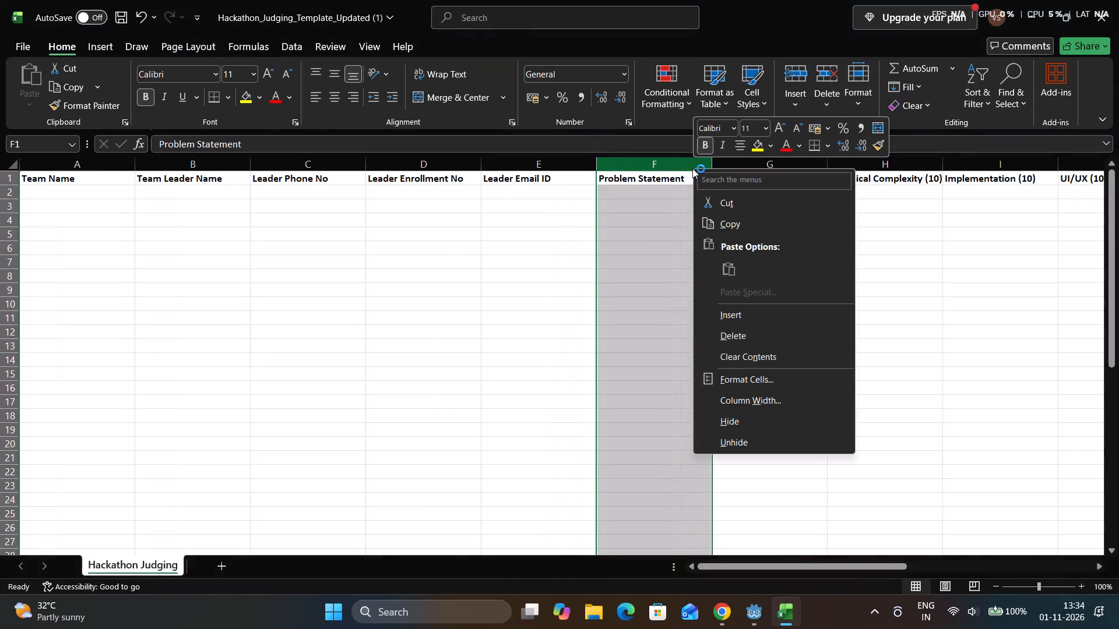
Delete the entire Problem Statement column from the judging sheet.
{"action": "left_click", "coordinate": [745, 337]}
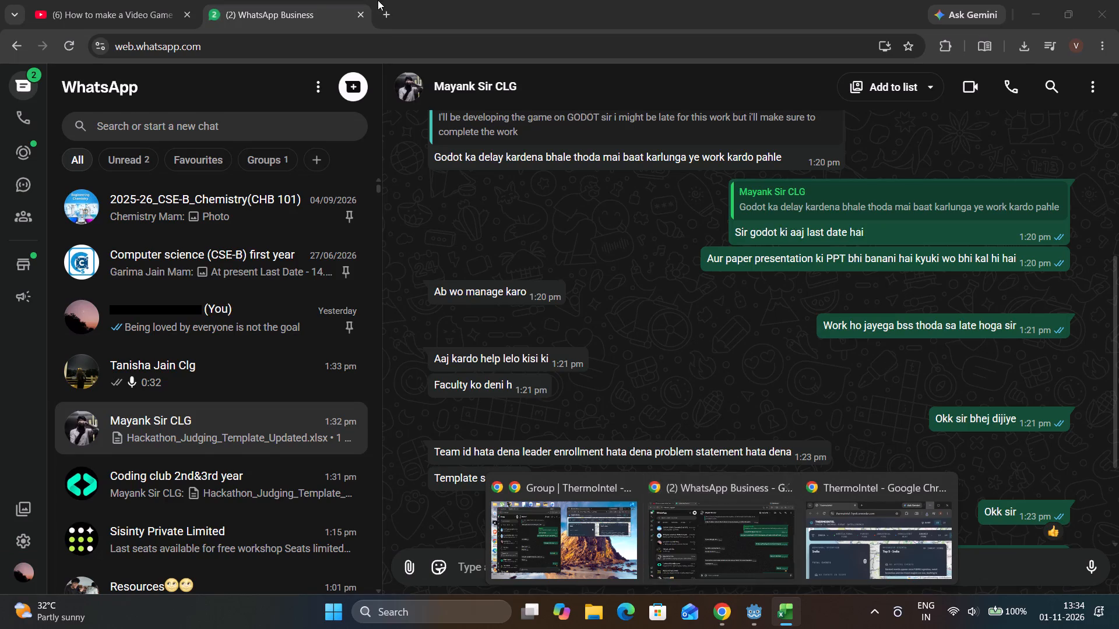
Delete the entire Leader Enrollment No column from the judging sheet.
{"action": "left_click", "coordinate": [214, 166]}
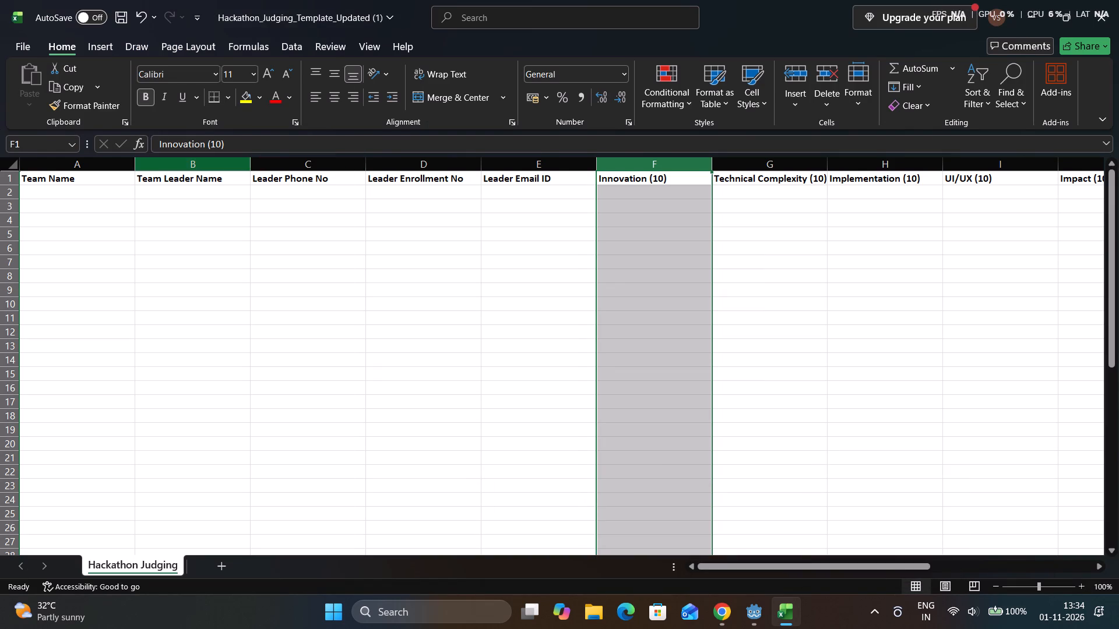
{"action": "left_click", "coordinate": [432, 170]}
{"action": "right_click", "coordinate": [433, 171]}
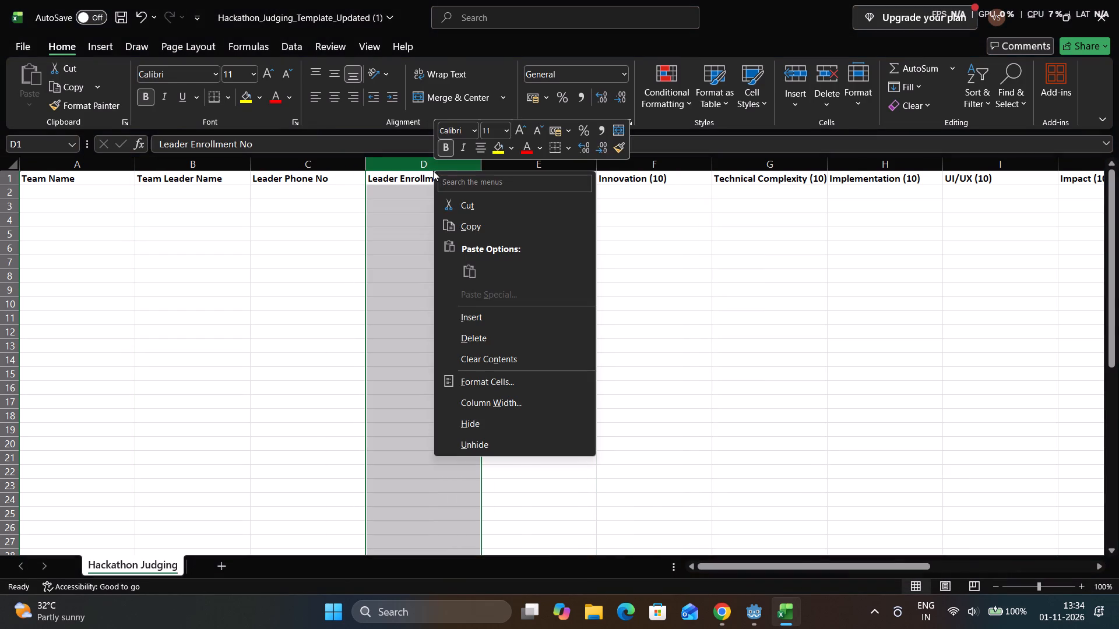
{"action": "left_click", "coordinate": [477, 335]}
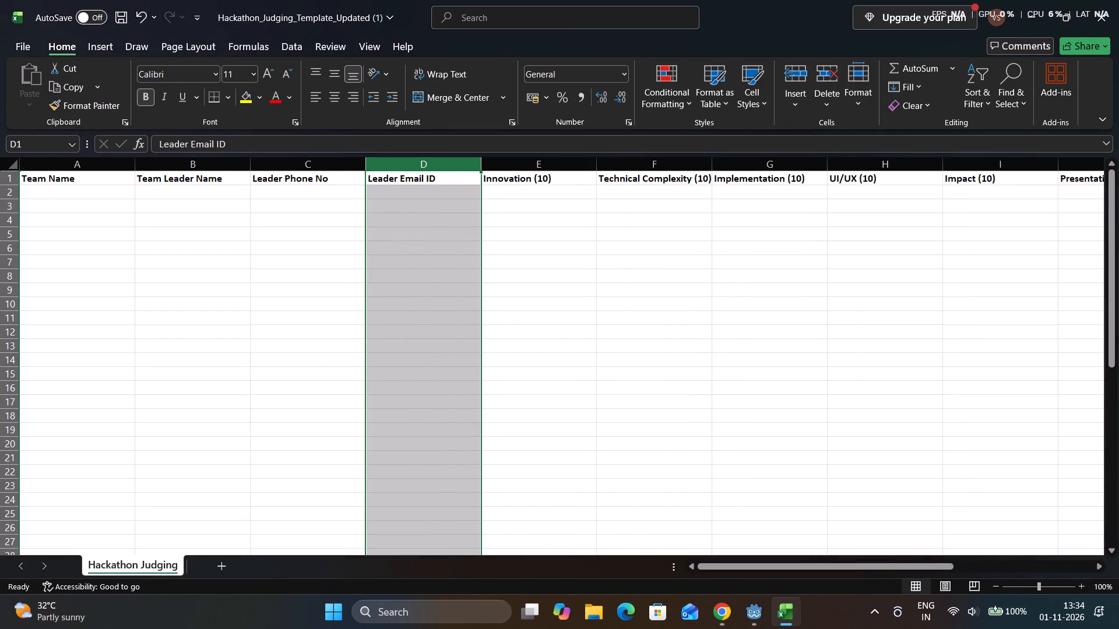
Review the remaining columns through Judge Comments, checking the first Rank and Total Score cells and the Feasibility column.
{"action": "left_click_drag", "start_coordinate": [730, 566], "coordinate": [817, 566]}
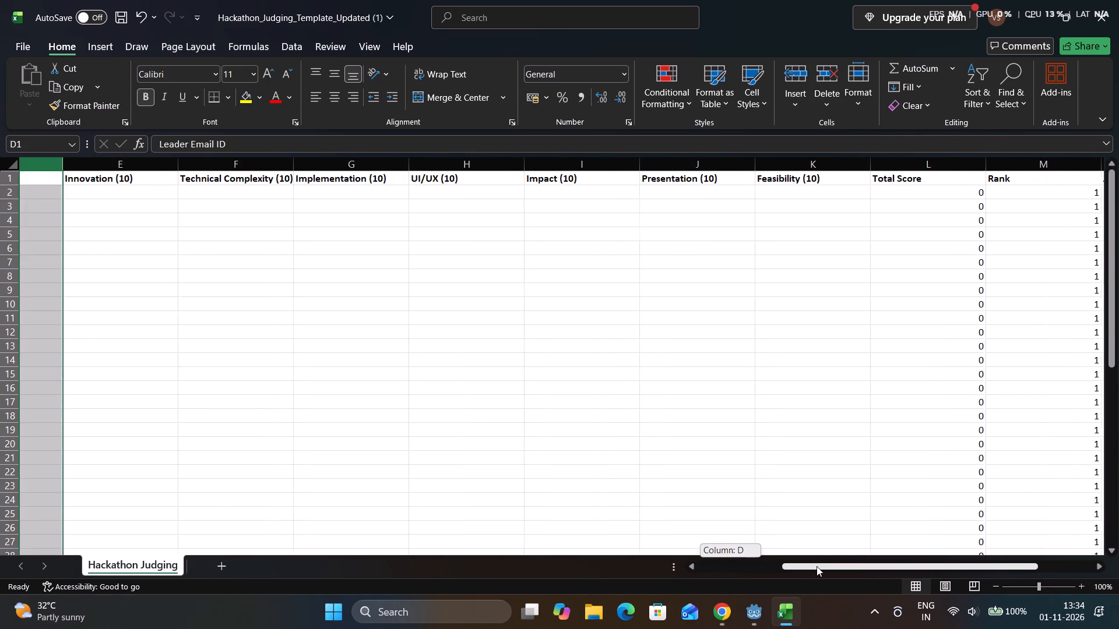
{"action": "left_click_drag", "start_coordinate": [817, 566], "coordinate": [877, 574]}
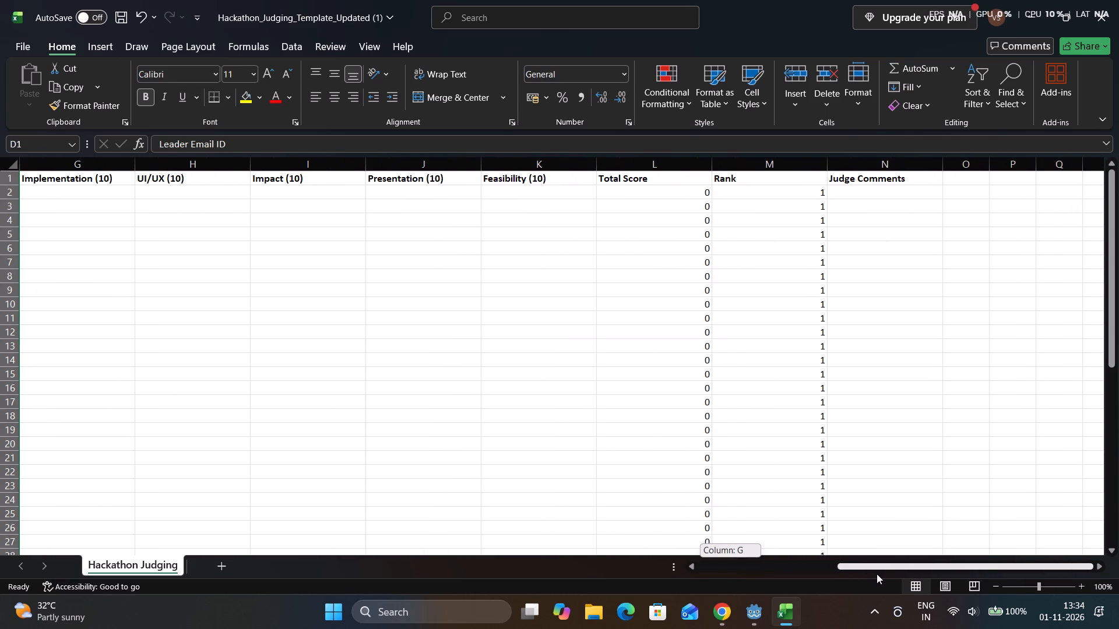
{"action": "left_click_drag", "start_coordinate": [877, 574], "coordinate": [903, 575]}
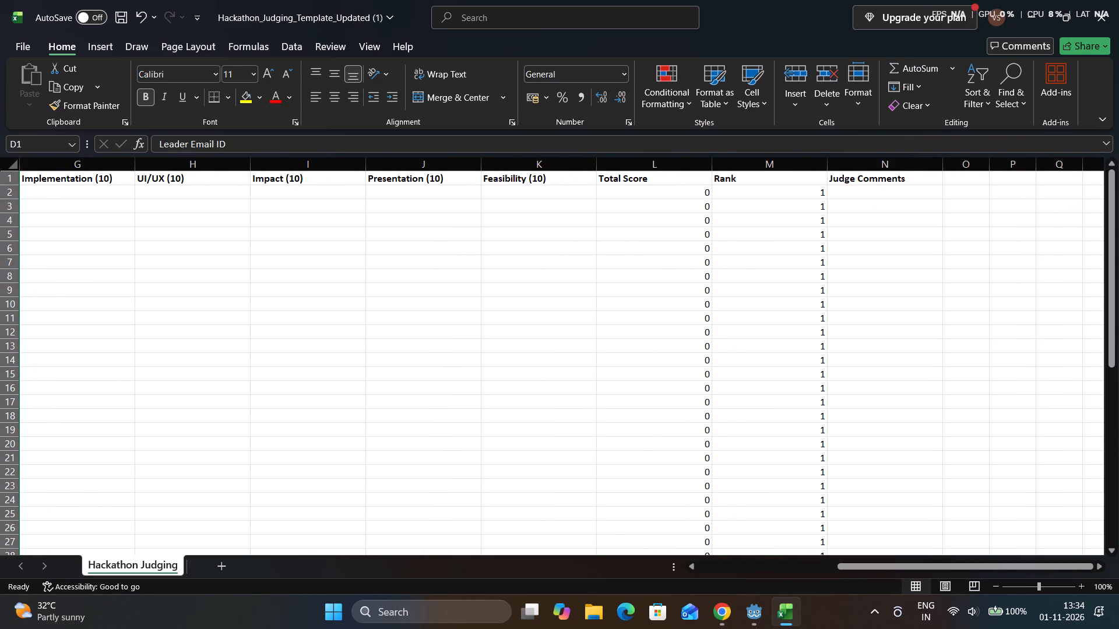
{"action": "scroll", "coordinate": [690, 201], "scroll_direction": "down", "scroll_amount": 3}
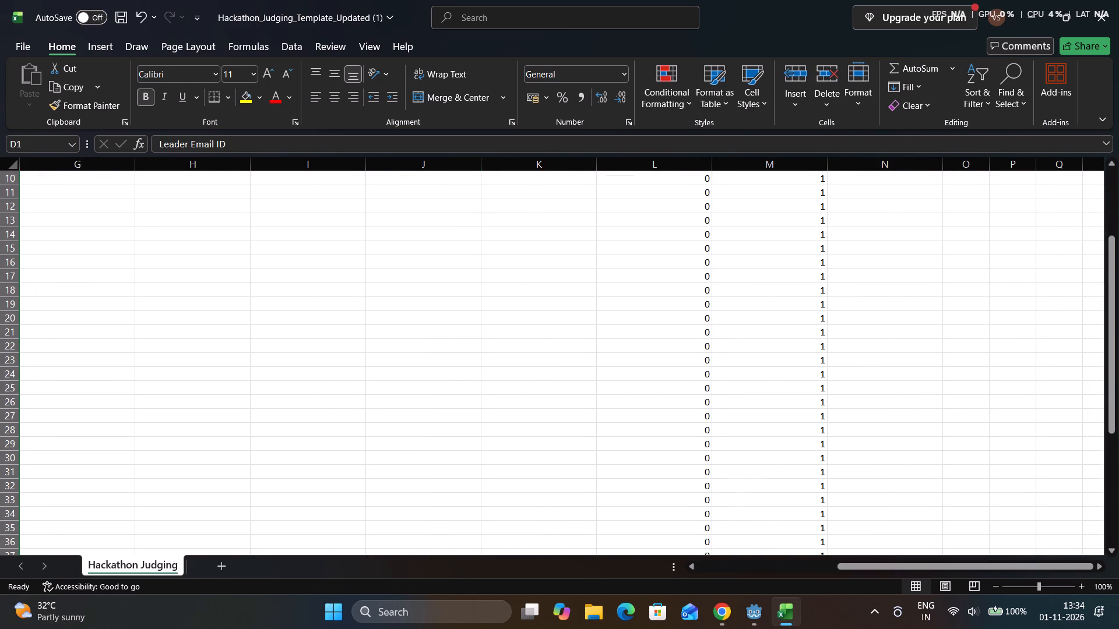
{"action": "scroll", "coordinate": [690, 201], "scroll_direction": "down", "scroll_amount": 14}
{"action": "scroll", "coordinate": [690, 201], "scroll_direction": "up", "scroll_amount": 20}
{"action": "scroll", "coordinate": [690, 201], "scroll_direction": "up", "scroll_amount": 4}
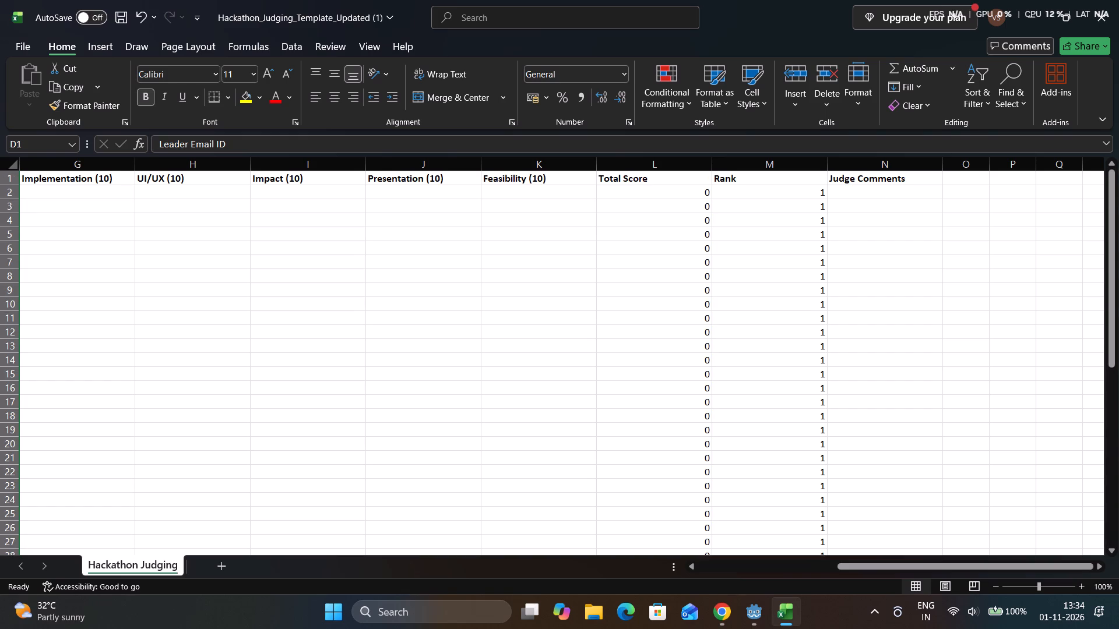
{"action": "left_click", "coordinate": [802, 196]}
{"action": "left_click", "coordinate": [677, 189]}
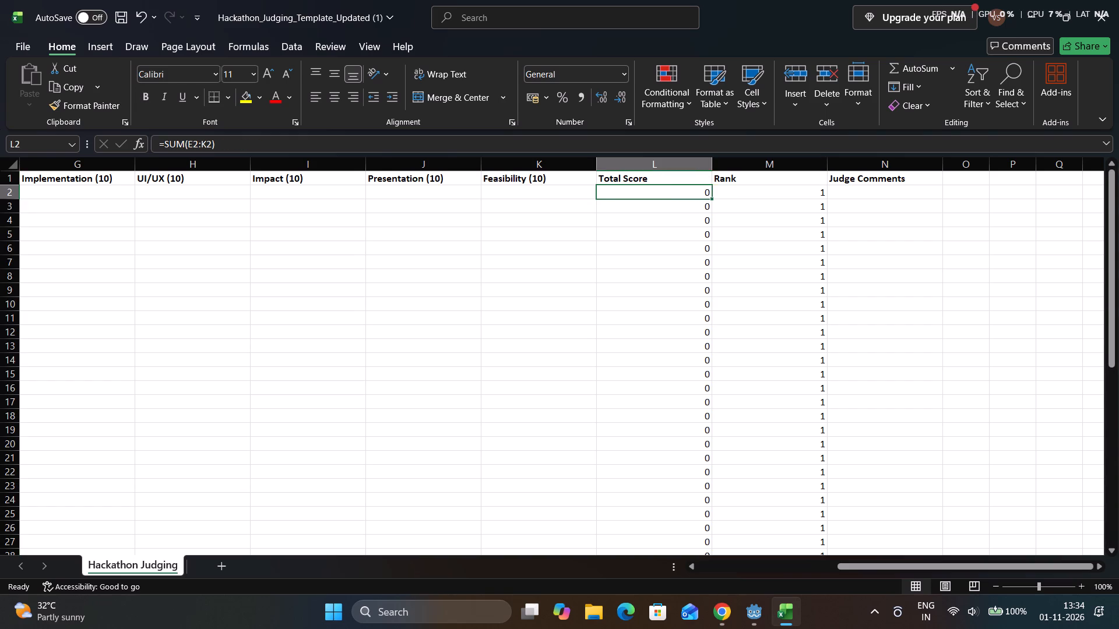
{"action": "left_click", "coordinate": [557, 167]}
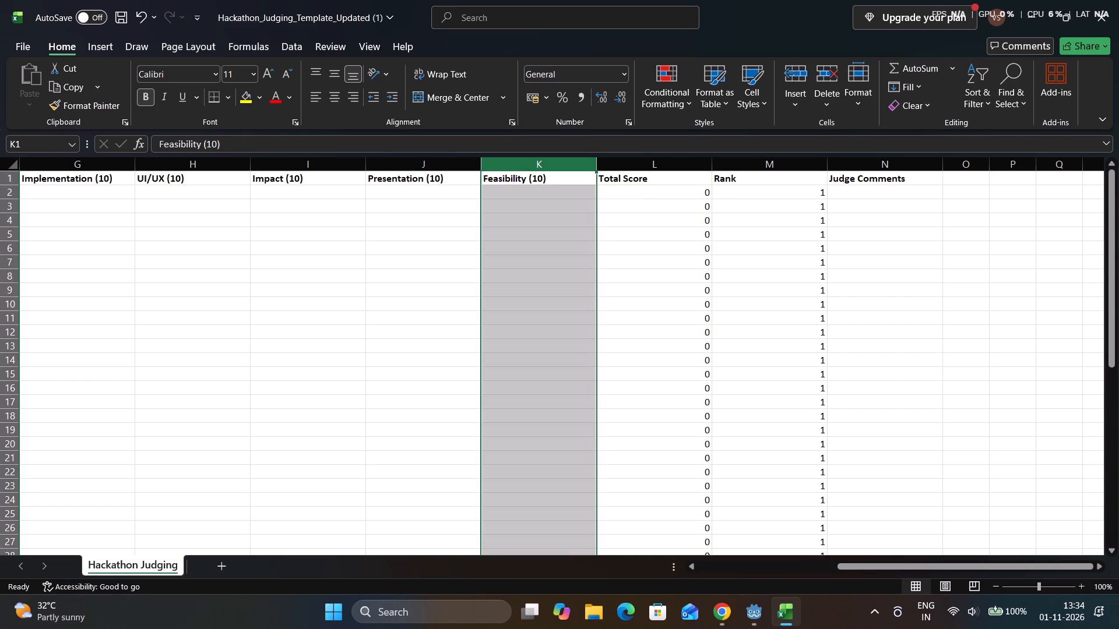
{"action": "left_click_drag", "start_coordinate": [880, 564], "coordinate": [634, 543]}
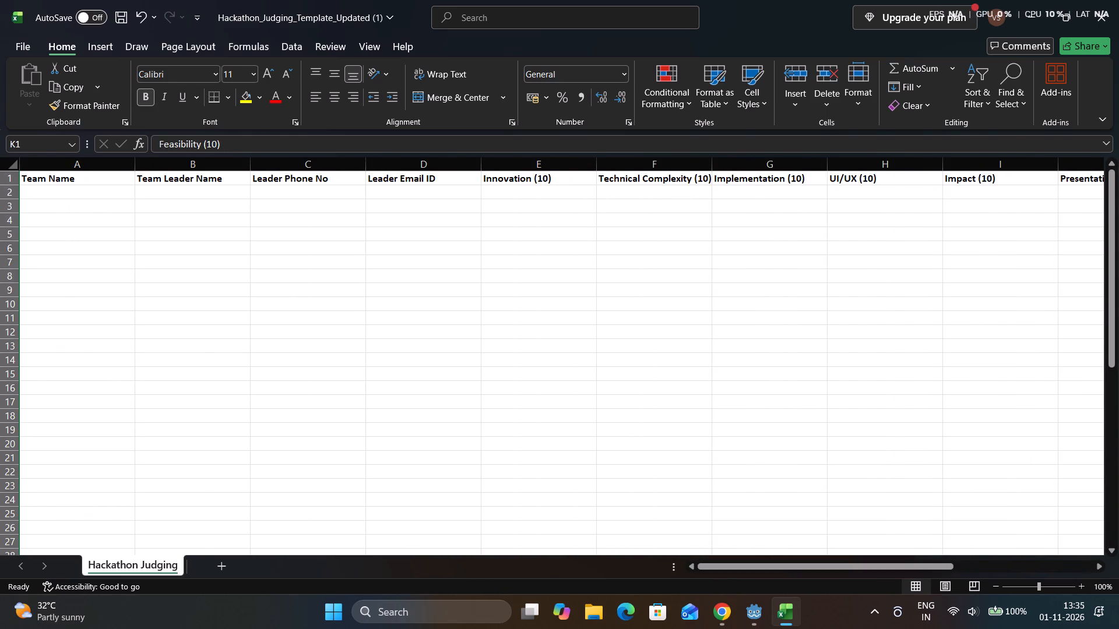
{"action": "left_click", "coordinate": [45, 190]}
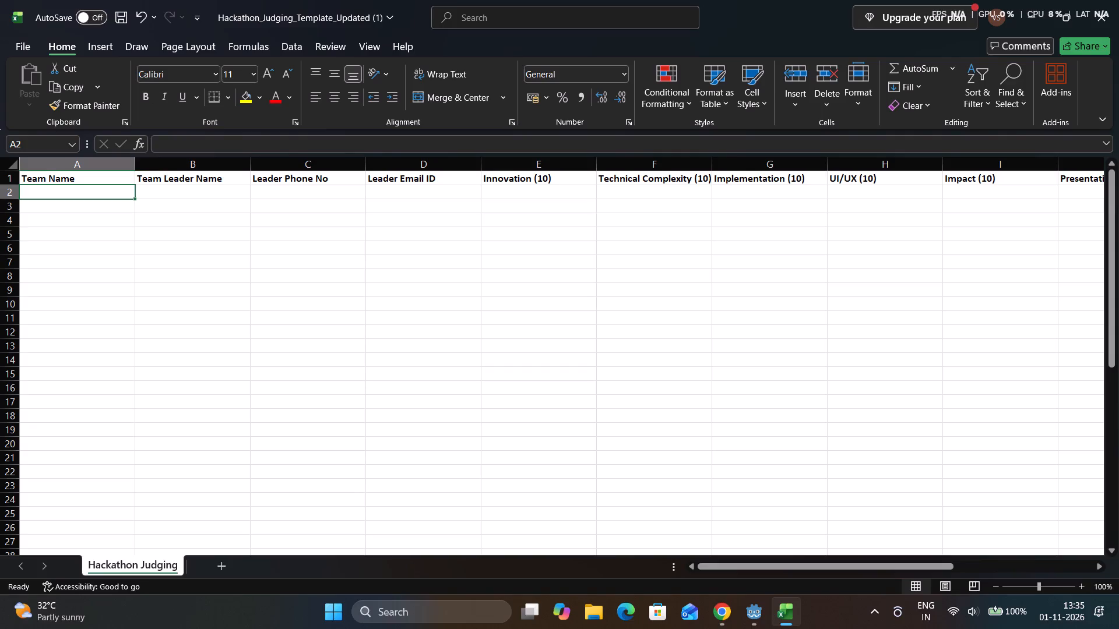
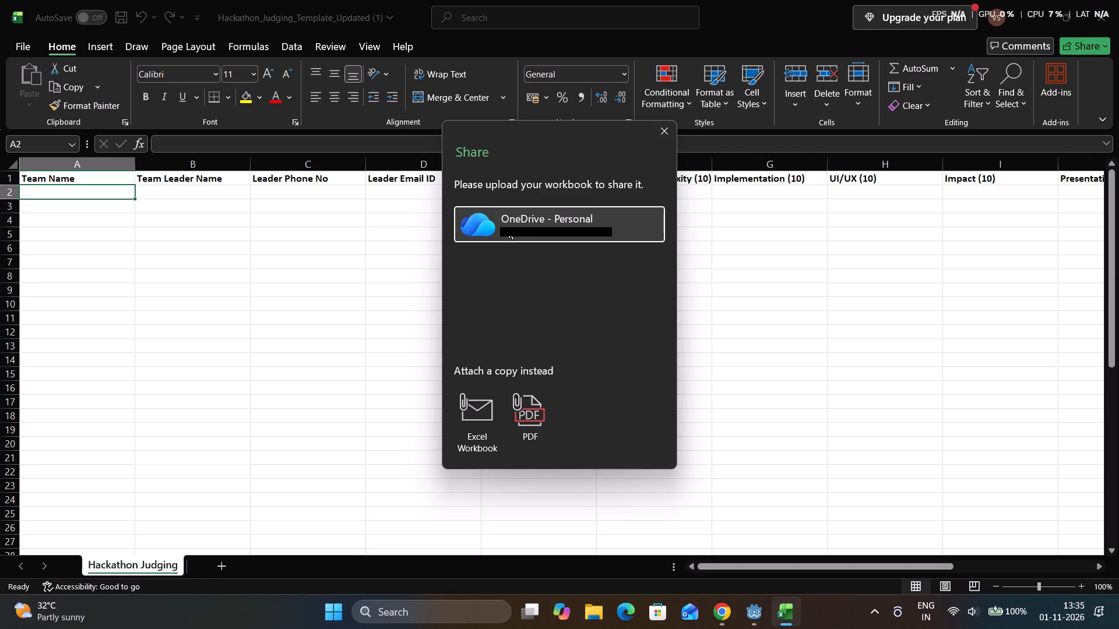
Upload the judging workbook to the personal OneDrive so that it can be shared.
{"action": "left_click", "coordinate": [554, 217]}
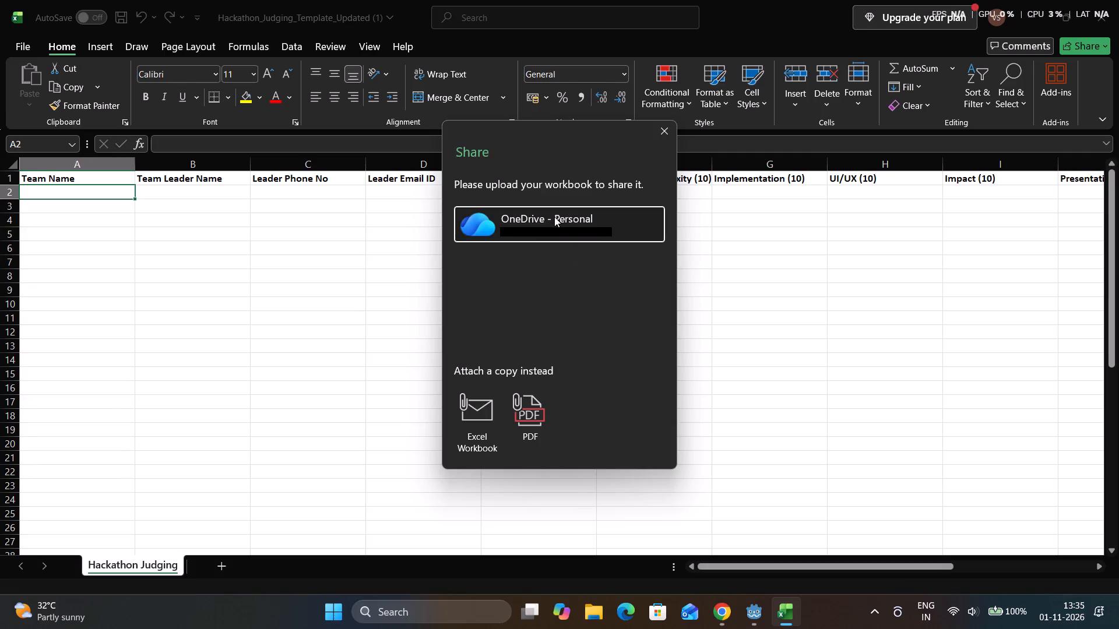
{"action": "left_click", "coordinate": [539, 226]}
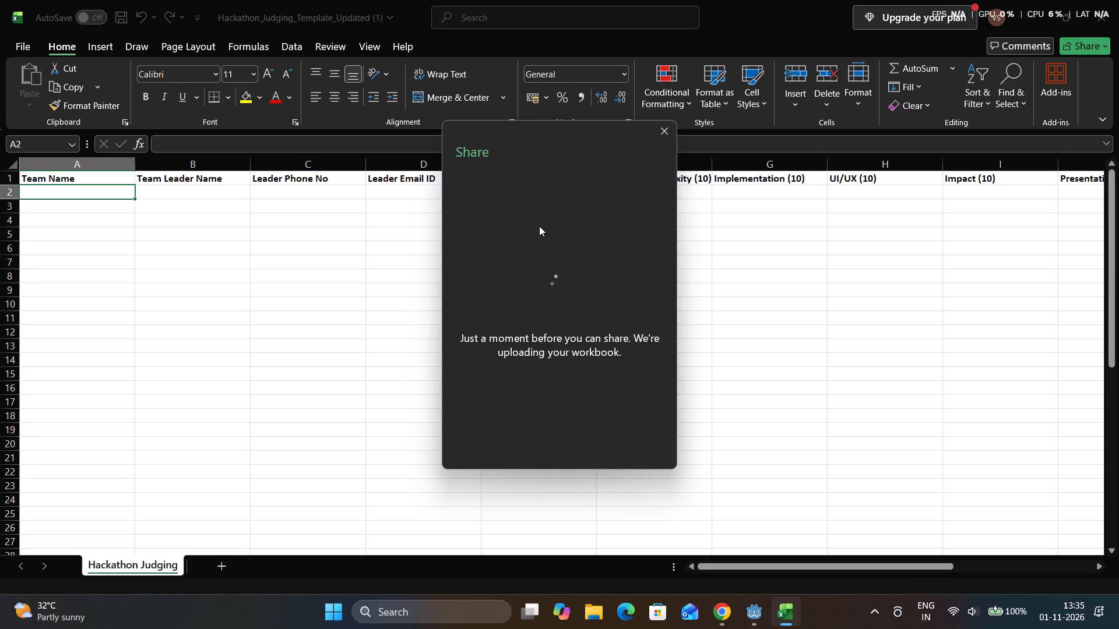
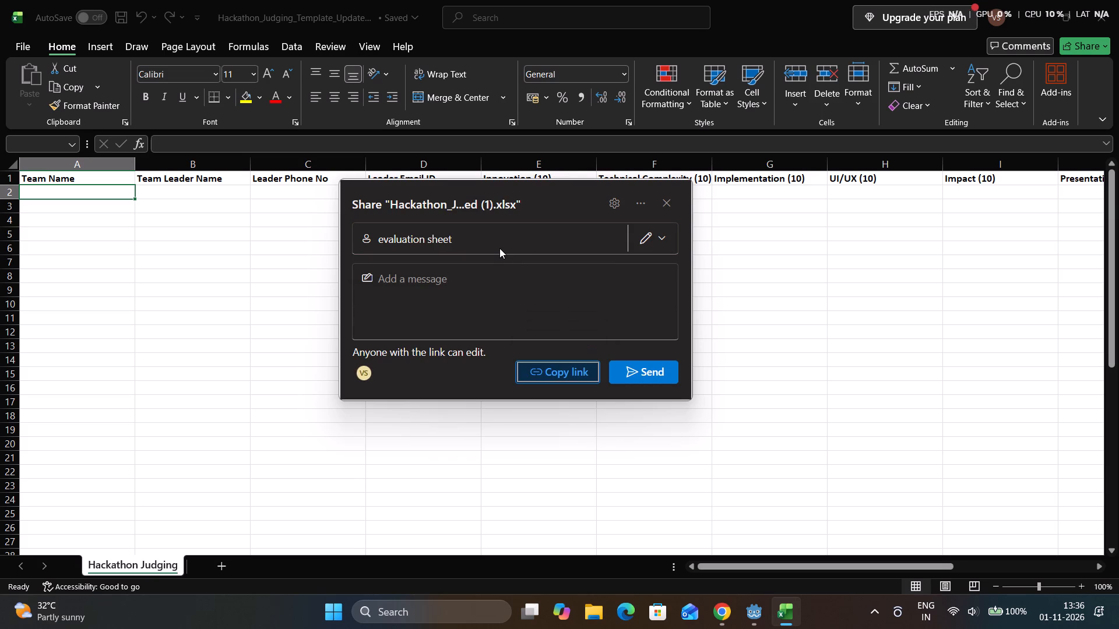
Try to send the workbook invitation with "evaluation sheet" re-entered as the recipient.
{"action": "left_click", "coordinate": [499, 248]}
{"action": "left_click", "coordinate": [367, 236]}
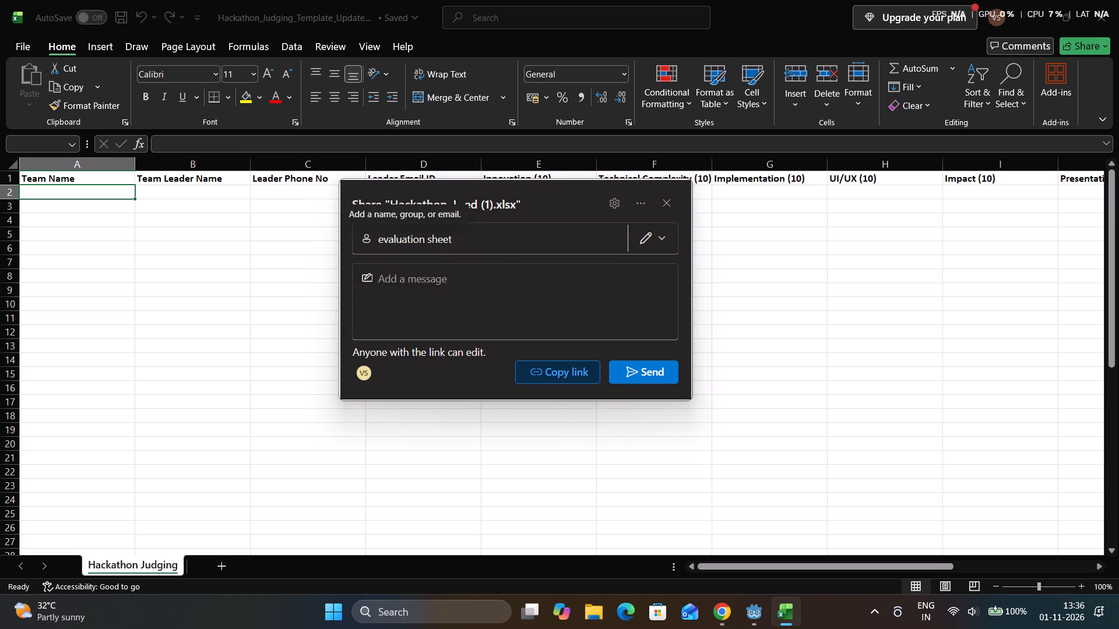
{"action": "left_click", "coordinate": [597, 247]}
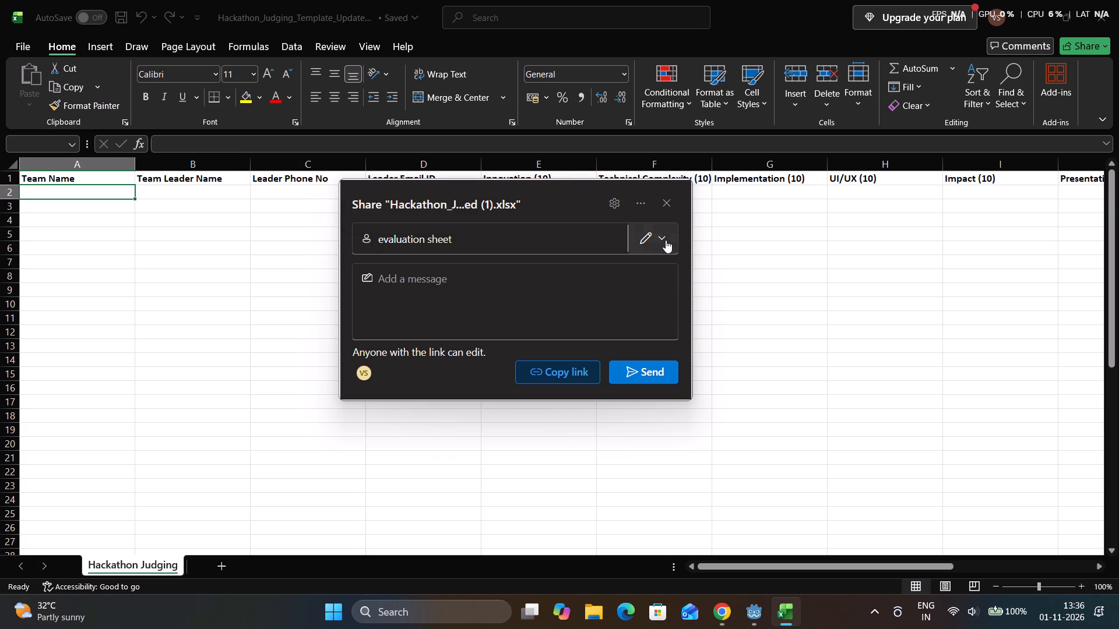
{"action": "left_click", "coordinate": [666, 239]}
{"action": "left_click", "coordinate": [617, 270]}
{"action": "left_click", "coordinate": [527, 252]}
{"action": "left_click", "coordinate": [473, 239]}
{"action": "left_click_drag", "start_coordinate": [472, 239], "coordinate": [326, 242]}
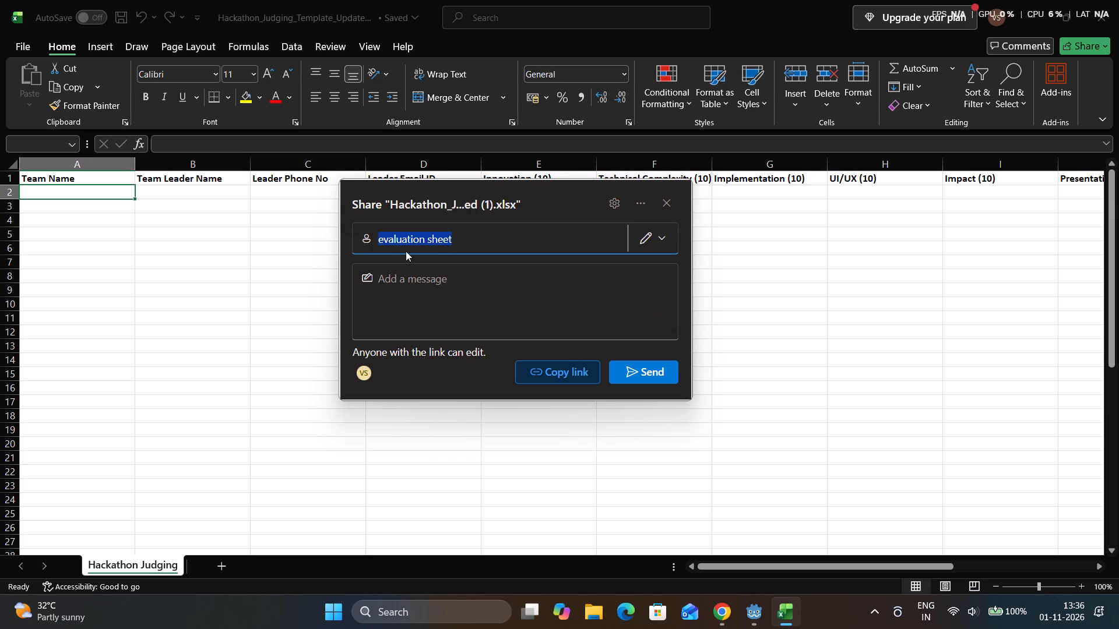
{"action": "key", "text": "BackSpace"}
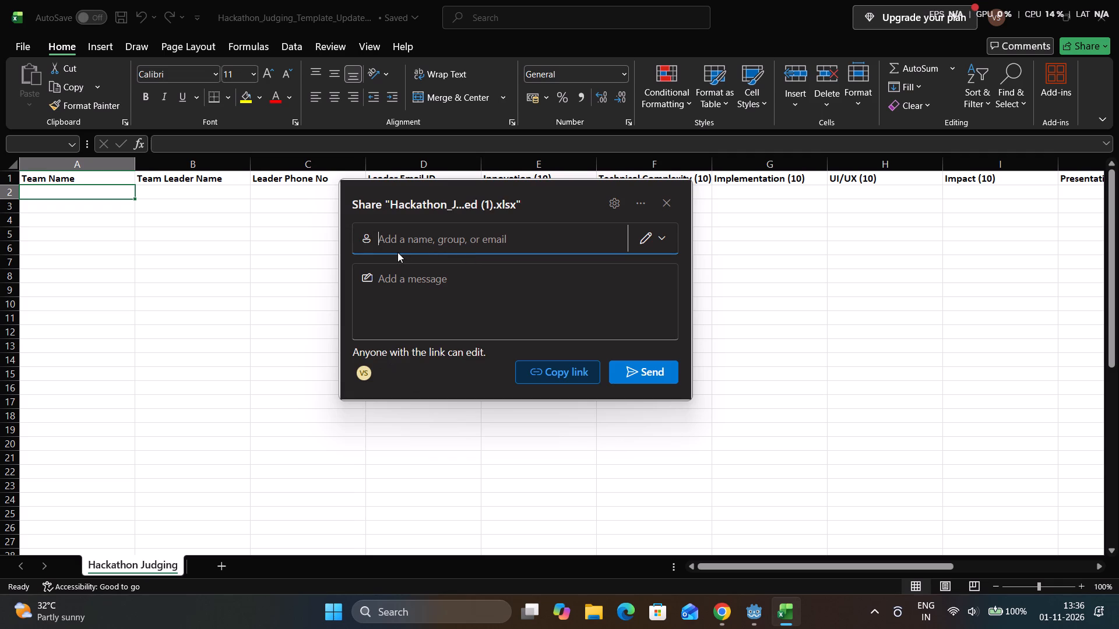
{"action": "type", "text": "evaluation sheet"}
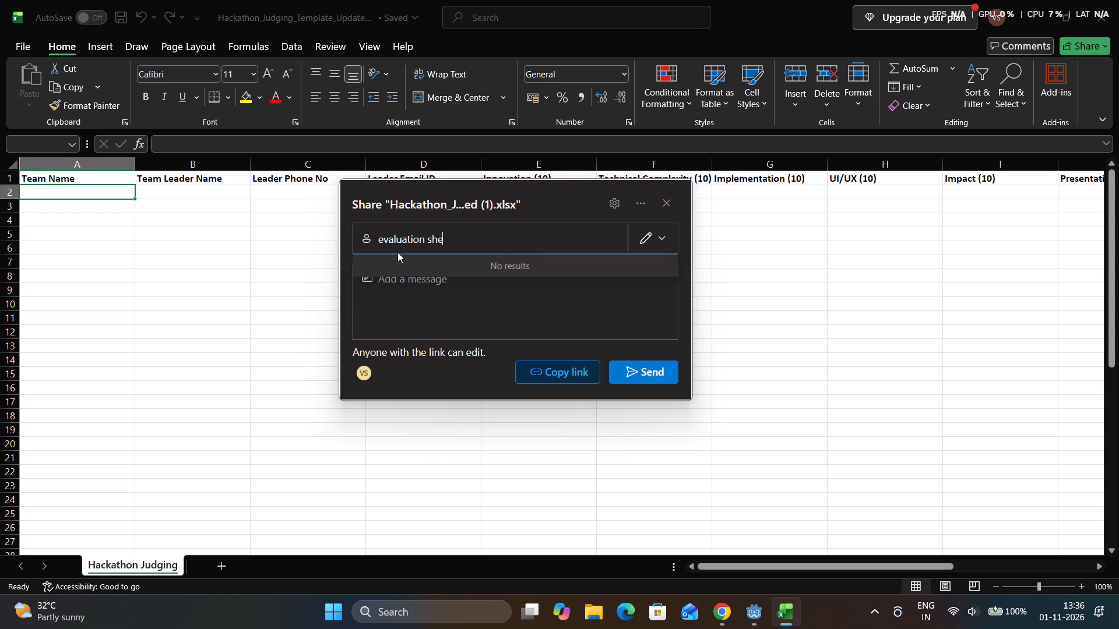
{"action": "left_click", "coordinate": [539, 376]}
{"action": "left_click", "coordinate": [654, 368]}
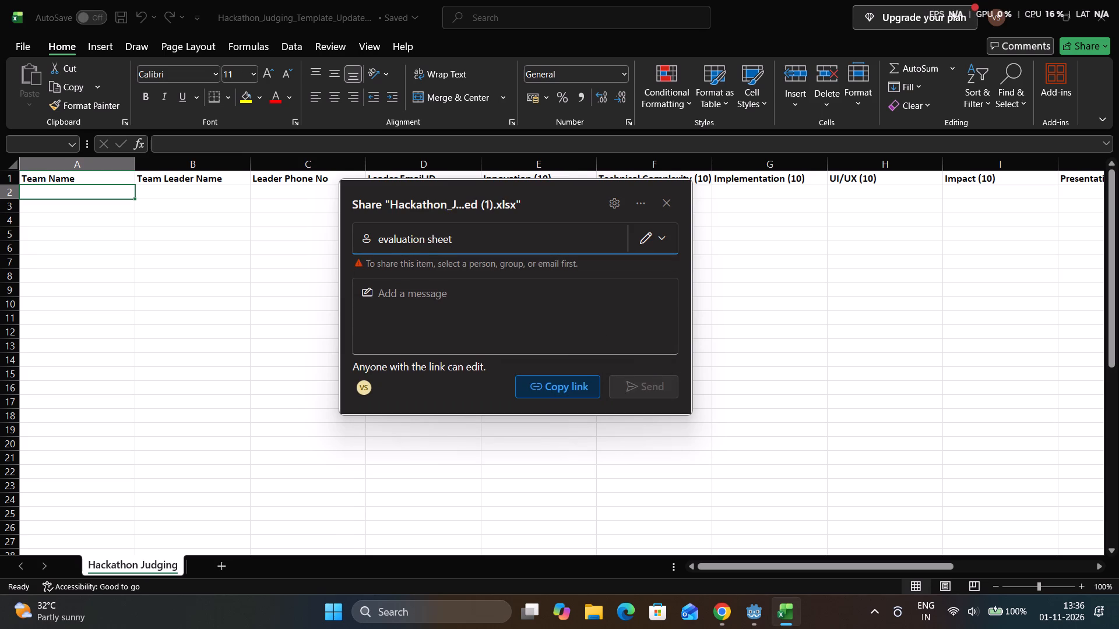
Copy the workbook's sharing link that lets anyone with it edit, and close the sharing dialog.
{"action": "left_click", "coordinate": [585, 391]}
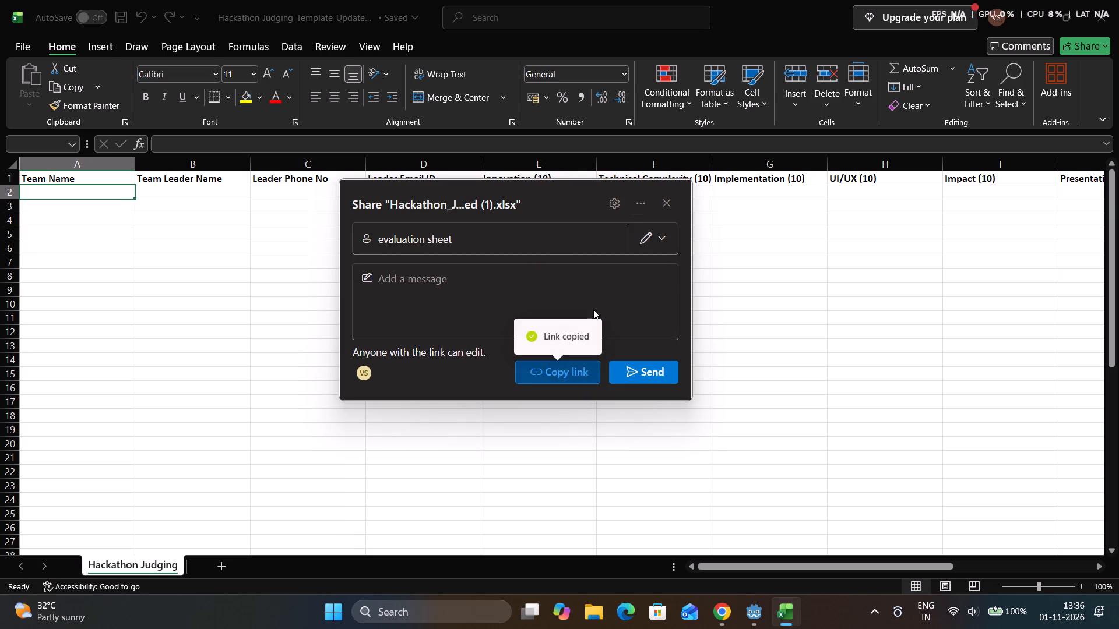
{"action": "left_click", "coordinate": [667, 198]}
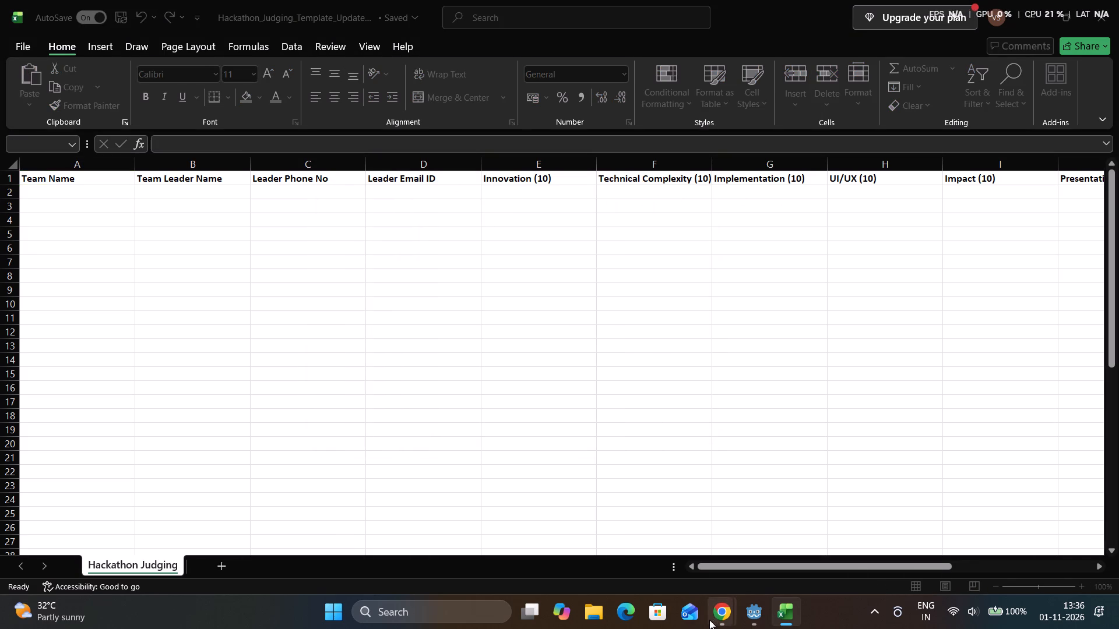
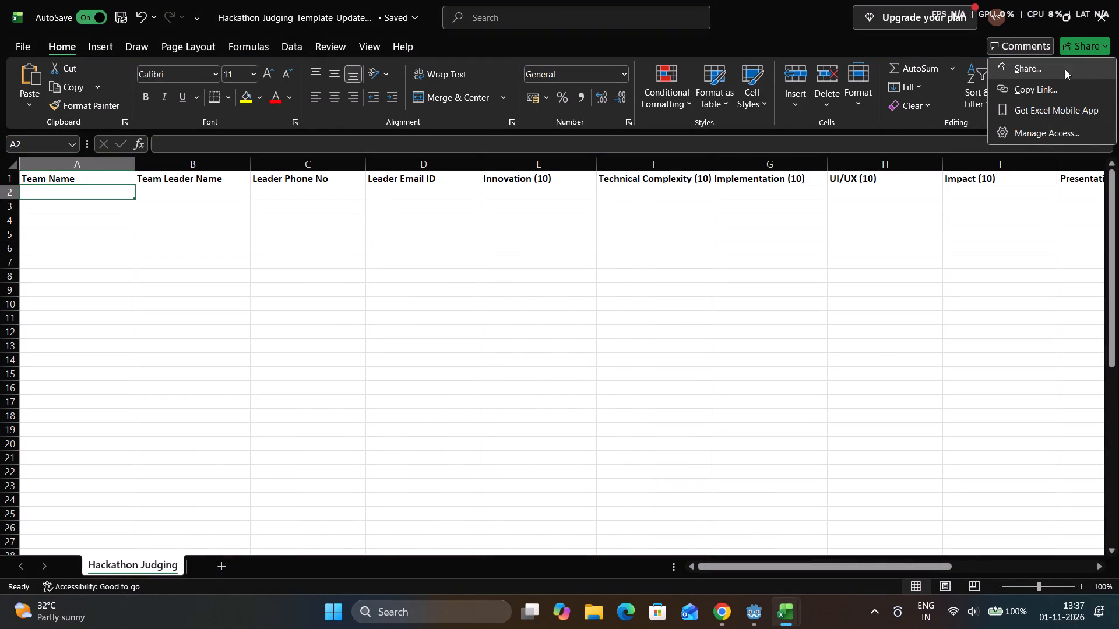
Copy the link to the hackathon judging workbook again using the Copy Link command.
{"action": "left_click", "coordinate": [1054, 90]}
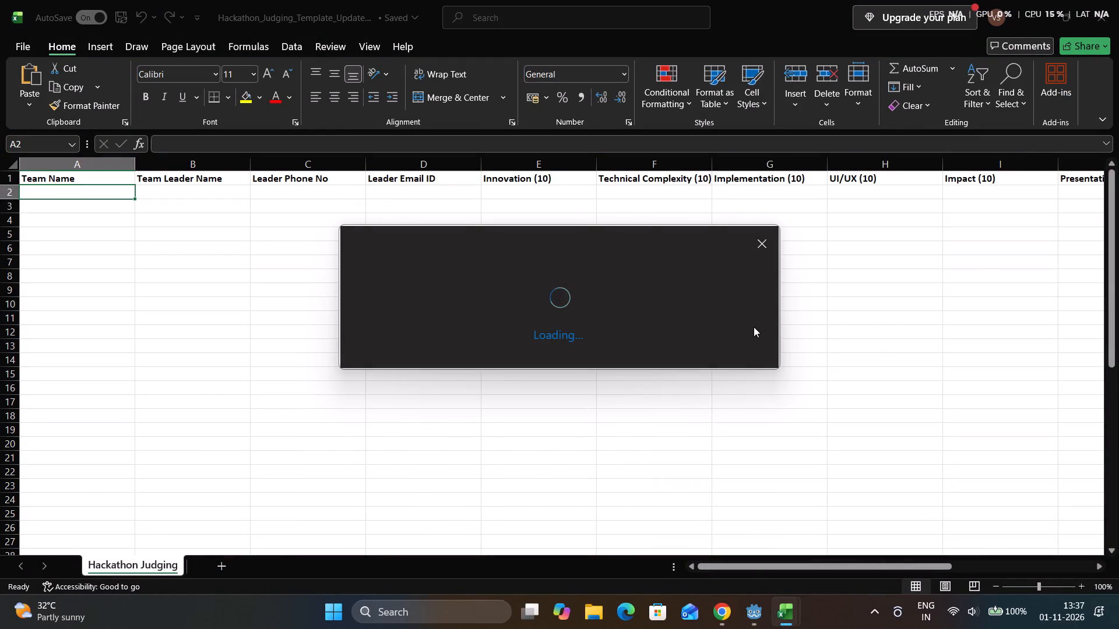
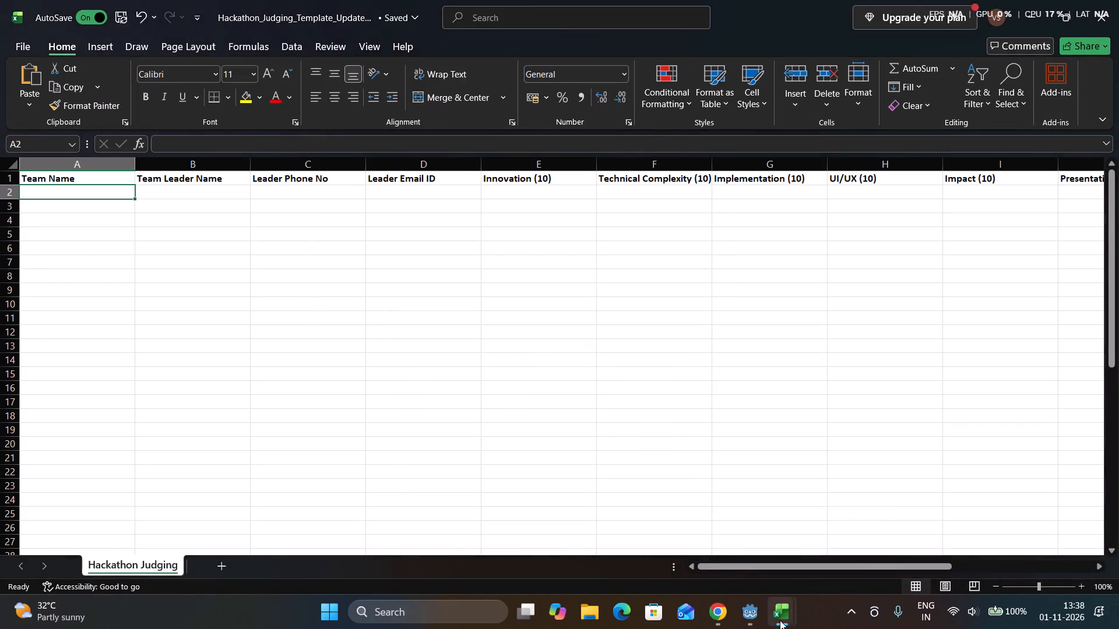
Switch to the DOC-20261101-WA0002 form responses workbook and enable editing.
{"action": "left_click", "coordinate": [813, 538]}
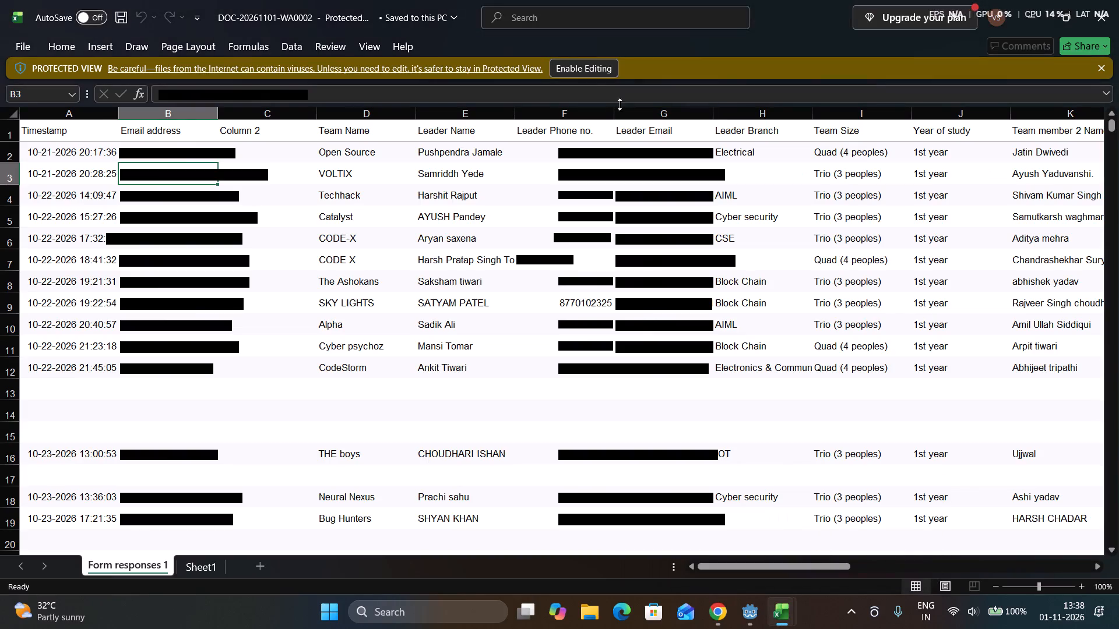
{"action": "left_click", "coordinate": [583, 66]}
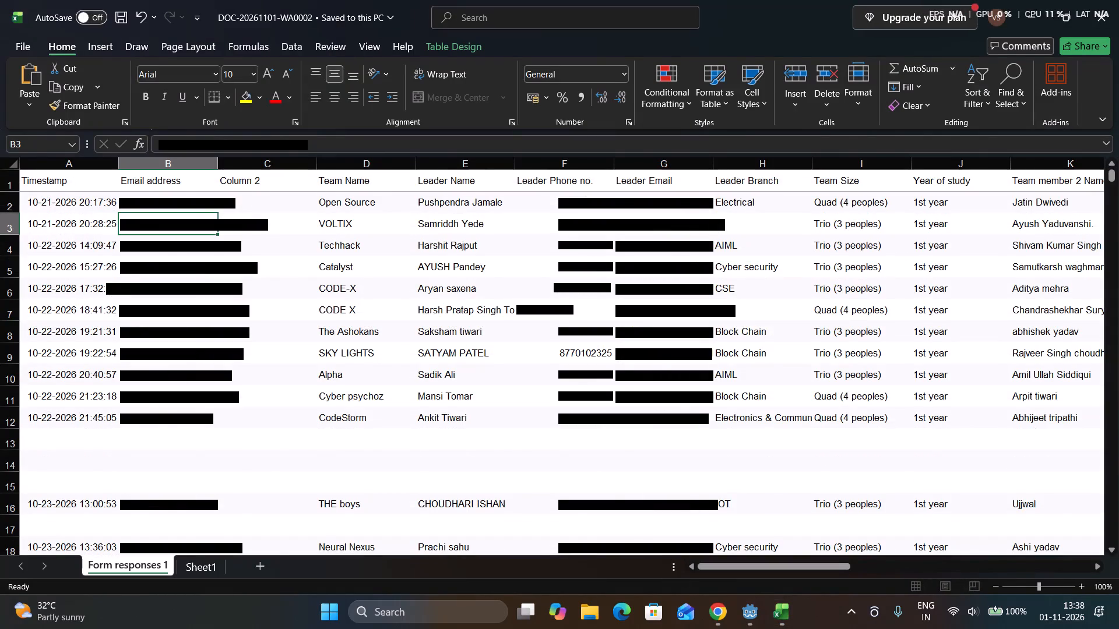
Look through the team registrations on the Form responses 1 sheet, from the first rows to the last.
{"action": "scroll", "coordinate": [150, 308], "scroll_direction": "down", "scroll_amount": 20}
{"action": "scroll", "coordinate": [150, 308], "scroll_direction": "down", "scroll_amount": 19}
{"action": "scroll", "coordinate": [150, 308], "scroll_direction": "up", "scroll_amount": 19}
{"action": "scroll", "coordinate": [150, 308], "scroll_direction": "down", "scroll_amount": 4}
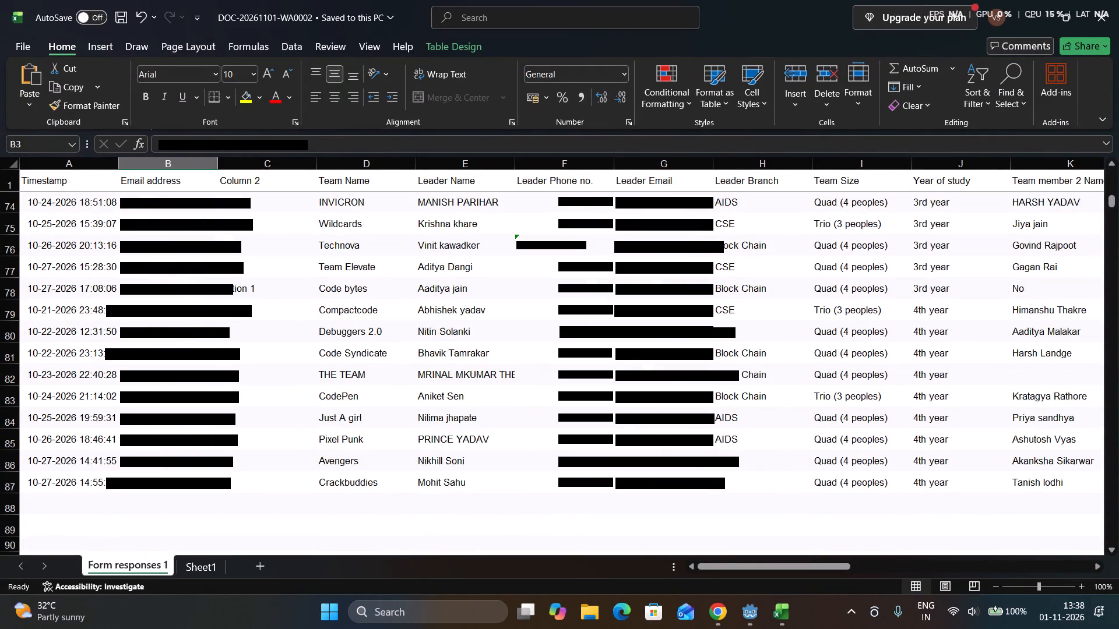
{"action": "scroll", "coordinate": [150, 308], "scroll_direction": "up", "scroll_amount": 5}
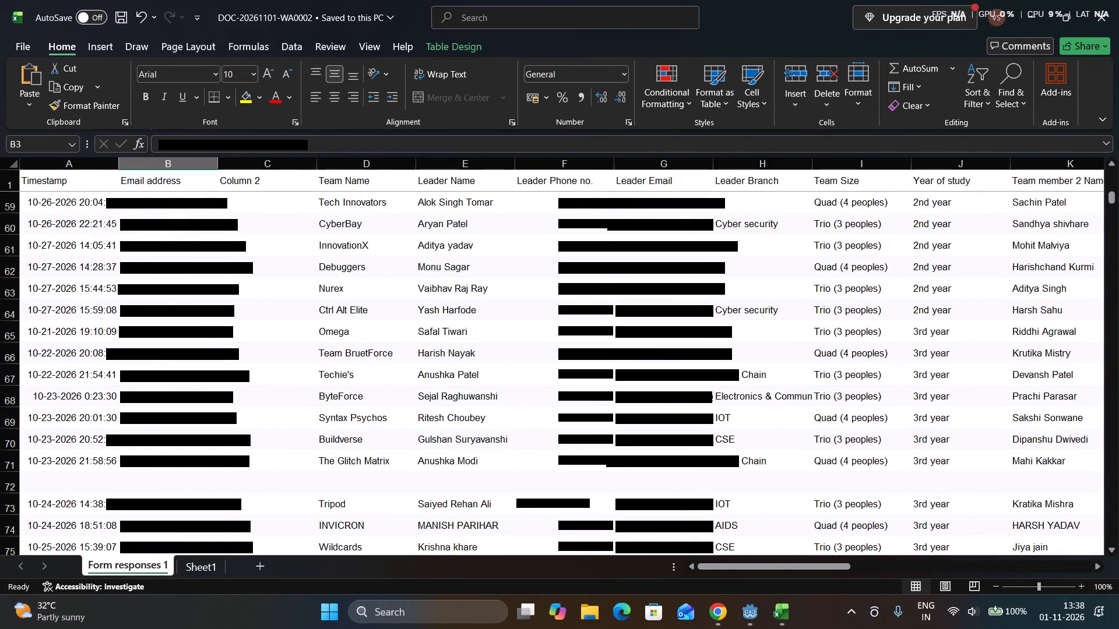
{"action": "scroll", "coordinate": [109, 302], "scroll_direction": "up", "scroll_amount": 20}
{"action": "scroll", "coordinate": [109, 302], "scroll_direction": "up", "scroll_amount": 5}
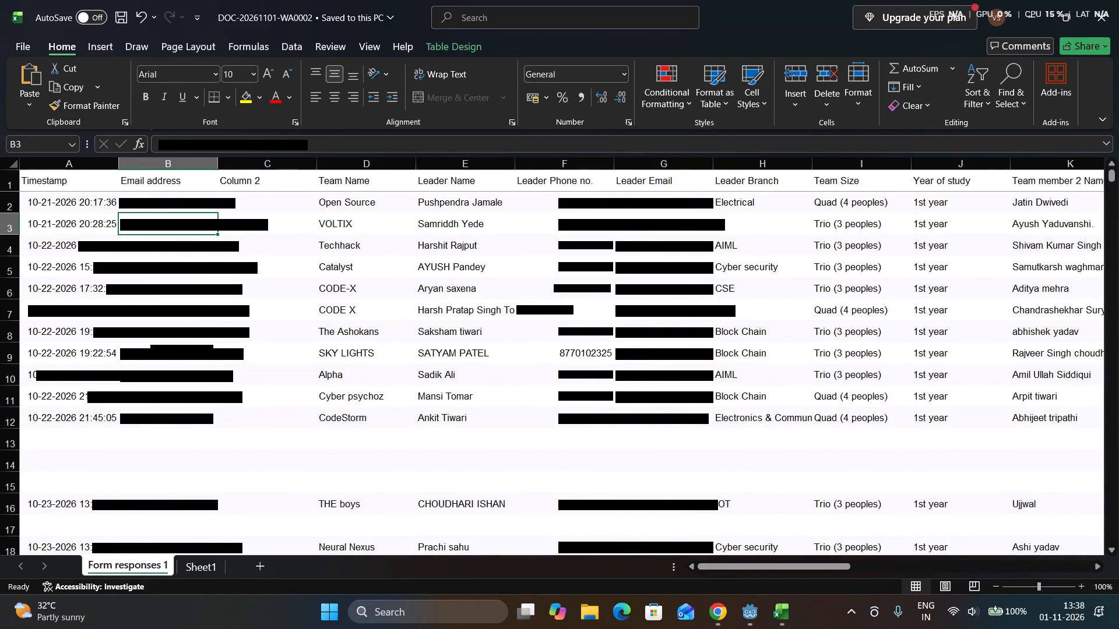
{"action": "scroll", "coordinate": [109, 302], "scroll_direction": "up", "scroll_amount": 7}
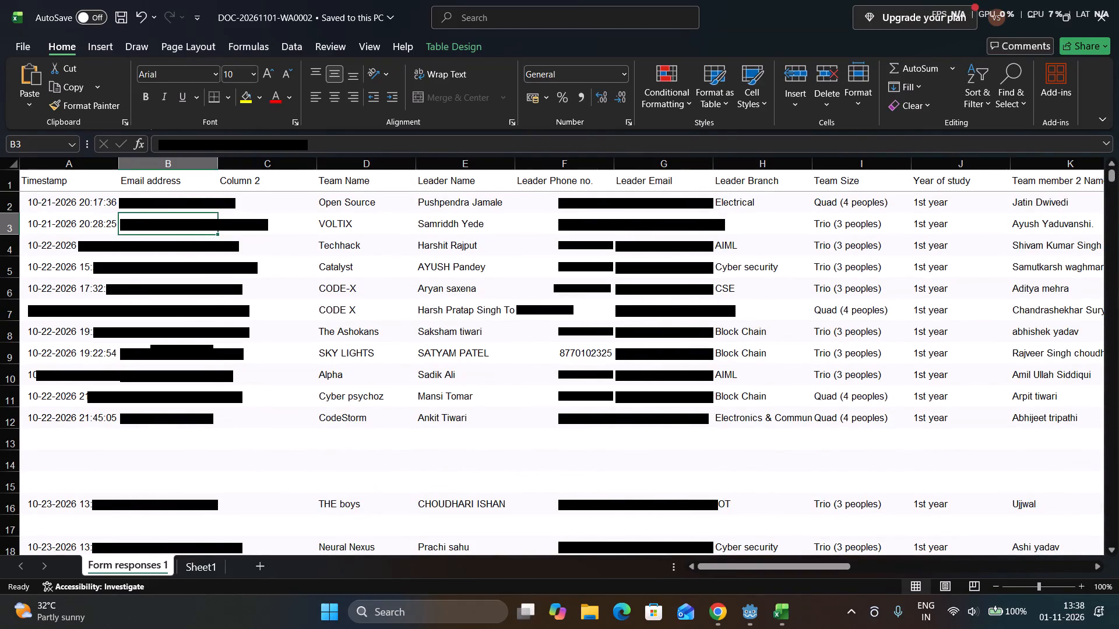
Copy the team names from Open Source to CodeStorm, cells D2 to D12 of the Form responses 1 sheet.
{"action": "left_click", "coordinate": [139, 200]}
{"action": "left_click", "coordinate": [388, 212]}
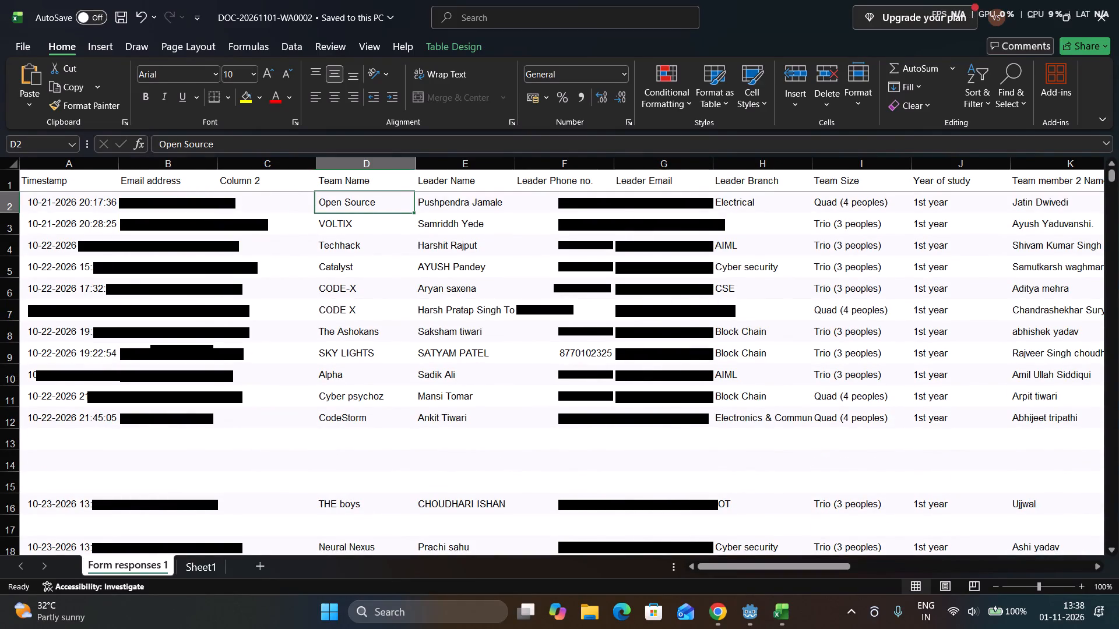
{"action": "left_click", "coordinate": [352, 206]}
{"action": "double_click", "coordinate": [344, 204]}
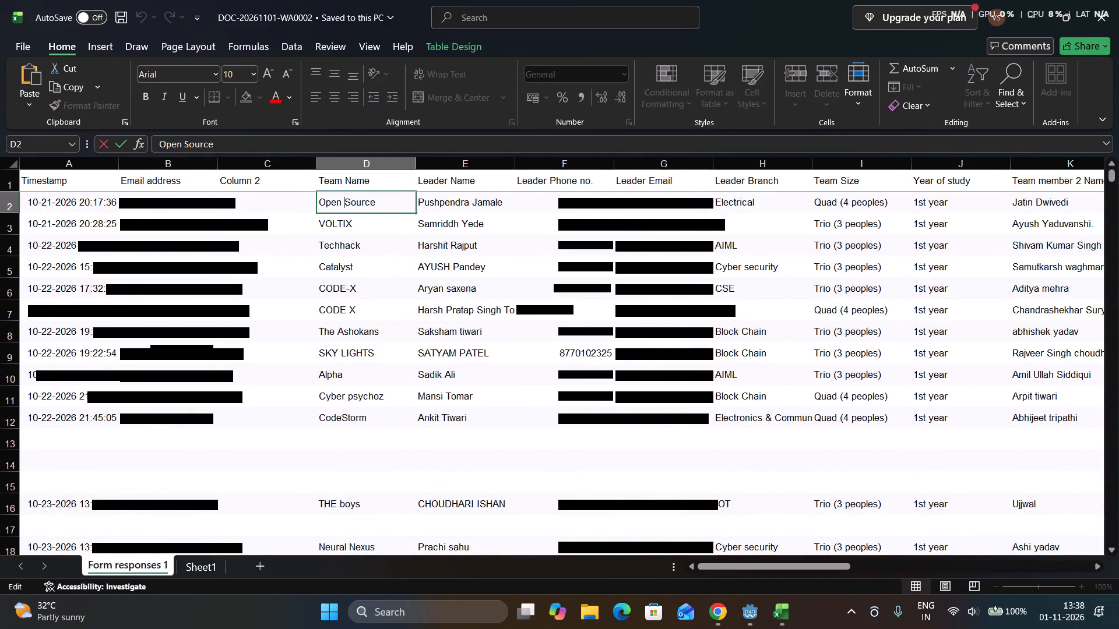
{"action": "left_click_drag", "start_coordinate": [320, 201], "coordinate": [380, 411]}
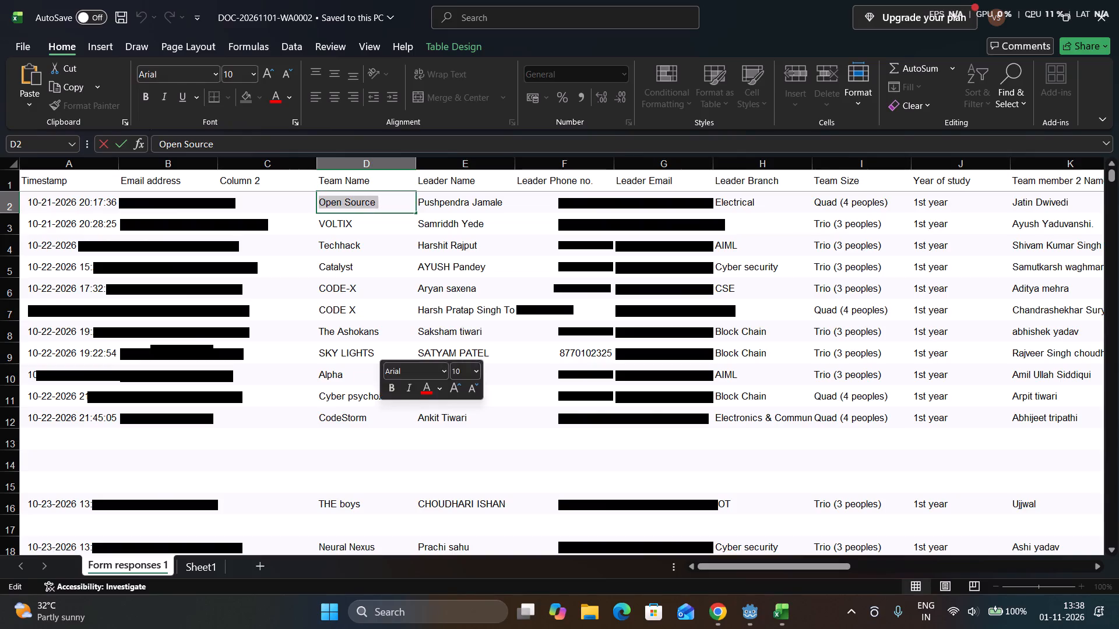
{"action": "left_click", "coordinate": [374, 214]}
{"action": "left_click", "coordinate": [325, 328]}
{"action": "left_click_drag", "start_coordinate": [316, 199], "coordinate": [327, 242]}
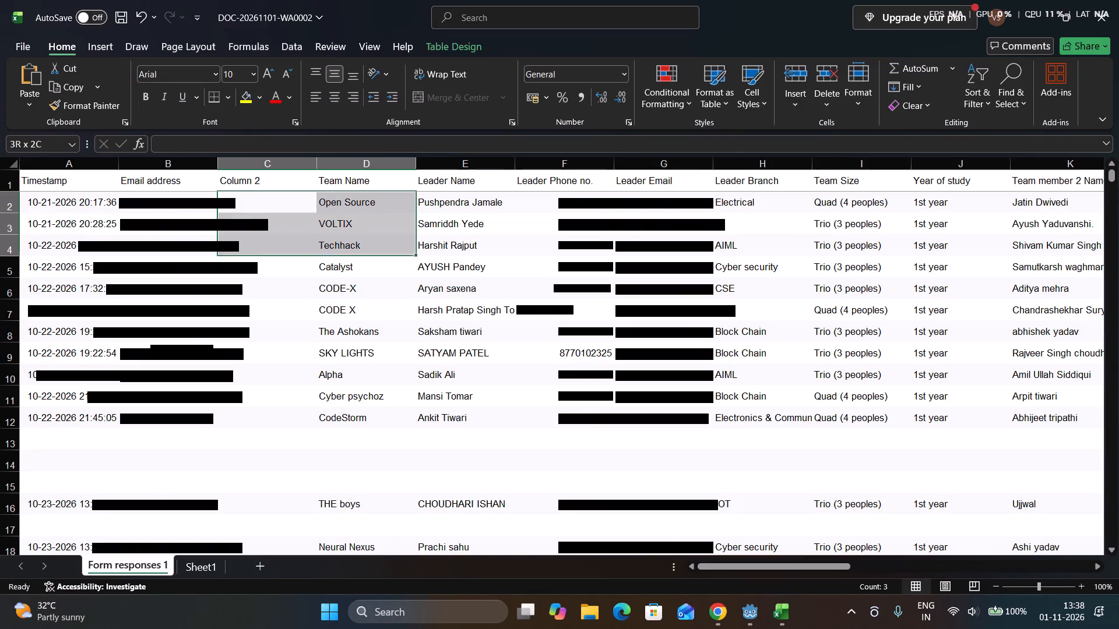
{"action": "left_click_drag", "start_coordinate": [327, 242], "coordinate": [340, 291]}
{"action": "left_click", "coordinate": [325, 206]}
{"action": "left_click_drag", "start_coordinate": [291, 196], "coordinate": [326, 282]}
{"action": "left_click", "coordinate": [332, 195]}
{"action": "left_click_drag", "start_coordinate": [320, 203], "coordinate": [340, 295]}
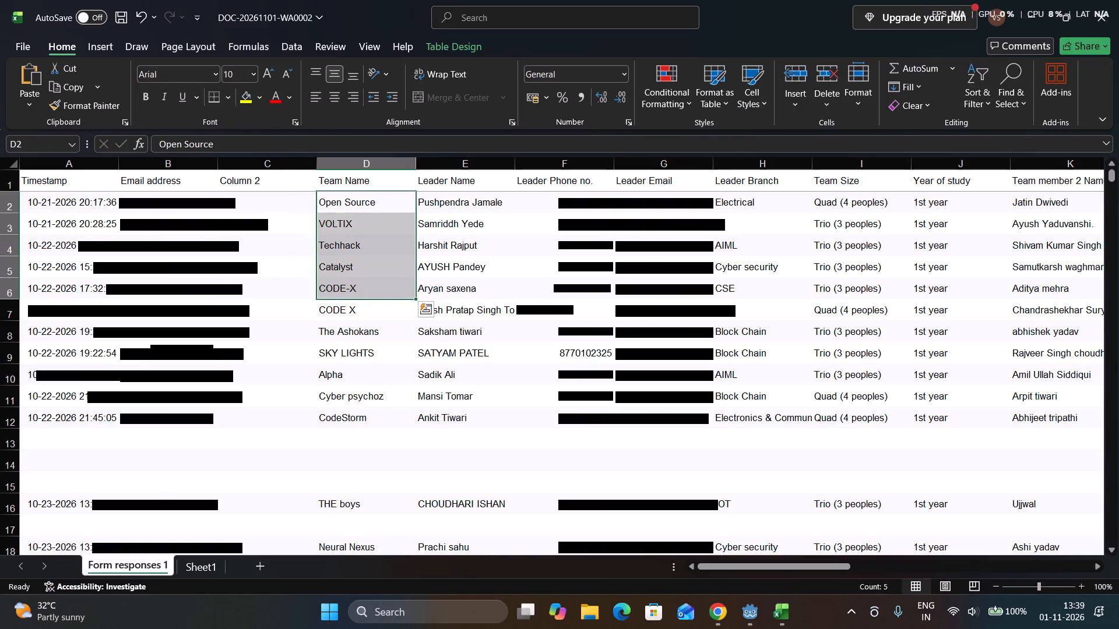
{"action": "left_click", "coordinate": [332, 199]}
{"action": "left_click_drag", "start_coordinate": [327, 199], "coordinate": [364, 422]}
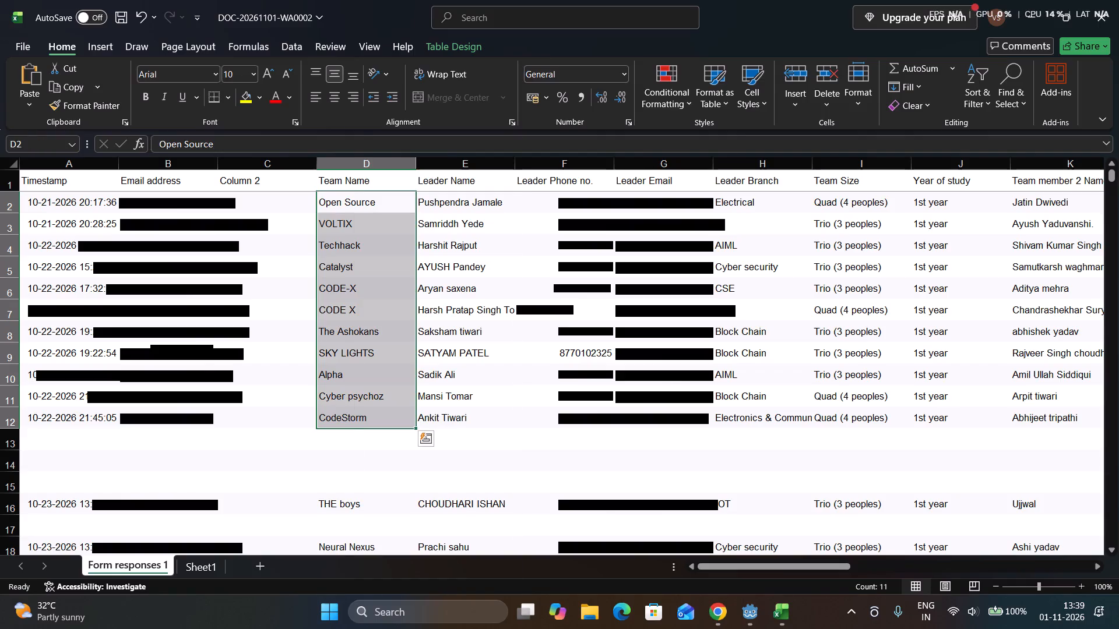
{"action": "right_click", "coordinate": [353, 389]}
{"action": "left_click", "coordinate": [403, 165]}
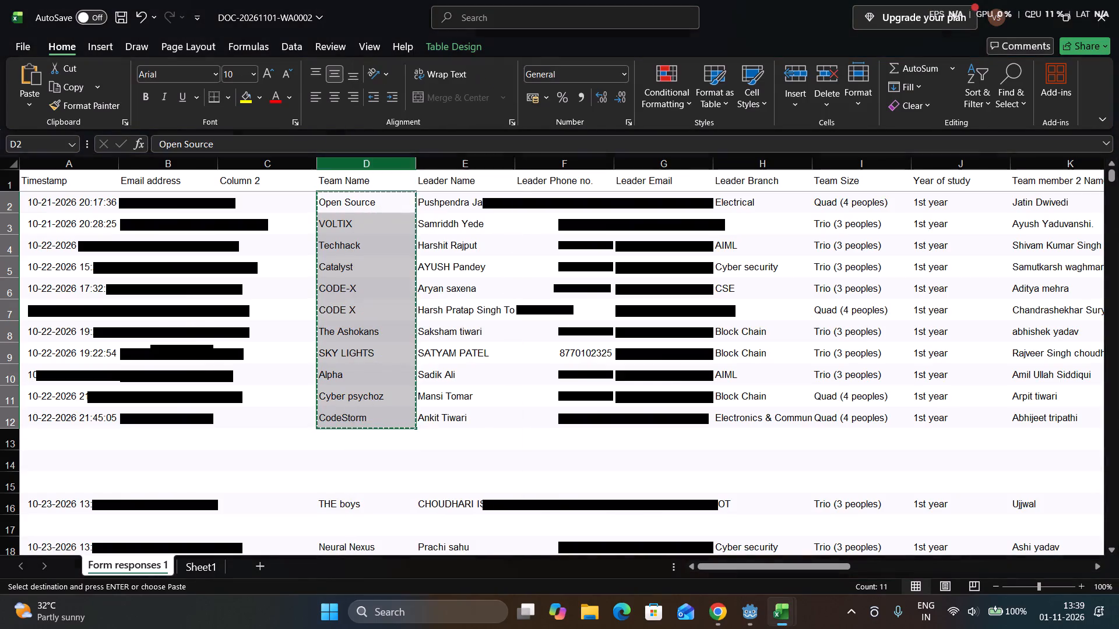
Arrange the form responses workbook and the hackathon judging workbook side by side, each filling half the screen.
{"action": "left_click_drag", "start_coordinate": [722, 567], "coordinate": [760, 570]}
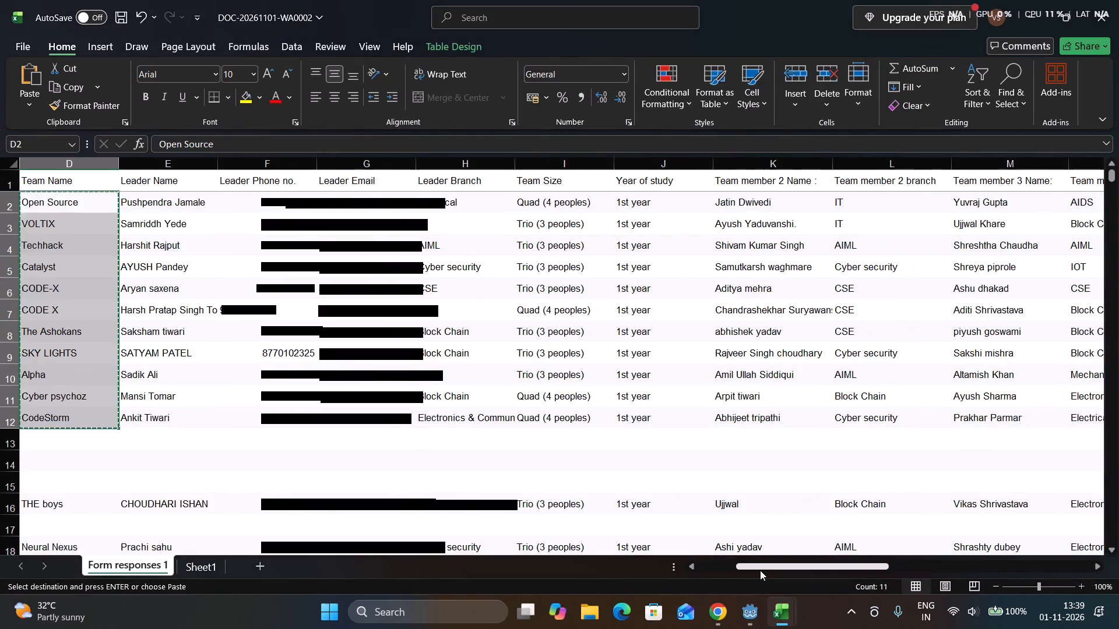
{"action": "left_click_drag", "start_coordinate": [760, 570], "coordinate": [733, 568]}
{"action": "left_click", "coordinate": [400, 429]}
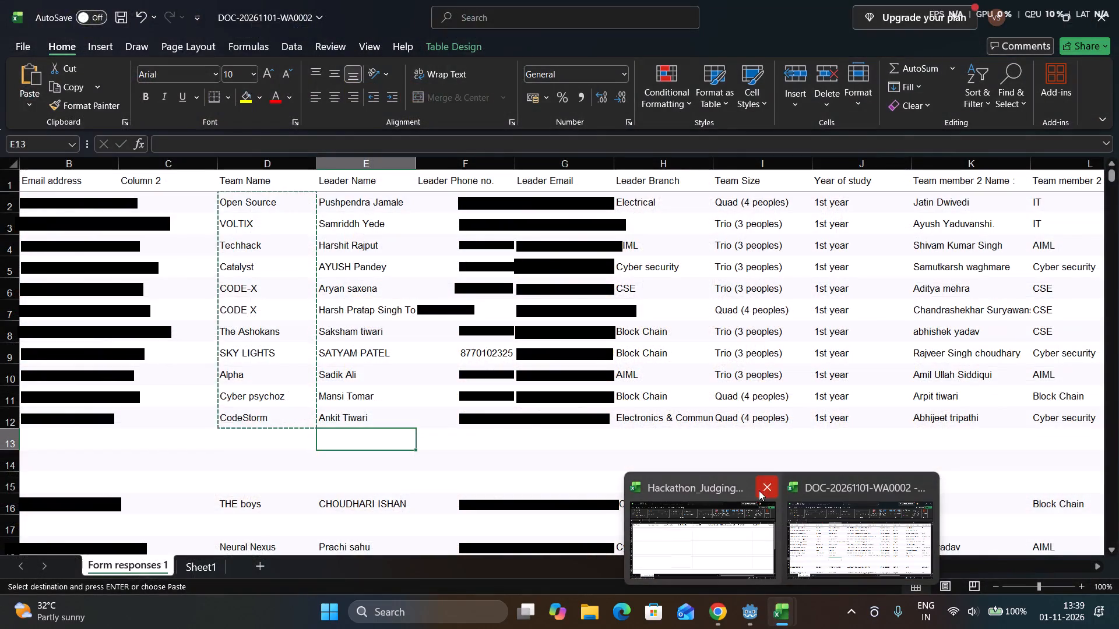
{"action": "left_click_drag", "start_coordinate": [736, 485], "coordinate": [731, 359]}
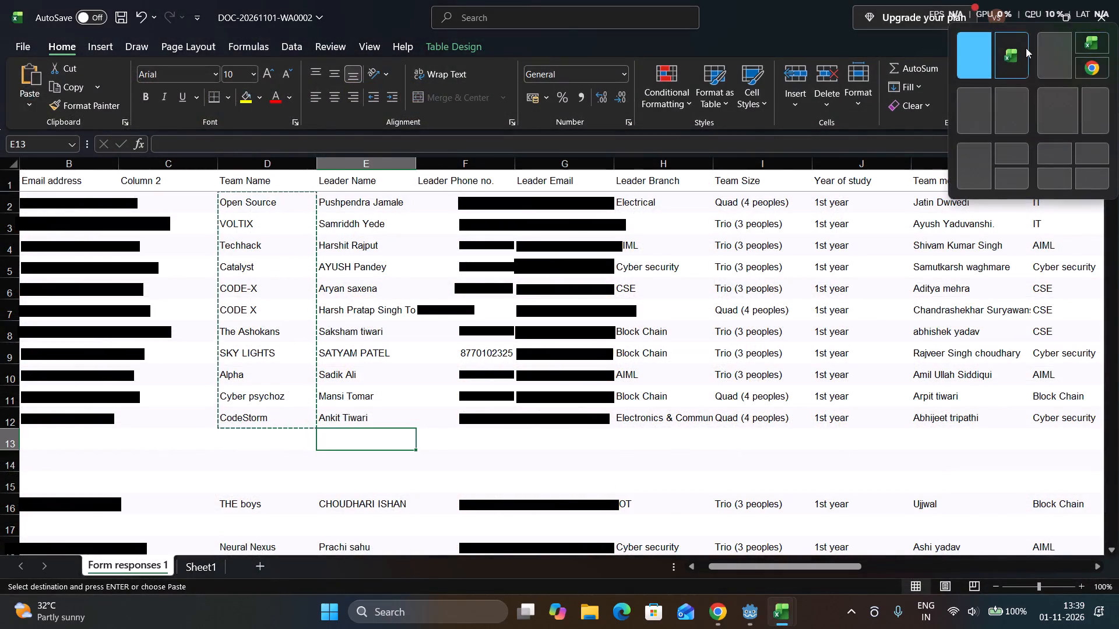
{"action": "left_click", "coordinate": [1025, 48]}
Paste the copied team names into the Team Name column of the Hackathon Judging sheet, starting at cell A2.
{"action": "left_click", "coordinate": [624, 194]}
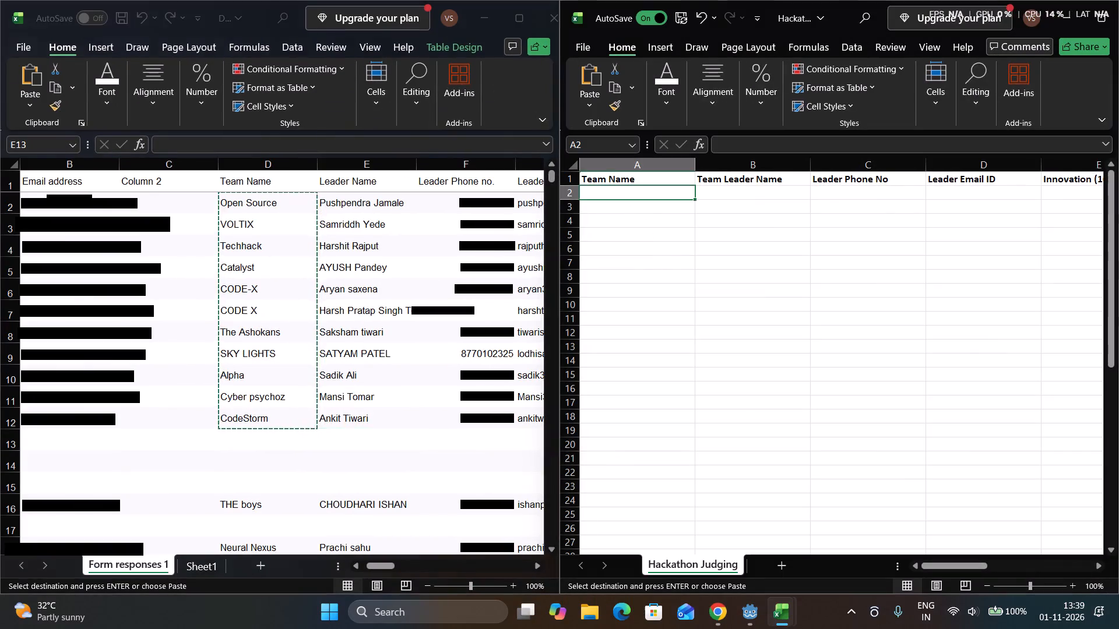
{"action": "scroll", "coordinate": [622, 200], "scroll_direction": "up", "scroll_amount": 9}
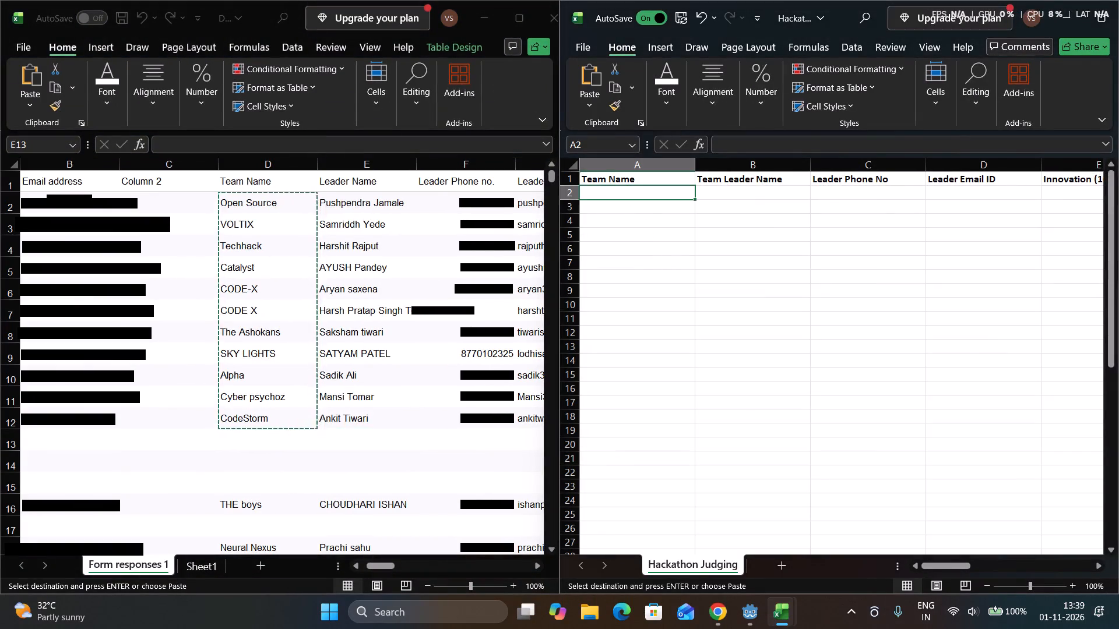
{"action": "key", "text": "ctrl+v"}
{"action": "left_click", "coordinate": [736, 210]}
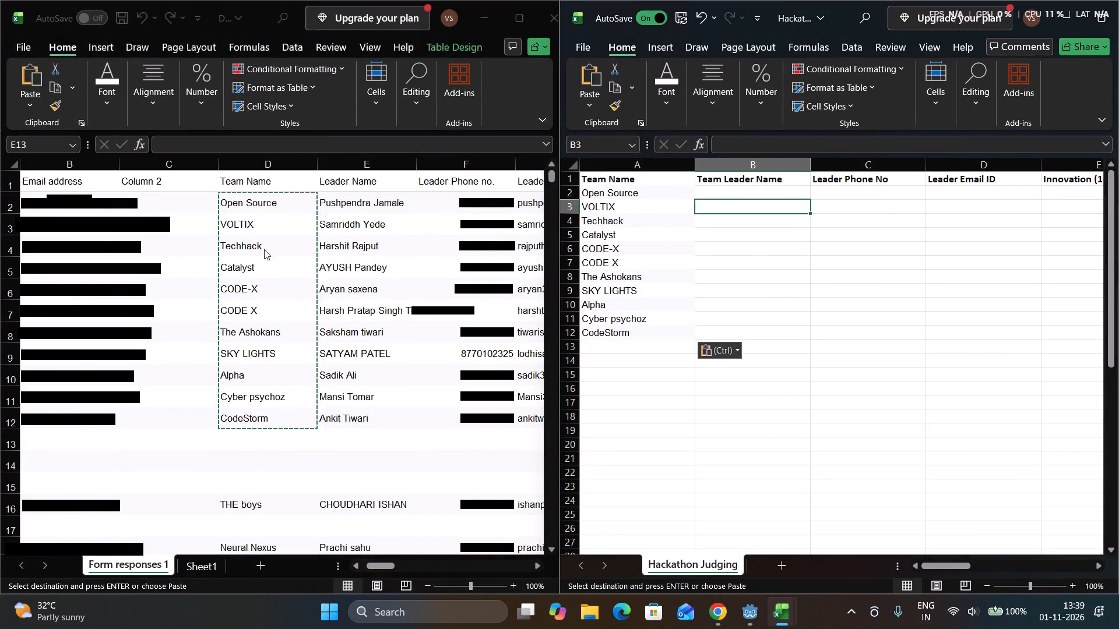
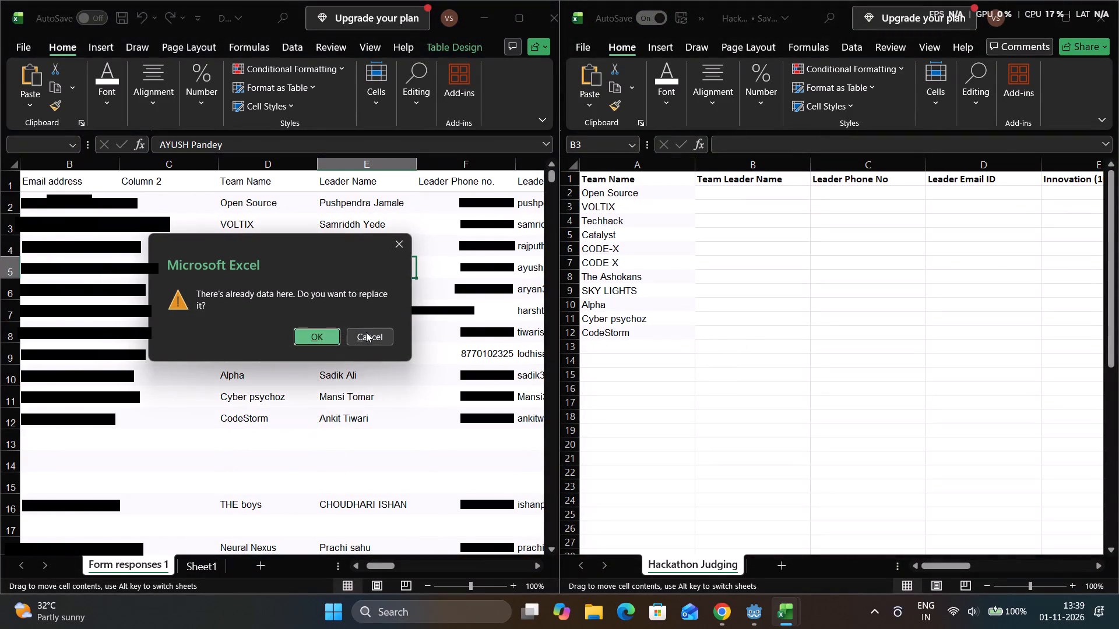
Copy the leader names from cells E2 to E12 of Form responses 1 into the Team Leader Name column, starting at cell B2.
{"action": "left_click", "coordinate": [366, 332]}
{"action": "left_click_drag", "start_coordinate": [321, 196], "coordinate": [428, 403]}
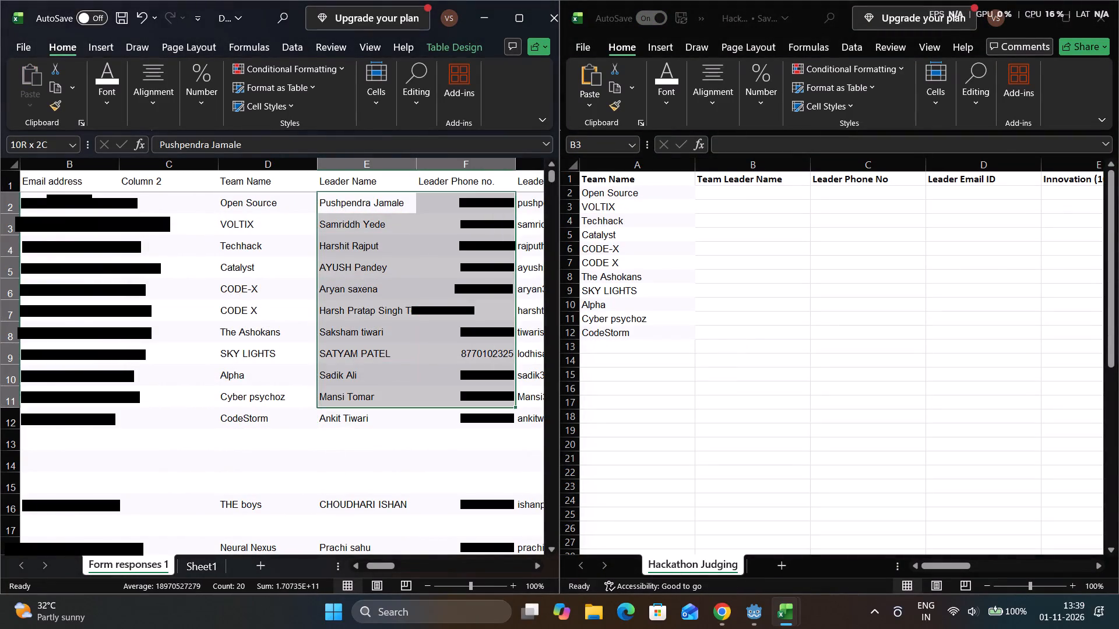
{"action": "left_click_drag", "start_coordinate": [428, 403], "coordinate": [391, 413]}
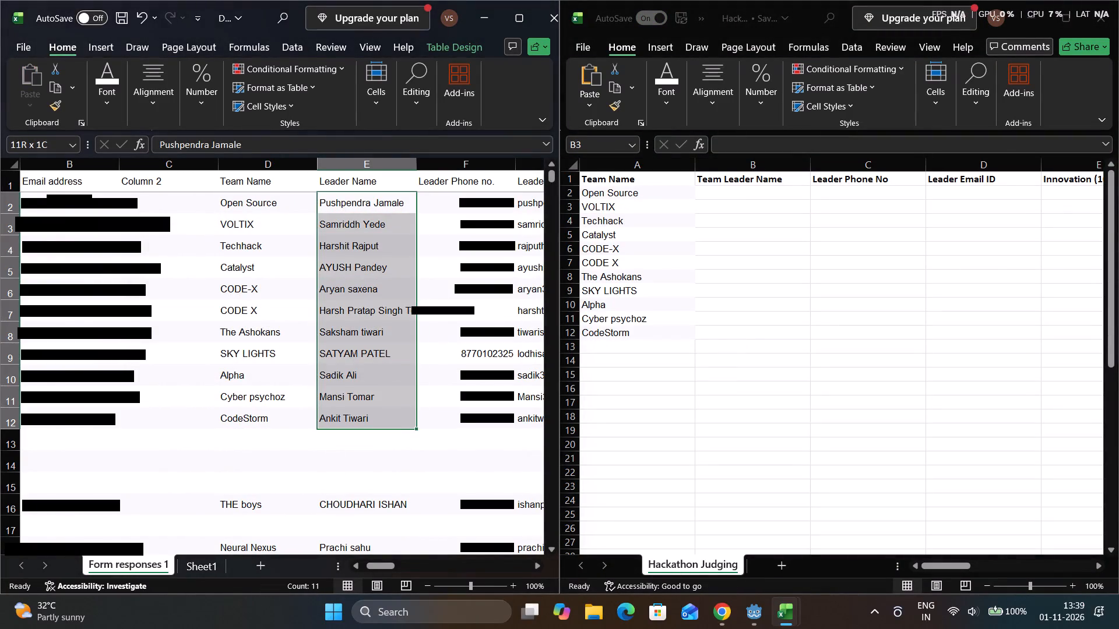
{"action": "left_click_drag", "start_coordinate": [391, 413], "coordinate": [386, 413]}
{"action": "right_click", "coordinate": [372, 358]}
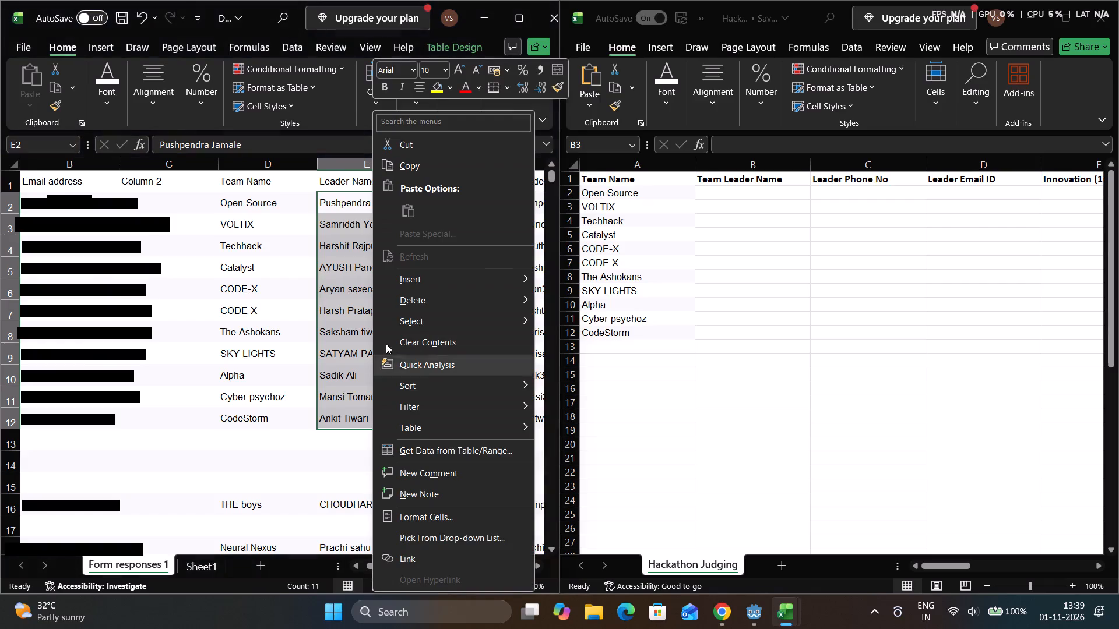
{"action": "left_click", "coordinate": [410, 170]}
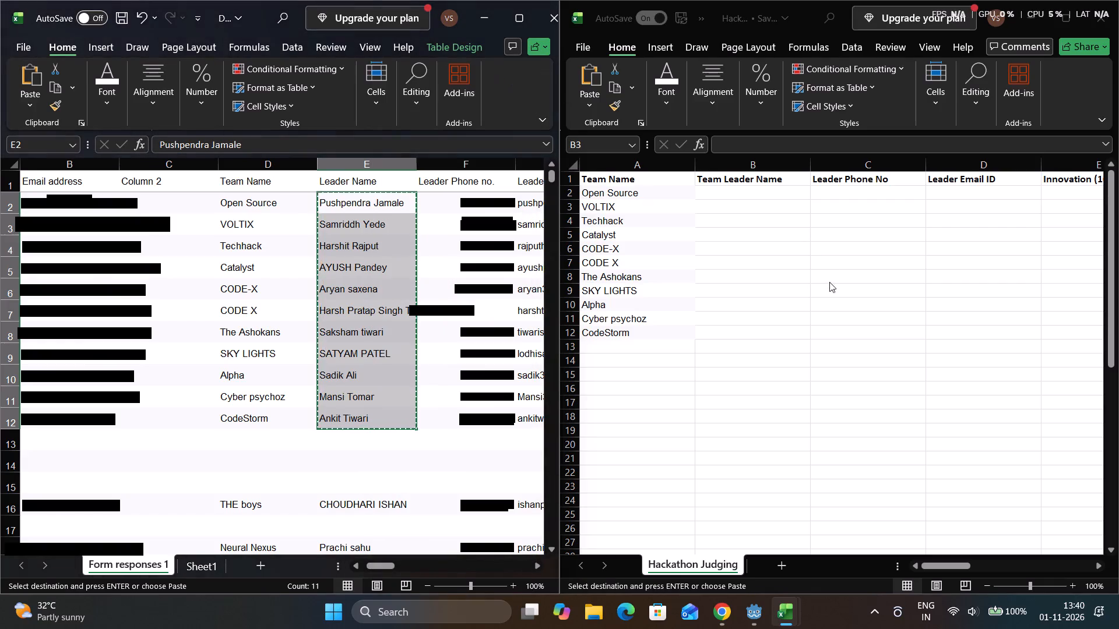
{"action": "left_click", "coordinate": [727, 192]}
{"action": "left_click", "coordinate": [723, 191]}
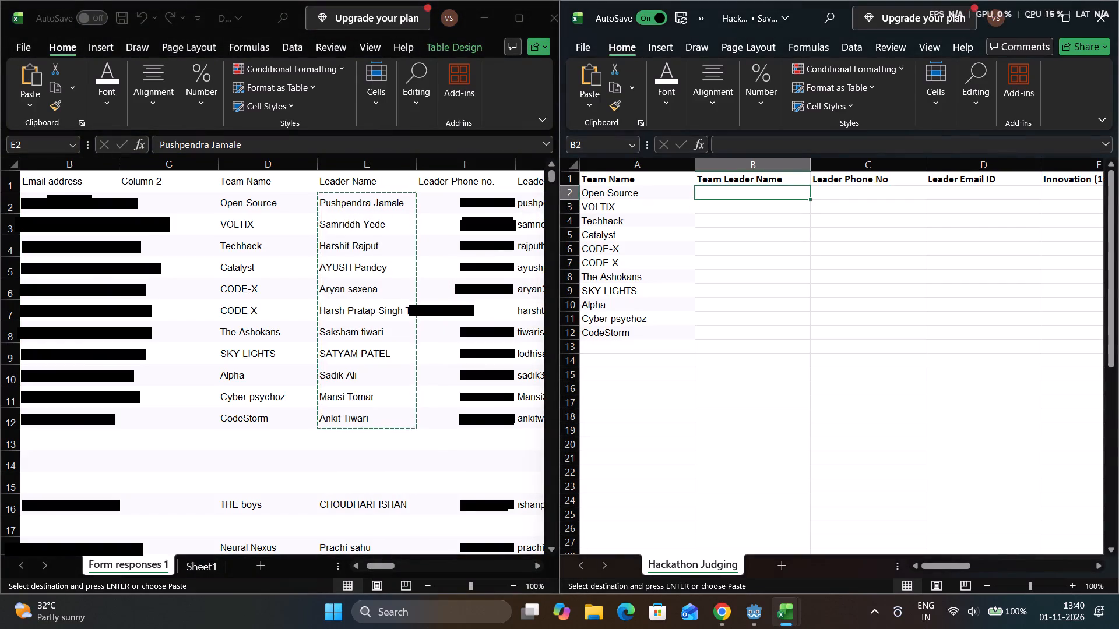
{"action": "key", "text": "ctrl+v"}
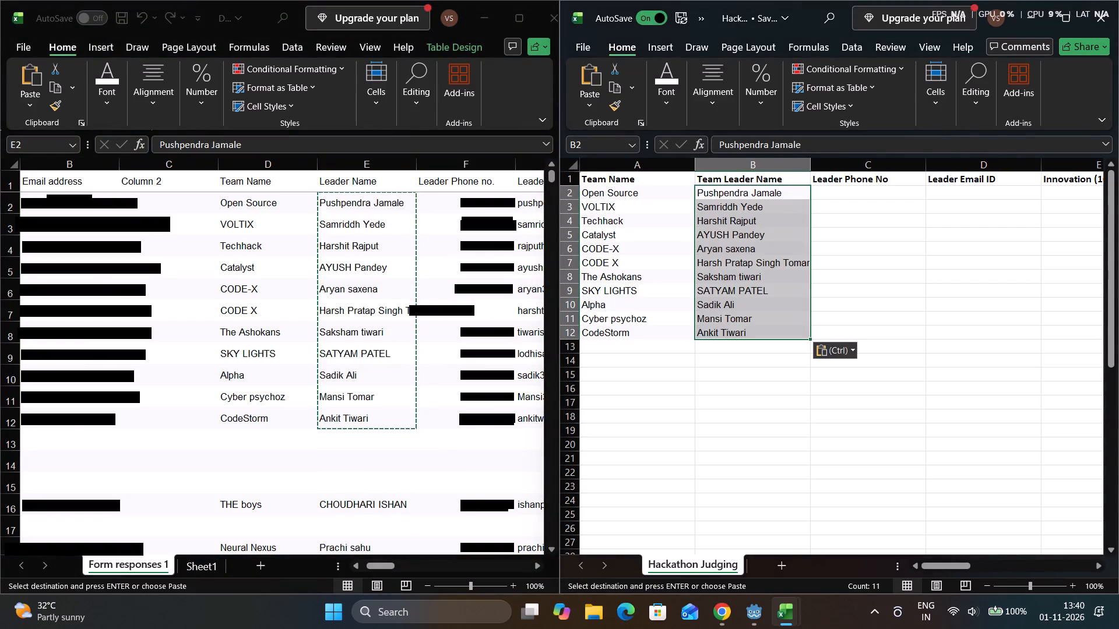
{"action": "left_click", "coordinate": [805, 371]}
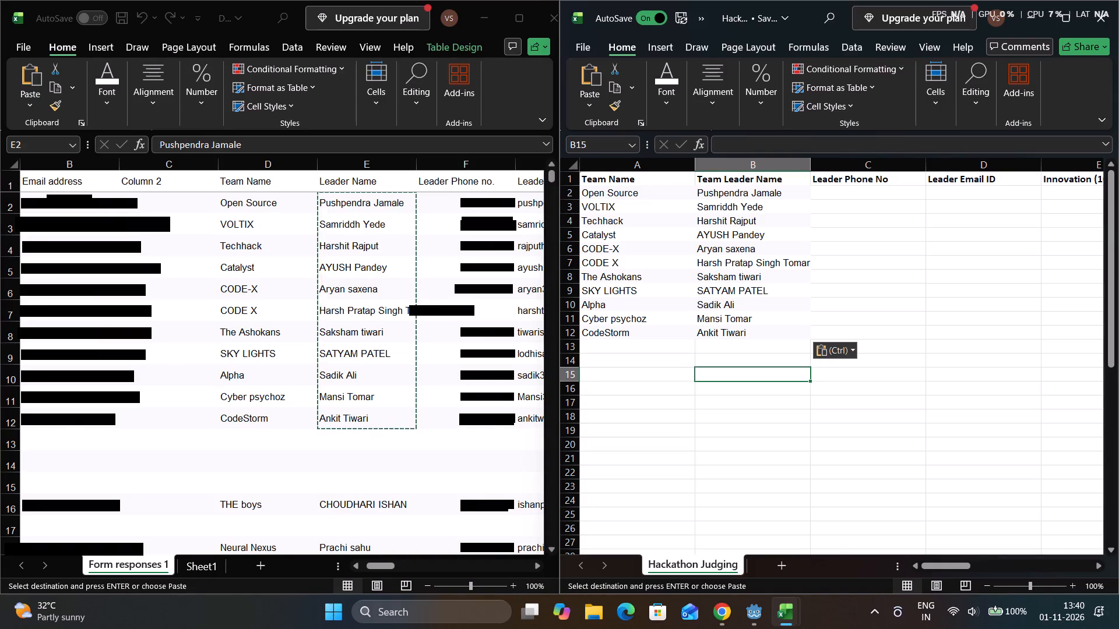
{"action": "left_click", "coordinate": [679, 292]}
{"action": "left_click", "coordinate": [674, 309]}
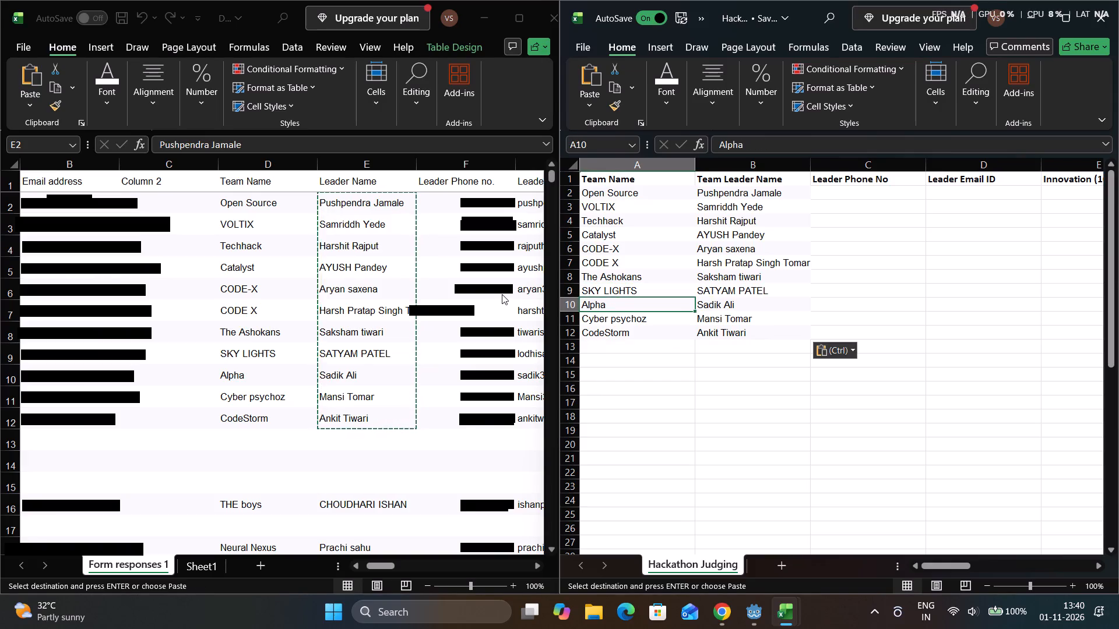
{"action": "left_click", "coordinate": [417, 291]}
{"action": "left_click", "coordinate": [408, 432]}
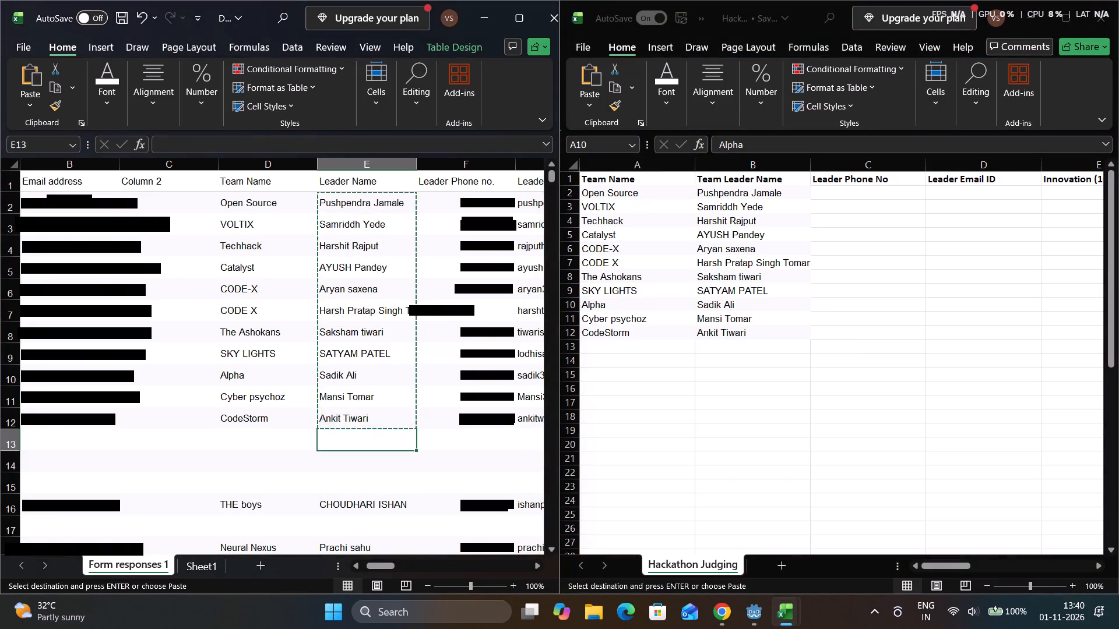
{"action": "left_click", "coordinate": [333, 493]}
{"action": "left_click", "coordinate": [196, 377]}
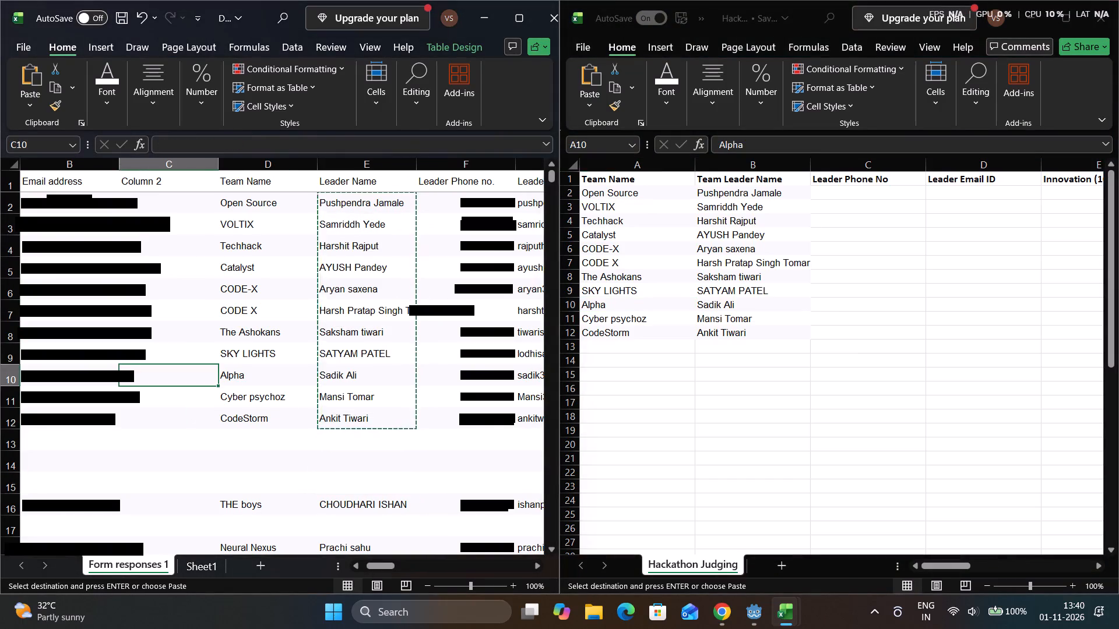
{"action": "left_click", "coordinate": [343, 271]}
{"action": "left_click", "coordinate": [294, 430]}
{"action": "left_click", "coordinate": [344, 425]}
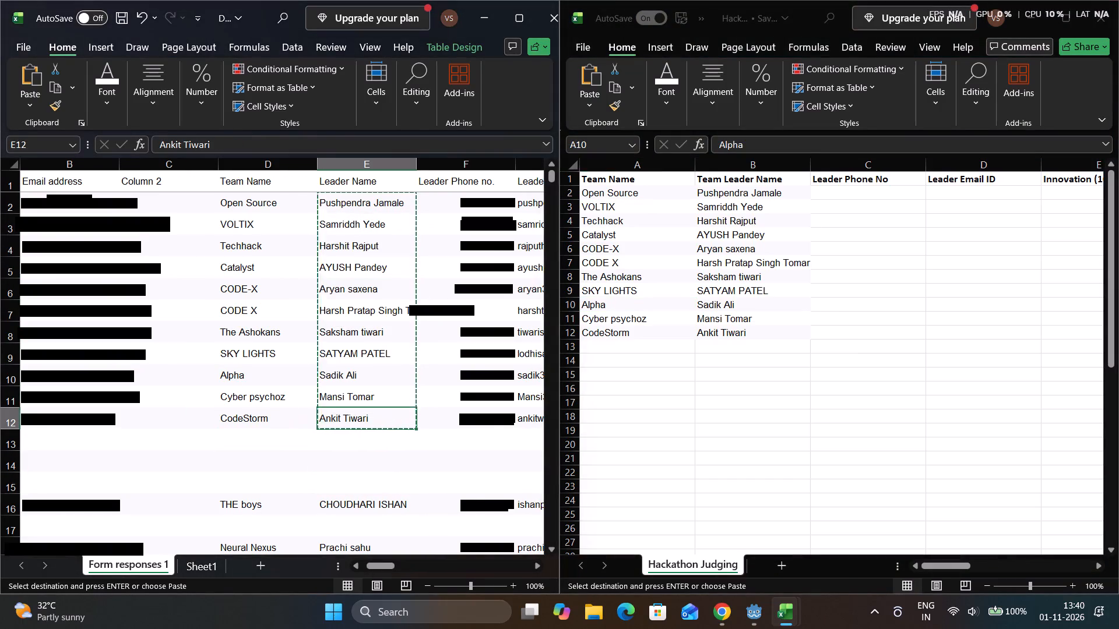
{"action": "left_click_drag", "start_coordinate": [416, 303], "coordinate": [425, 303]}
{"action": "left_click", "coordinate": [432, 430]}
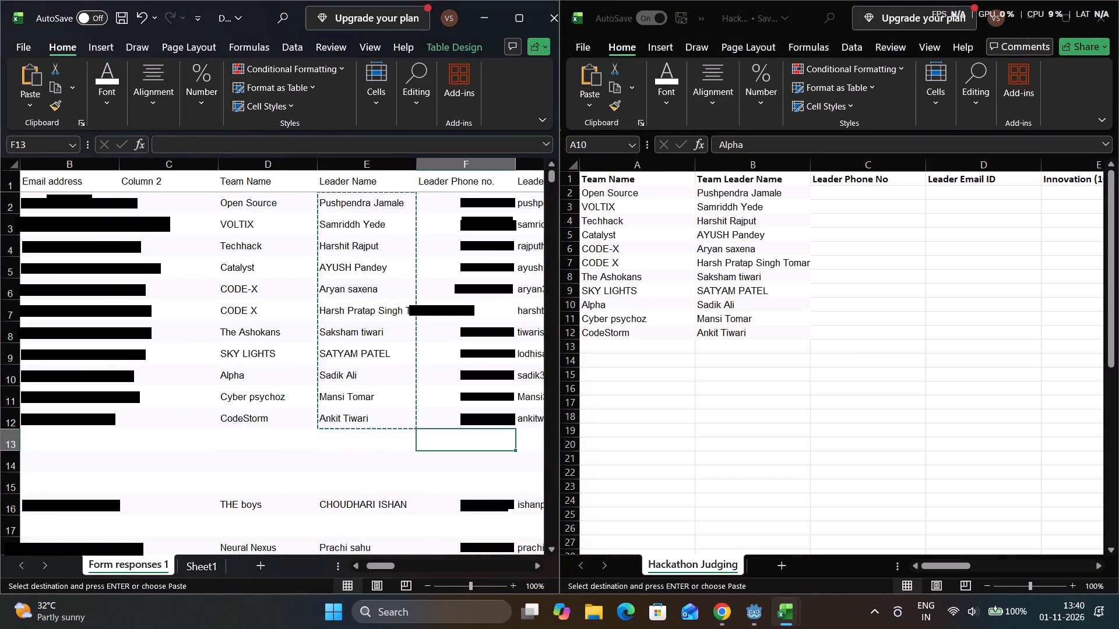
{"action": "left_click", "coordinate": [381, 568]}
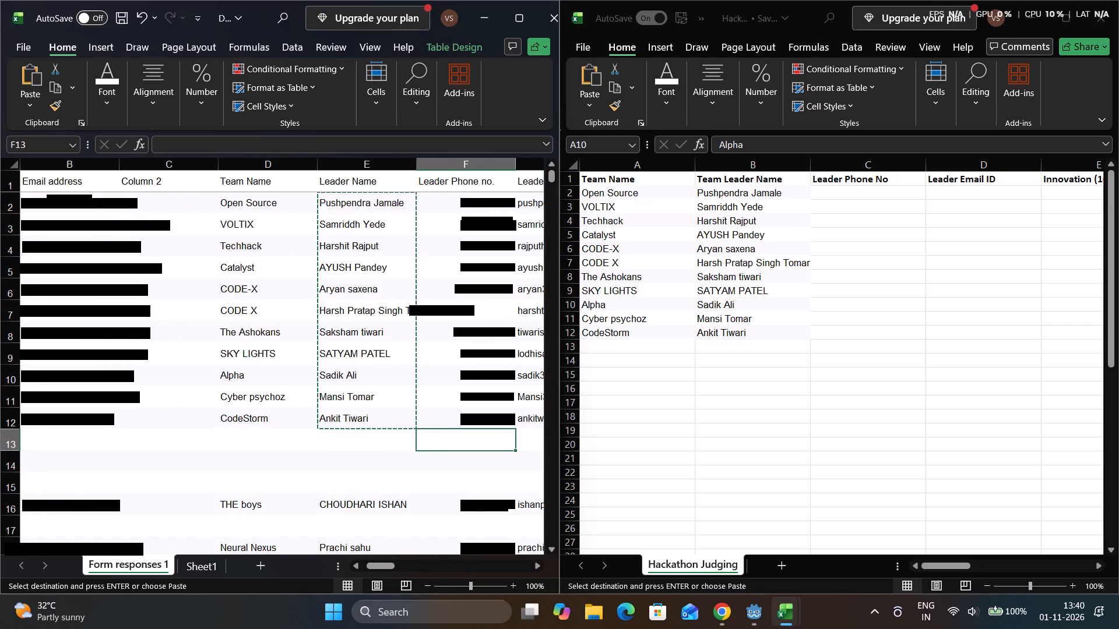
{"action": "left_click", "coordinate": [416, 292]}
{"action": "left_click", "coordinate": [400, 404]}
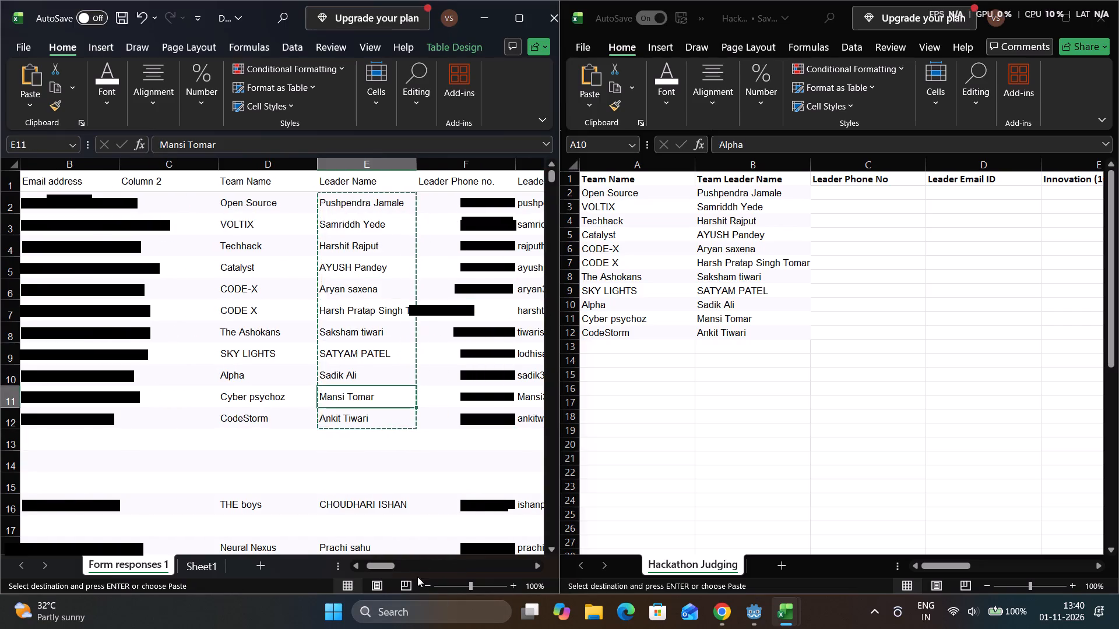
Copy the leader phone numbers from cells F2 to F12 of Form responses 1 into the Leader Phone No column, starting at cell C2.
{"action": "left_click_drag", "start_coordinate": [386, 567], "coordinate": [403, 570]}
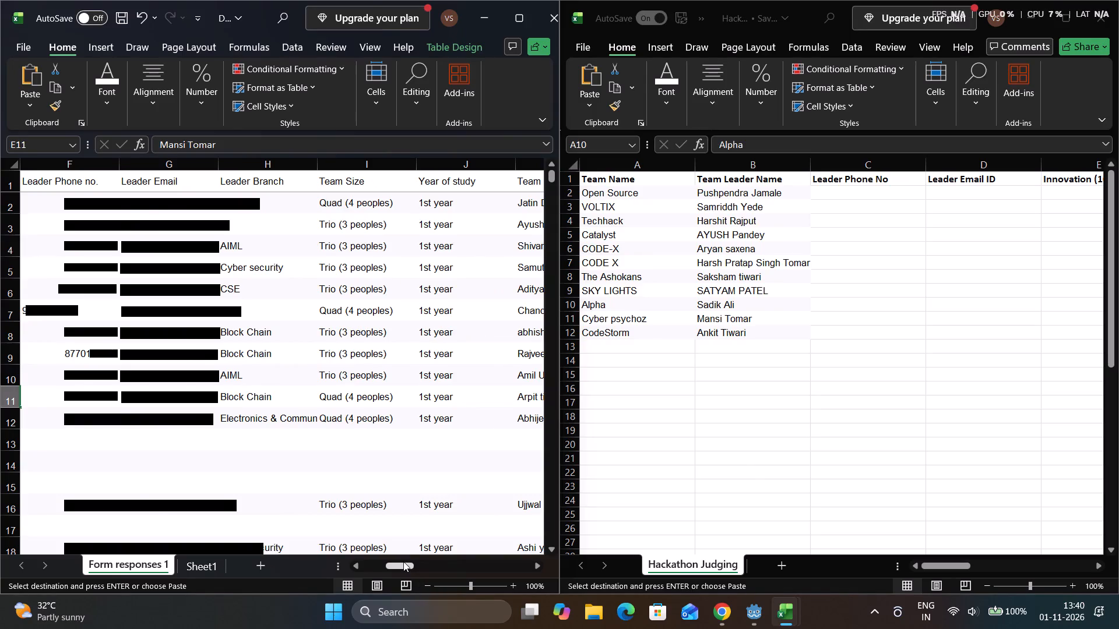
{"action": "left_click_drag", "start_coordinate": [403, 561], "coordinate": [389, 563]}
{"action": "left_click", "coordinate": [338, 242]}
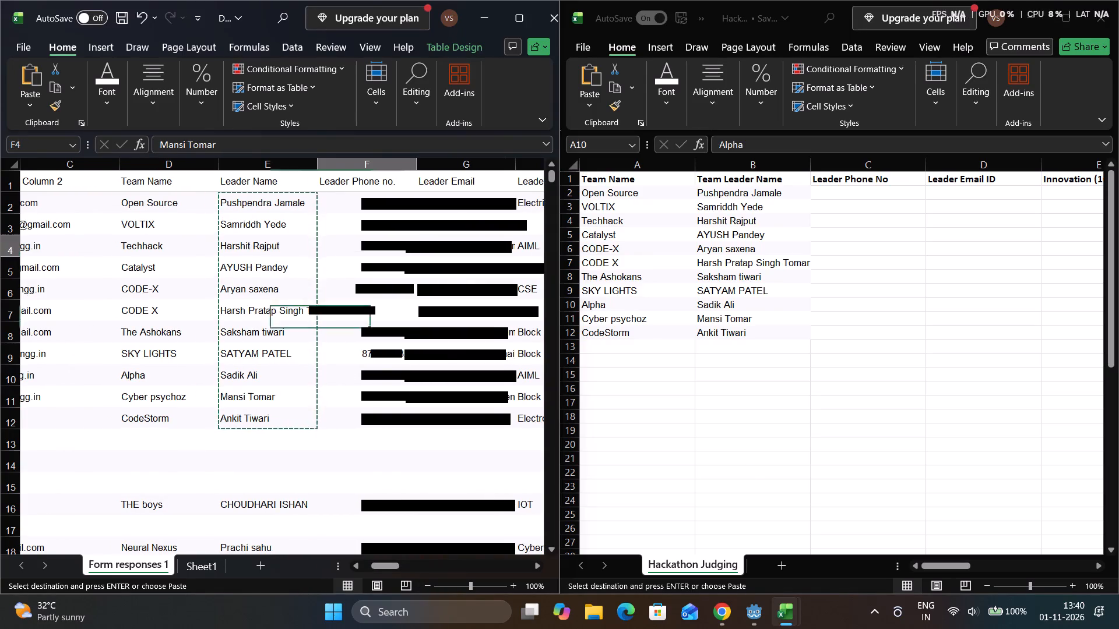
{"action": "left_click", "coordinate": [327, 201]}
{"action": "left_click_drag", "start_coordinate": [322, 199], "coordinate": [372, 289]}
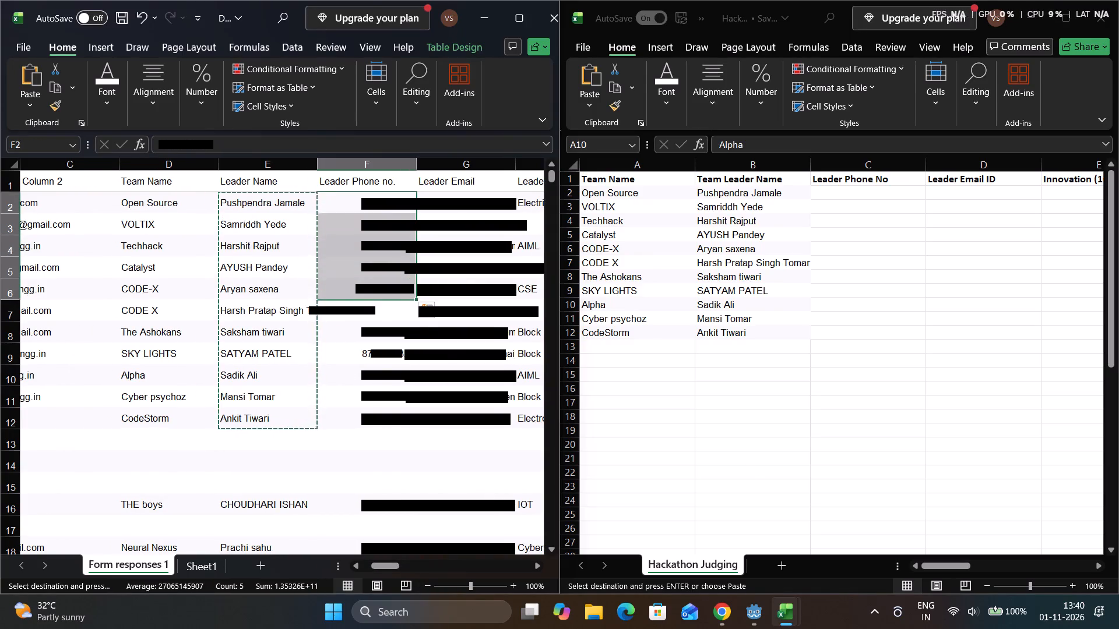
{"action": "left_click", "coordinate": [335, 198]}
{"action": "left_click_drag", "start_coordinate": [323, 200], "coordinate": [396, 426]}
{"action": "right_click", "coordinate": [375, 372]}
{"action": "left_click", "coordinate": [423, 162]}
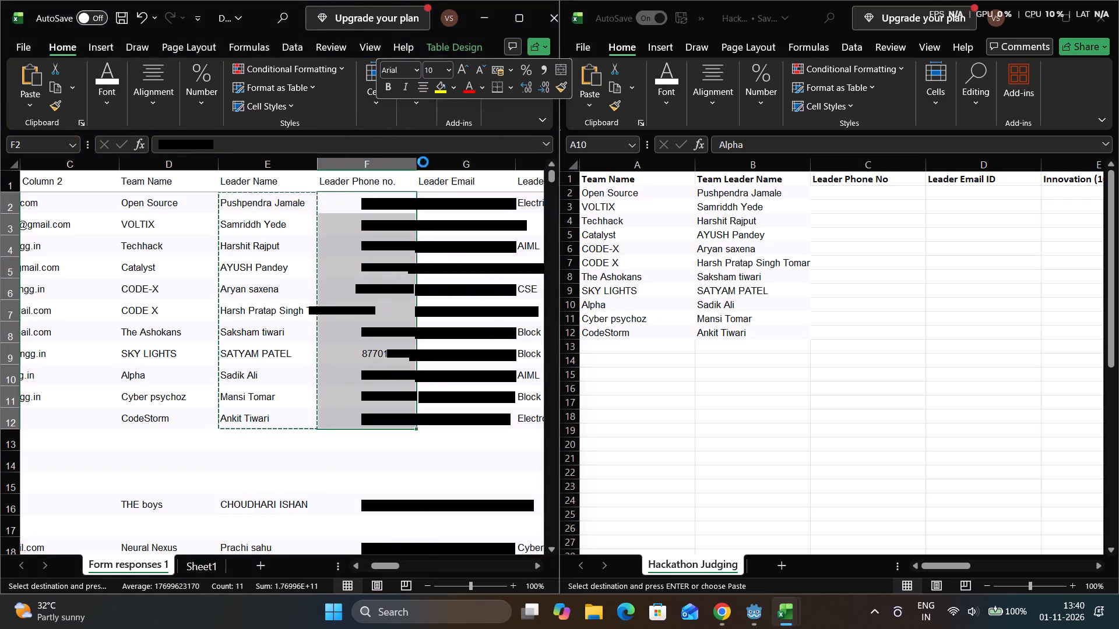
{"action": "left_click", "coordinate": [812, 187]}
{"action": "left_click", "coordinate": [817, 189]}
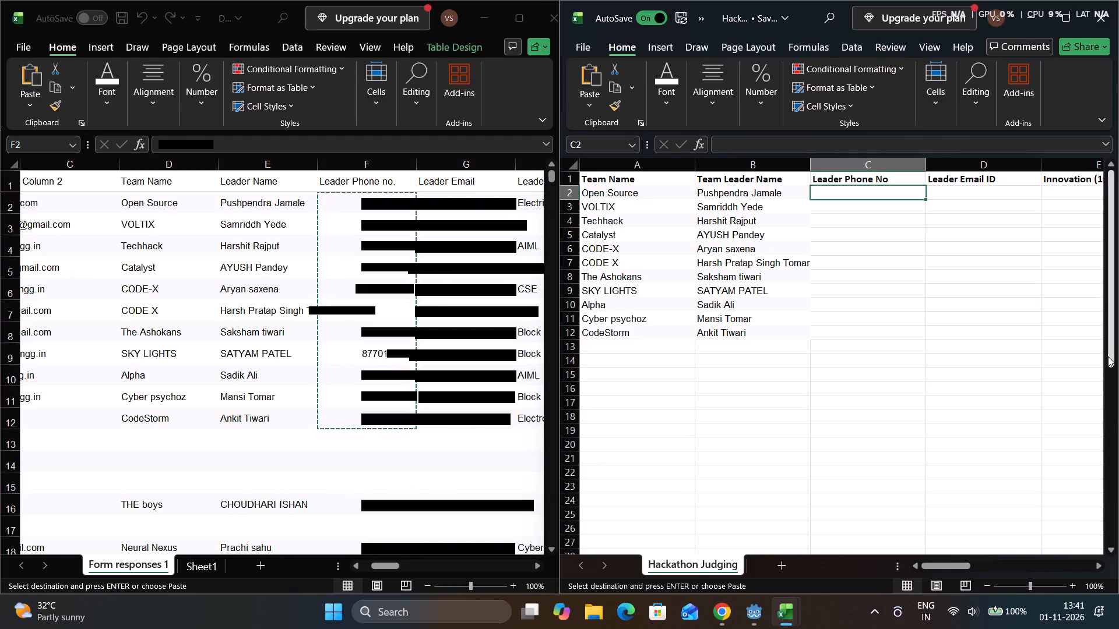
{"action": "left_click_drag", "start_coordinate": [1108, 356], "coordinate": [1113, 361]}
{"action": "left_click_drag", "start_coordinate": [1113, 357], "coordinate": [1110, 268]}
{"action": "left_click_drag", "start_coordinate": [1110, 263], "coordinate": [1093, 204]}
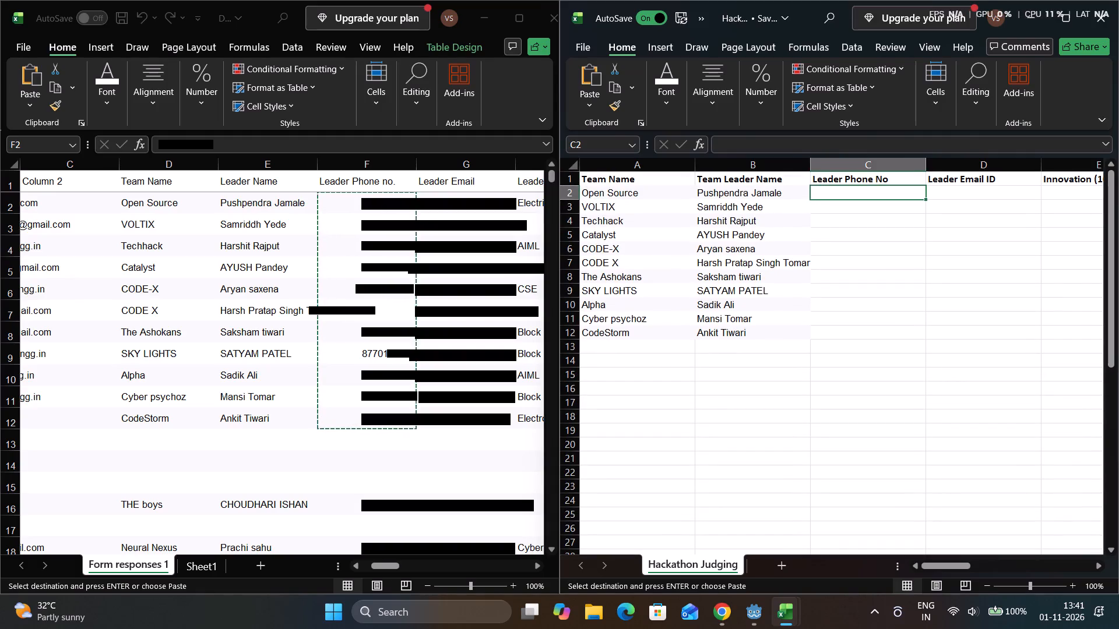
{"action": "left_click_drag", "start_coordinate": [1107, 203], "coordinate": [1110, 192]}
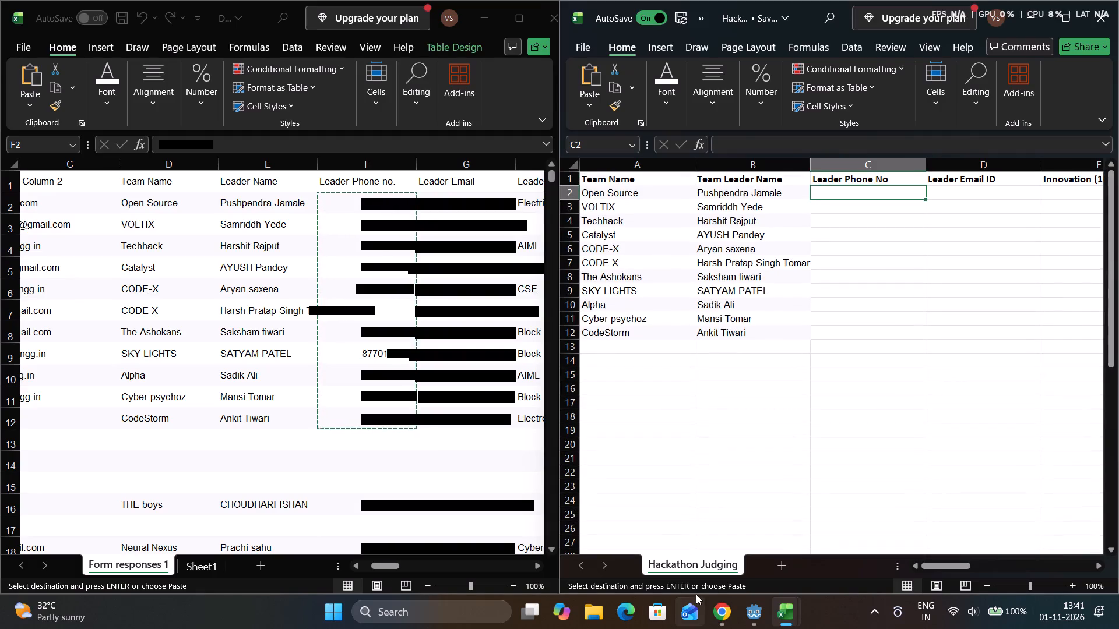
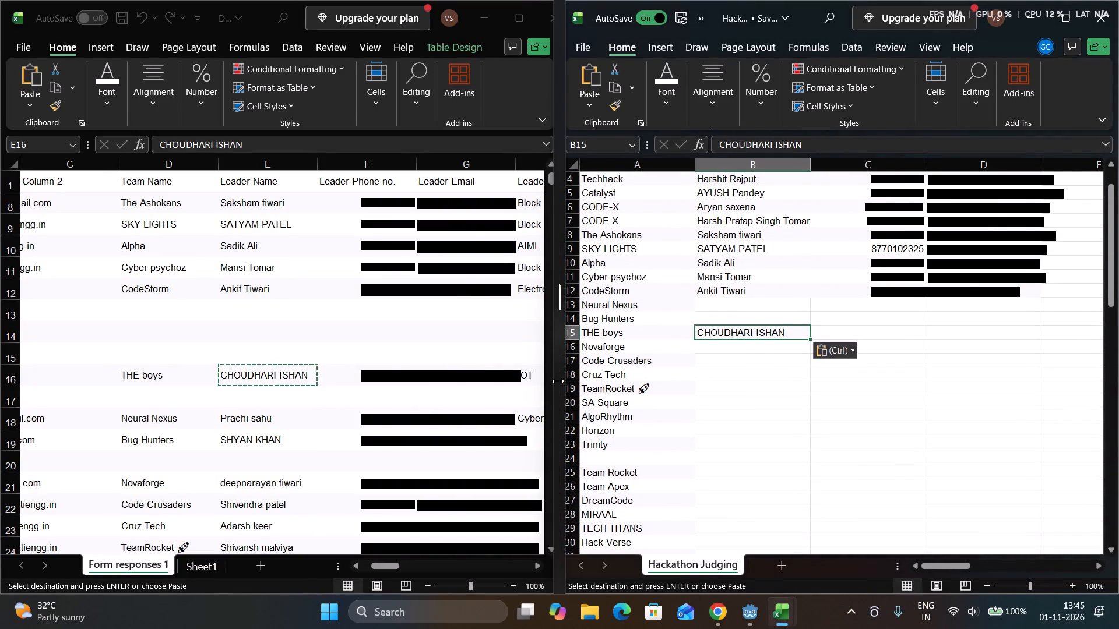
Copy the Neural Nexus and Bug Hunters leader names from cells E18 to E19 of Form responses 1 into the Team Leader Name column, starting at cell B13.
{"action": "left_click", "coordinate": [229, 416]}
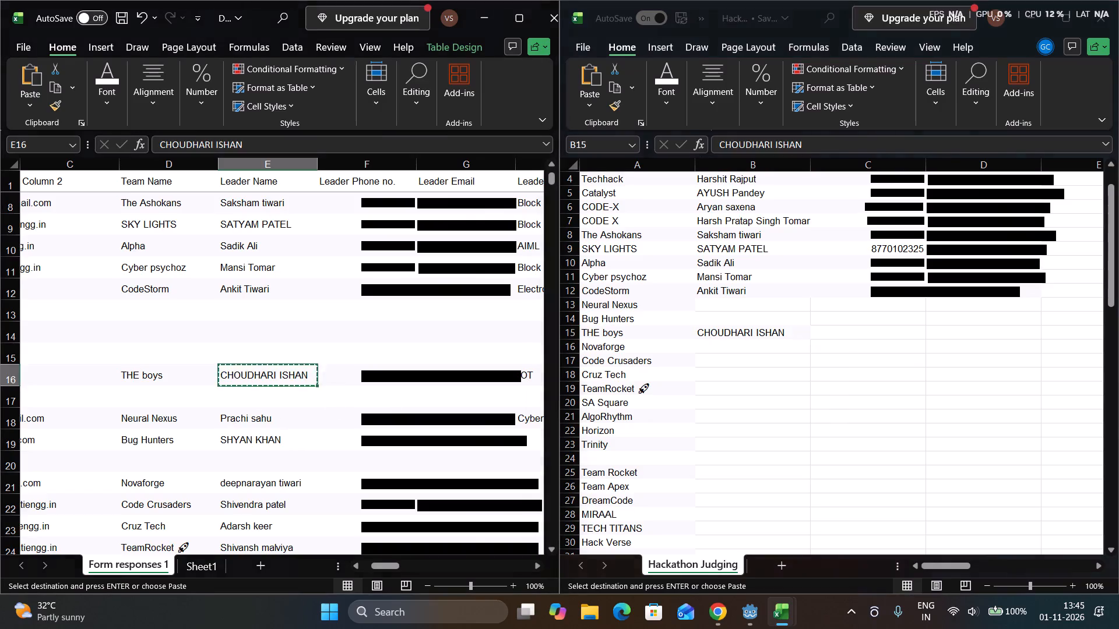
{"action": "left_click", "coordinate": [226, 417]}
{"action": "left_click_drag", "start_coordinate": [226, 418], "coordinate": [262, 445]}
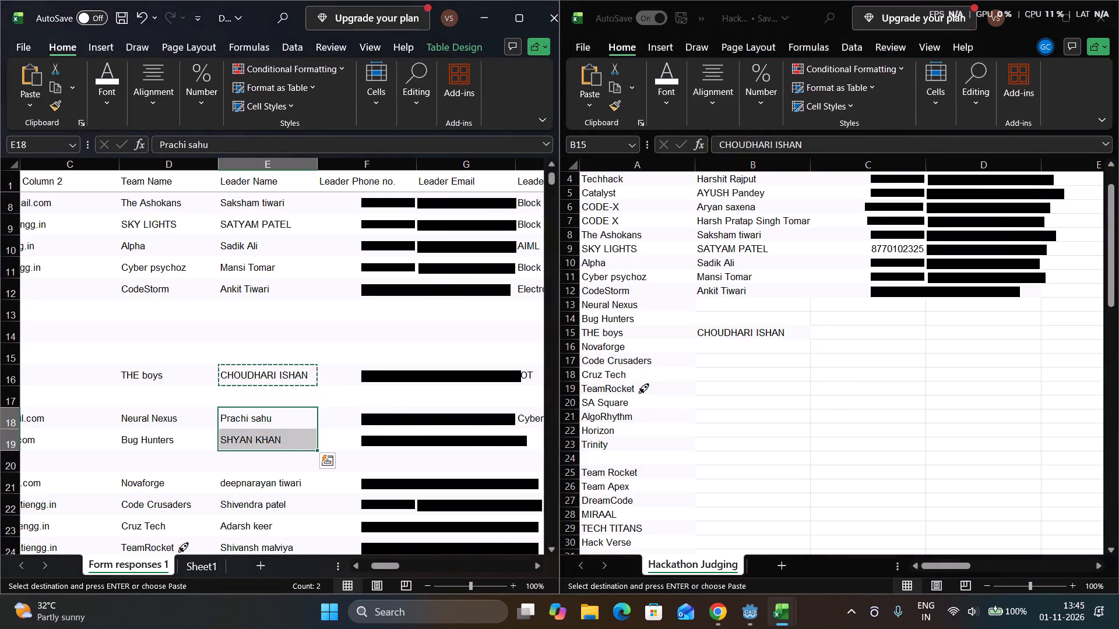
{"action": "right_click", "coordinate": [262, 445]}
{"action": "left_click", "coordinate": [312, 167]}
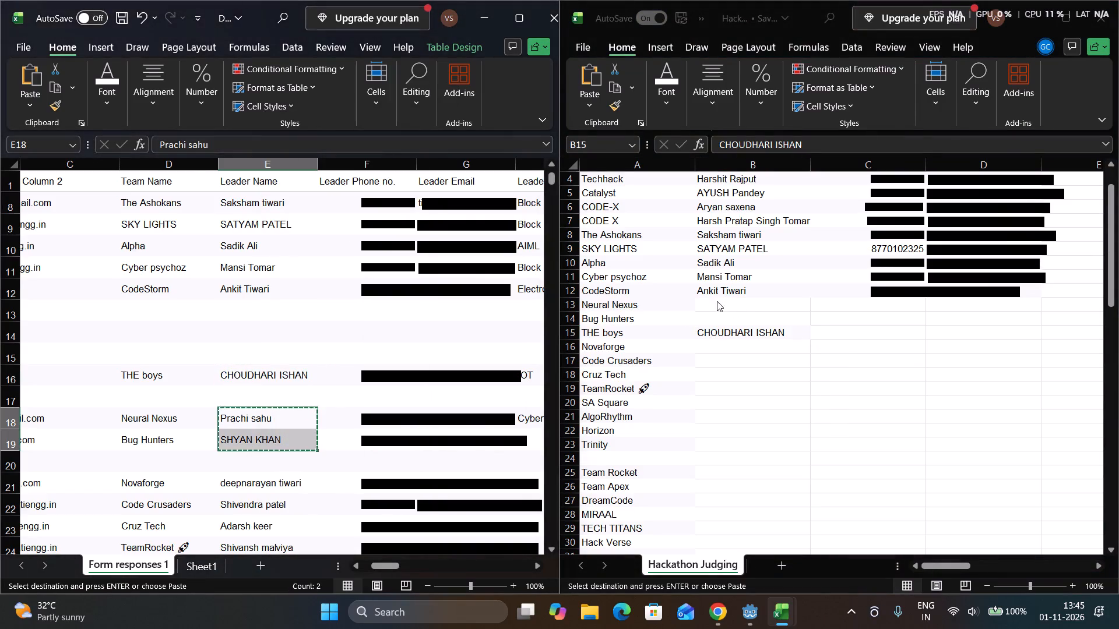
{"action": "left_click", "coordinate": [717, 301]}
{"action": "left_click", "coordinate": [716, 304]}
{"action": "key", "text": "ctrl+v"}
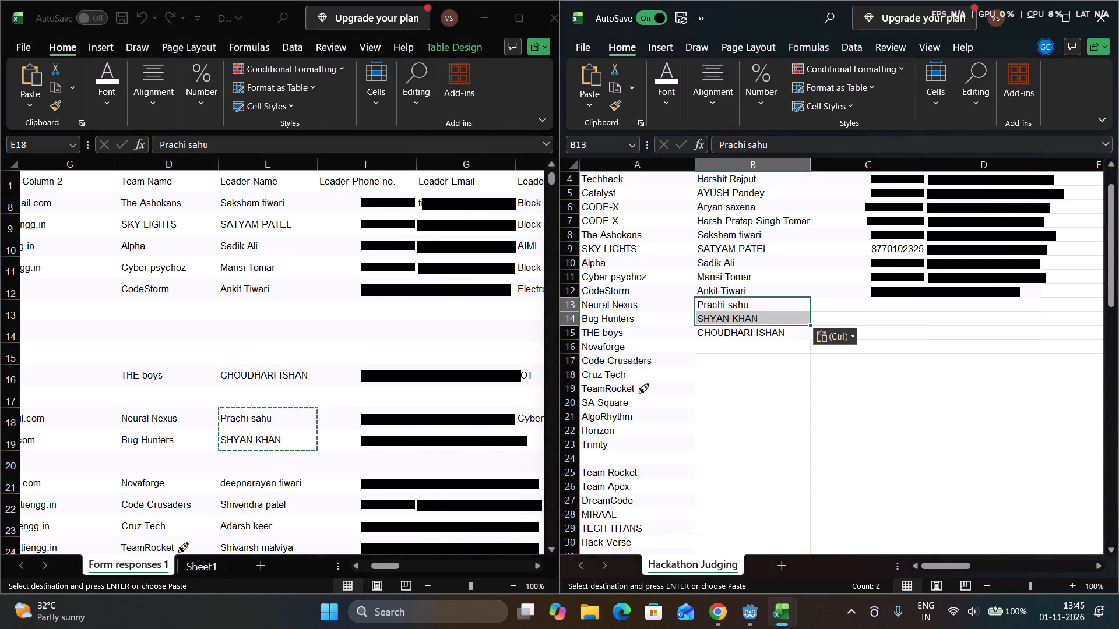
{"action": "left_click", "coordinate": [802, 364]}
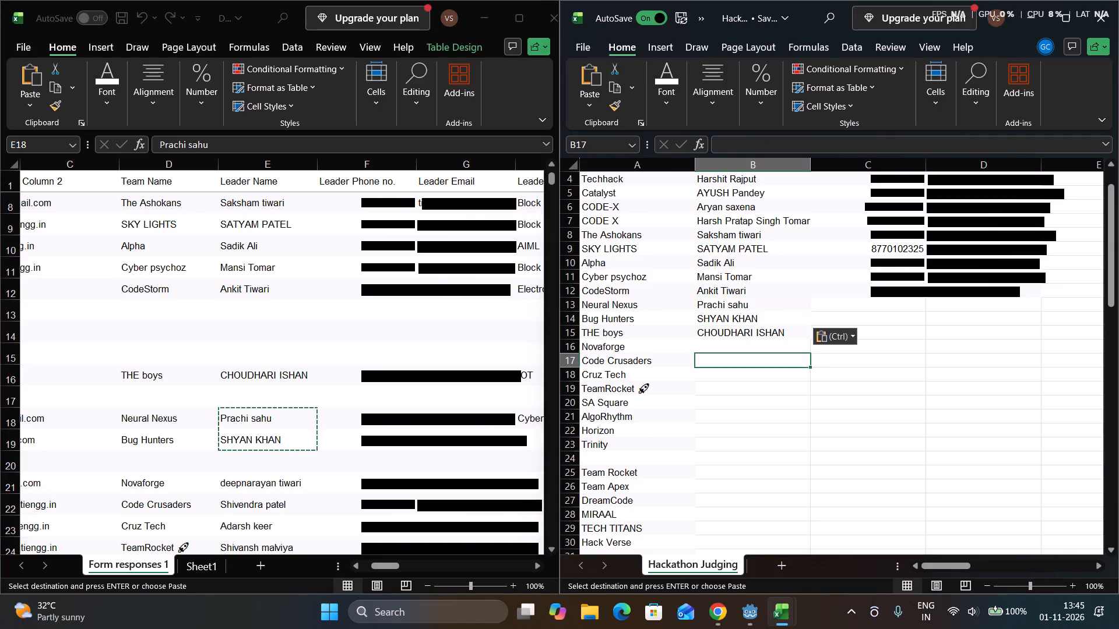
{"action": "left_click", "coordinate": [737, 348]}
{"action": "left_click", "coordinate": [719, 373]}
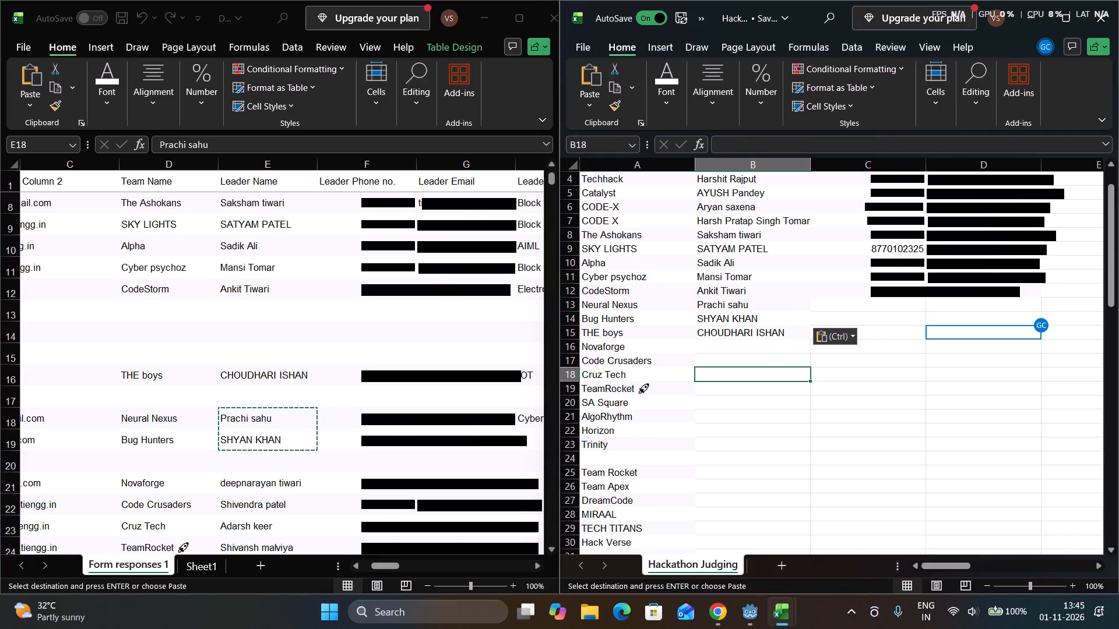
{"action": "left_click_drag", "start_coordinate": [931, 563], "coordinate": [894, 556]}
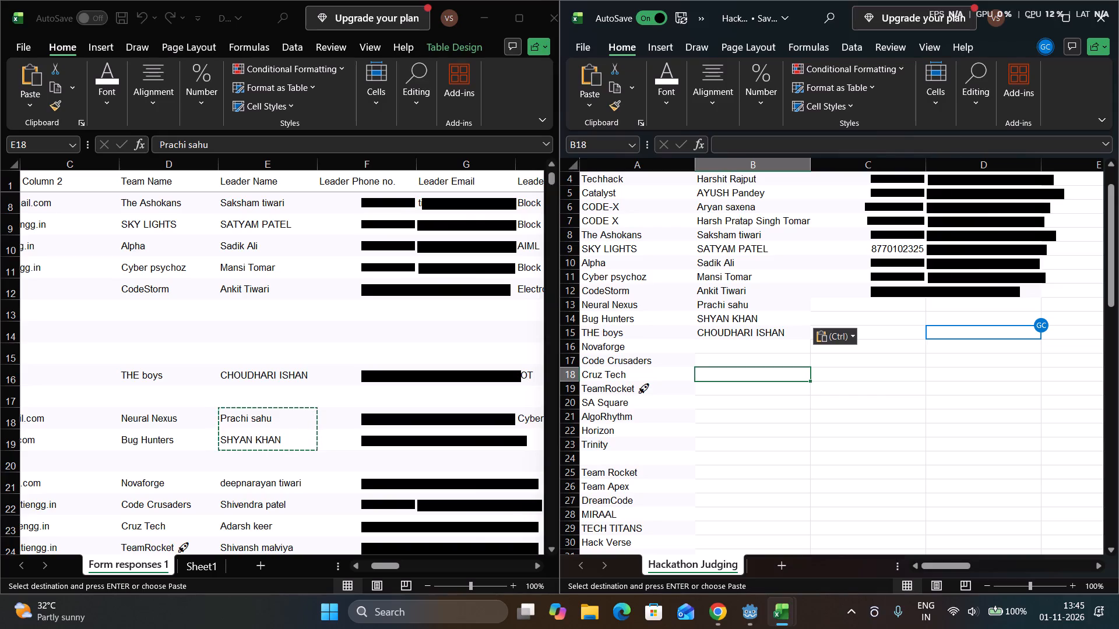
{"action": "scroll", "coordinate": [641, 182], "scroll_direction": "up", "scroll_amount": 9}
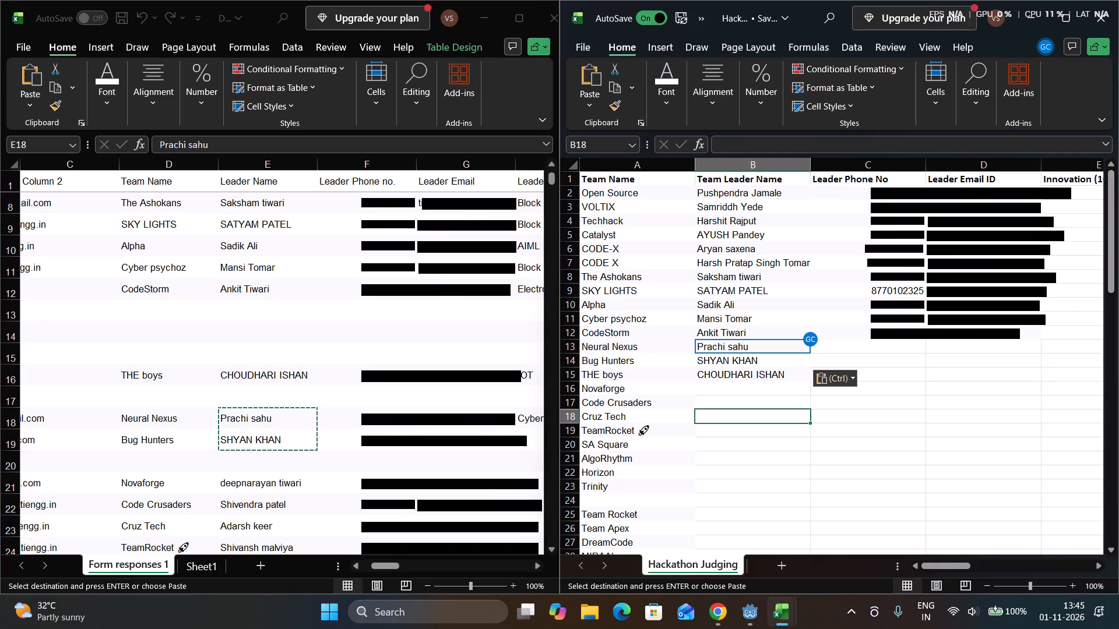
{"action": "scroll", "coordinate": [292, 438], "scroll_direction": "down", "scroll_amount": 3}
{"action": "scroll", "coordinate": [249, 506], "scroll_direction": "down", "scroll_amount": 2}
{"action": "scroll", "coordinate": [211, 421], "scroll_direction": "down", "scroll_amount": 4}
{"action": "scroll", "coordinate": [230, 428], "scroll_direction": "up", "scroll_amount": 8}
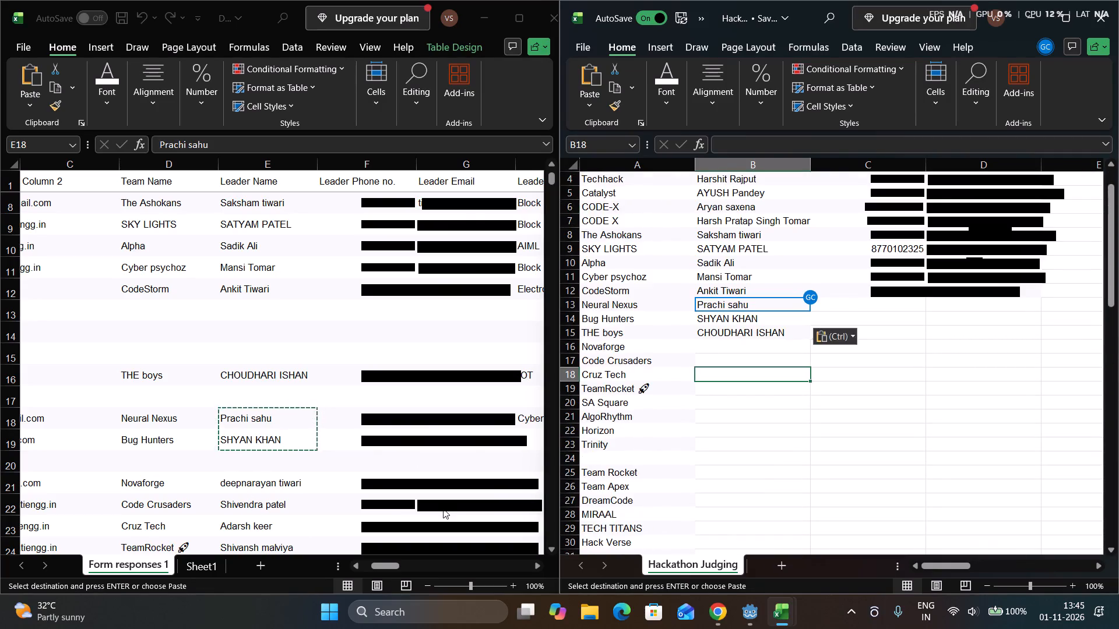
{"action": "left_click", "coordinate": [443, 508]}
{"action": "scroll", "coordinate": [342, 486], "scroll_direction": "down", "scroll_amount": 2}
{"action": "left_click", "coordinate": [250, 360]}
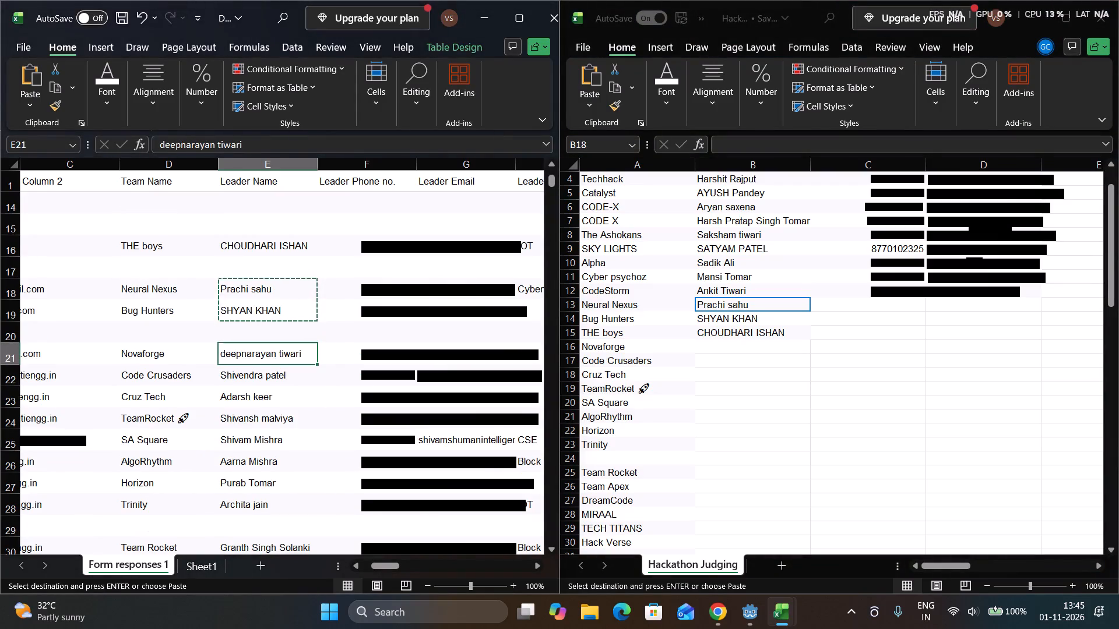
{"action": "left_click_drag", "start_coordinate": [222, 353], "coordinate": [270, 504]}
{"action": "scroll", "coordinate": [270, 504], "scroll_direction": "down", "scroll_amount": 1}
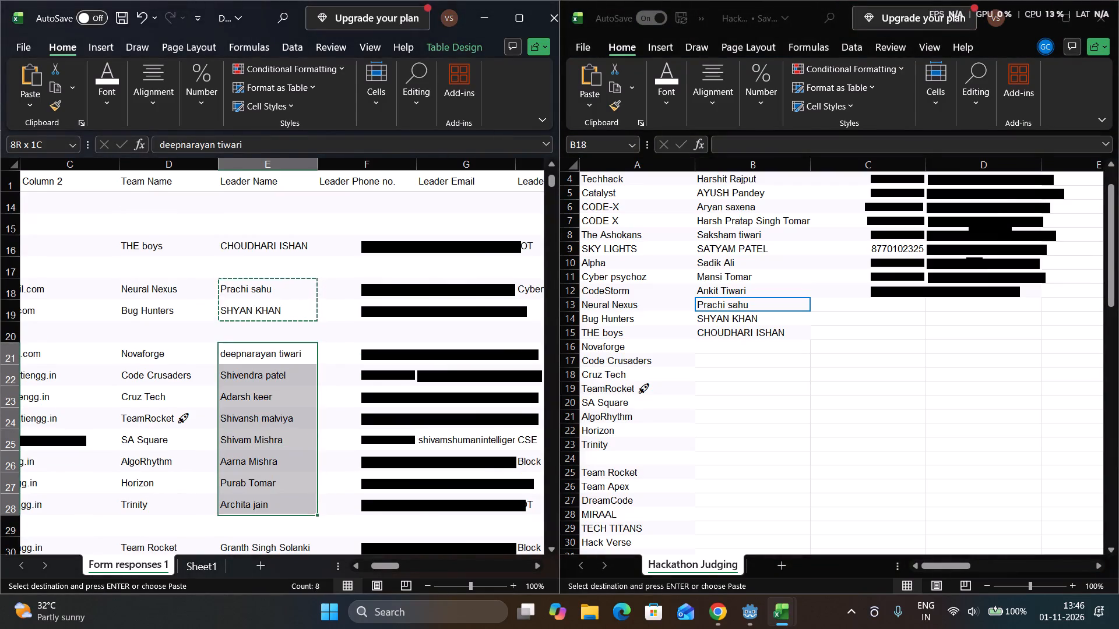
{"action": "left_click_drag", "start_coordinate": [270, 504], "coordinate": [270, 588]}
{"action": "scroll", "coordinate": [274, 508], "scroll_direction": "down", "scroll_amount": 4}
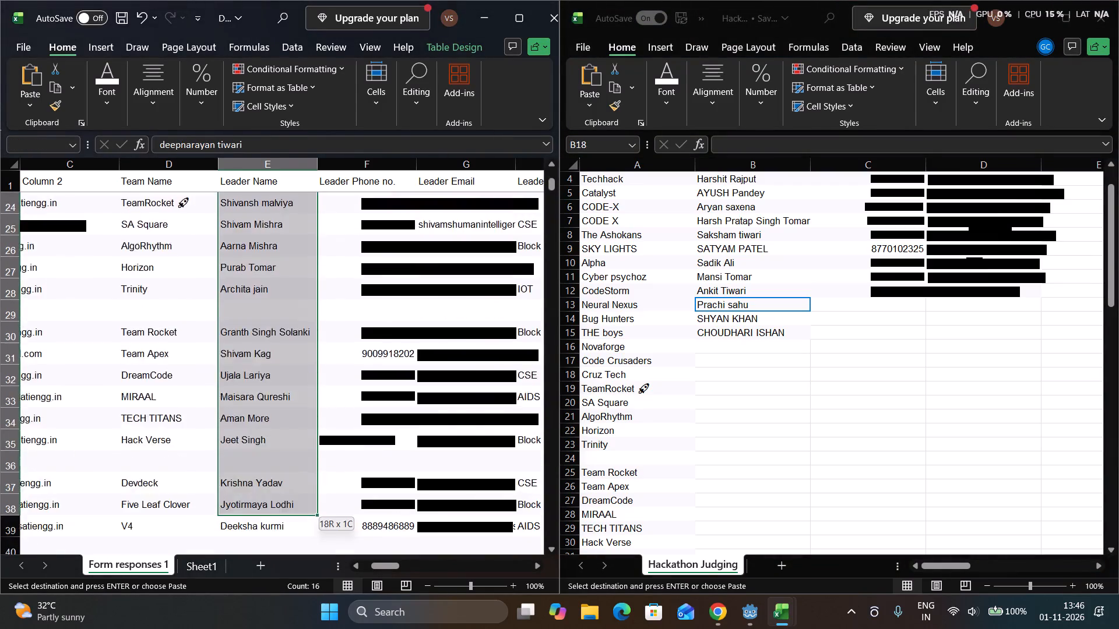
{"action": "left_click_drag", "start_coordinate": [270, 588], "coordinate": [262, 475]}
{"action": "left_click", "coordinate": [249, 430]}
Copy the leader names from cells E21 to E87 of Form responses 1 into the Team Leader Name column, starting at cell B16.
{"action": "scroll", "coordinate": [249, 430], "scroll_direction": "up", "scroll_amount": 10}
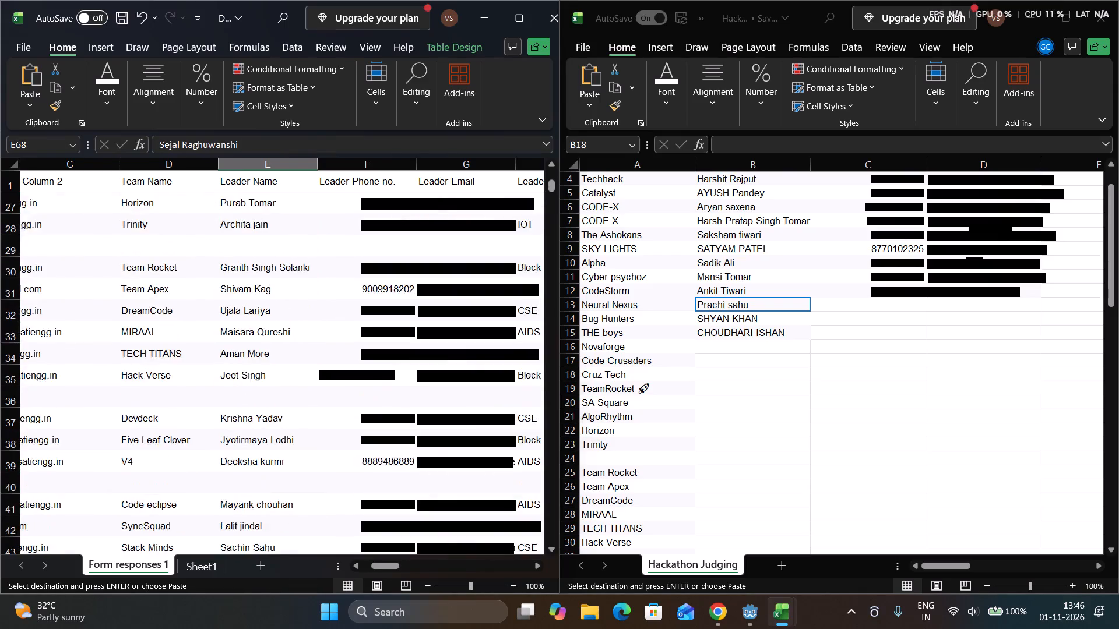
{"action": "scroll", "coordinate": [249, 430], "scroll_direction": "up", "scroll_amount": 5}
{"action": "left_click", "coordinate": [219, 397]}
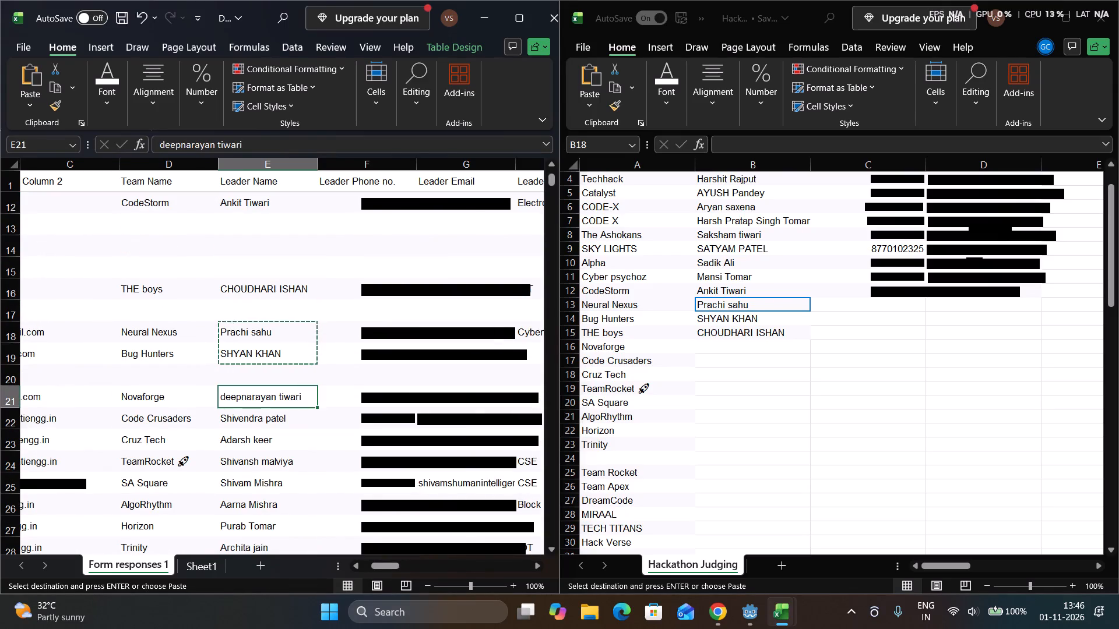
{"action": "left_click_drag", "start_coordinate": [223, 397], "coordinate": [281, 558]}
{"action": "scroll", "coordinate": [286, 535], "scroll_direction": "down", "scroll_amount": 2}
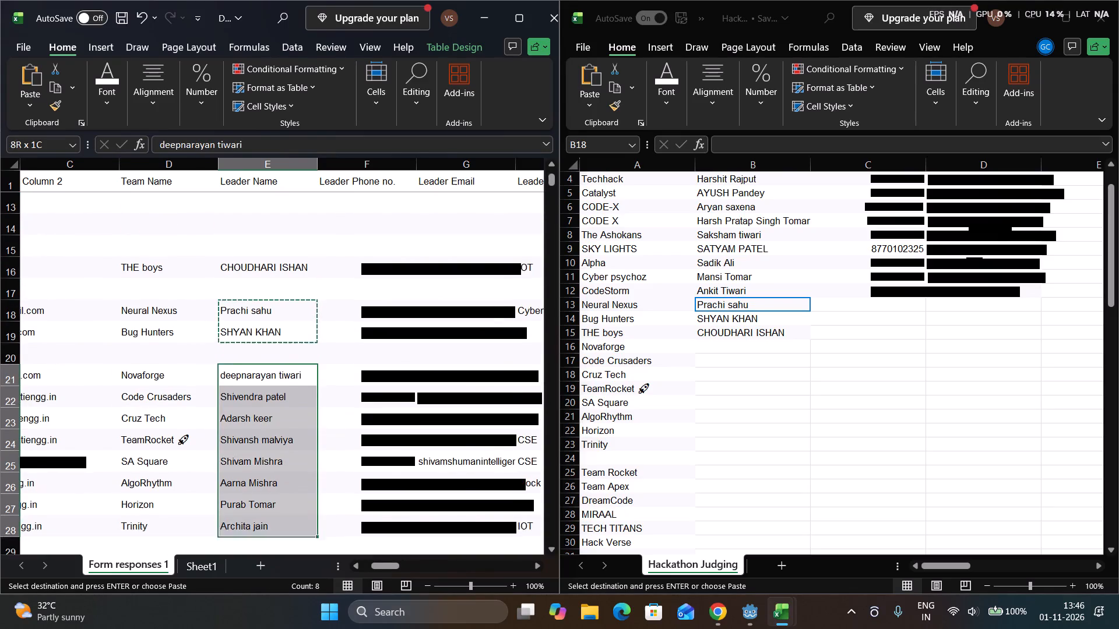
{"action": "left_click_drag", "start_coordinate": [281, 558], "coordinate": [287, 592]}
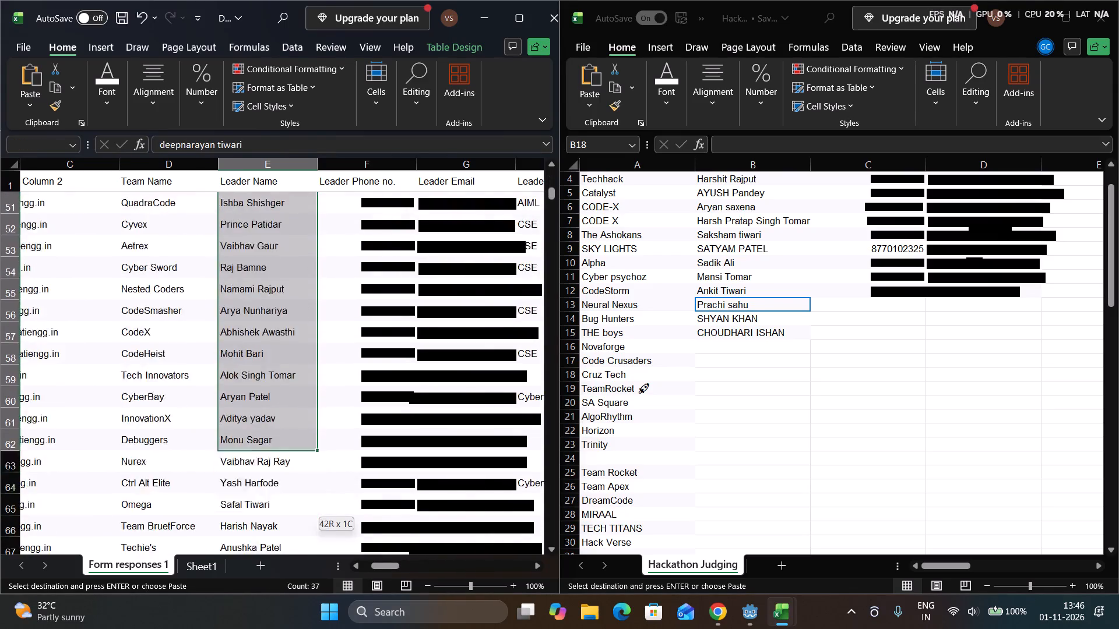
{"action": "left_click_drag", "start_coordinate": [287, 592], "coordinate": [279, 388]}
{"action": "right_click", "coordinate": [272, 370]}
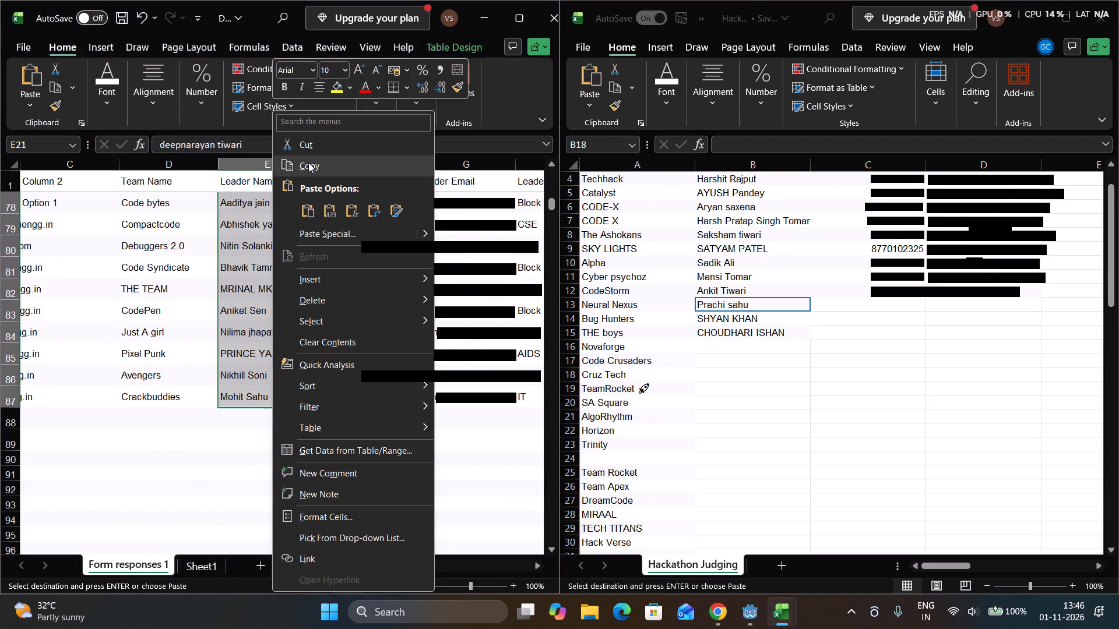
{"action": "left_click", "coordinate": [308, 162]}
{"action": "left_click", "coordinate": [708, 345]}
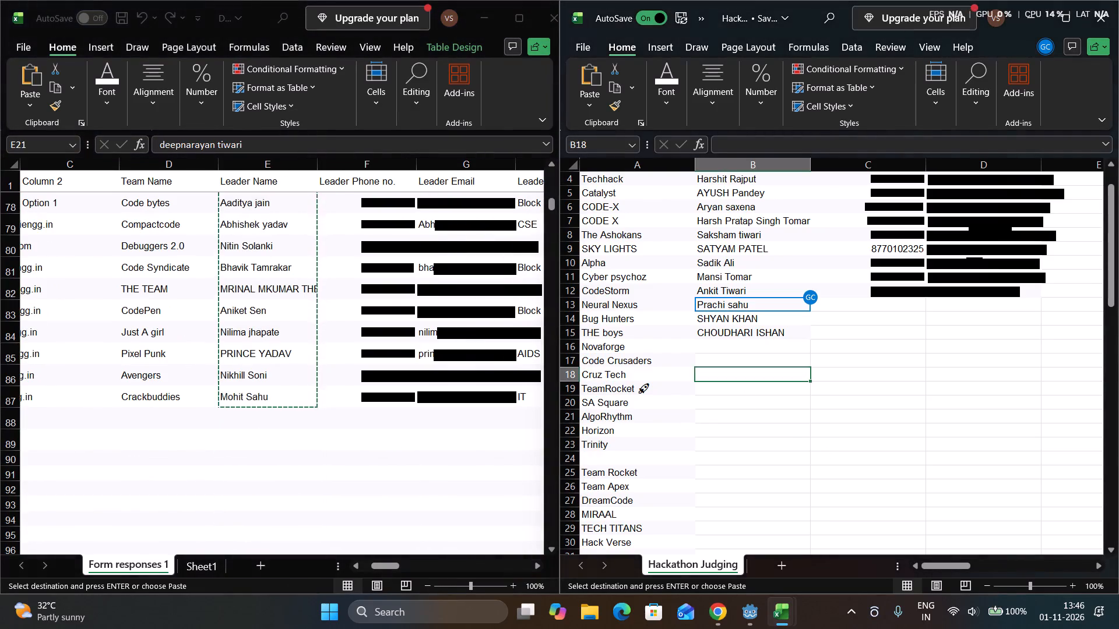
{"action": "left_click", "coordinate": [708, 345]}
{"action": "key", "text": "ctrl+v"}
{"action": "left_click", "coordinate": [858, 400]}
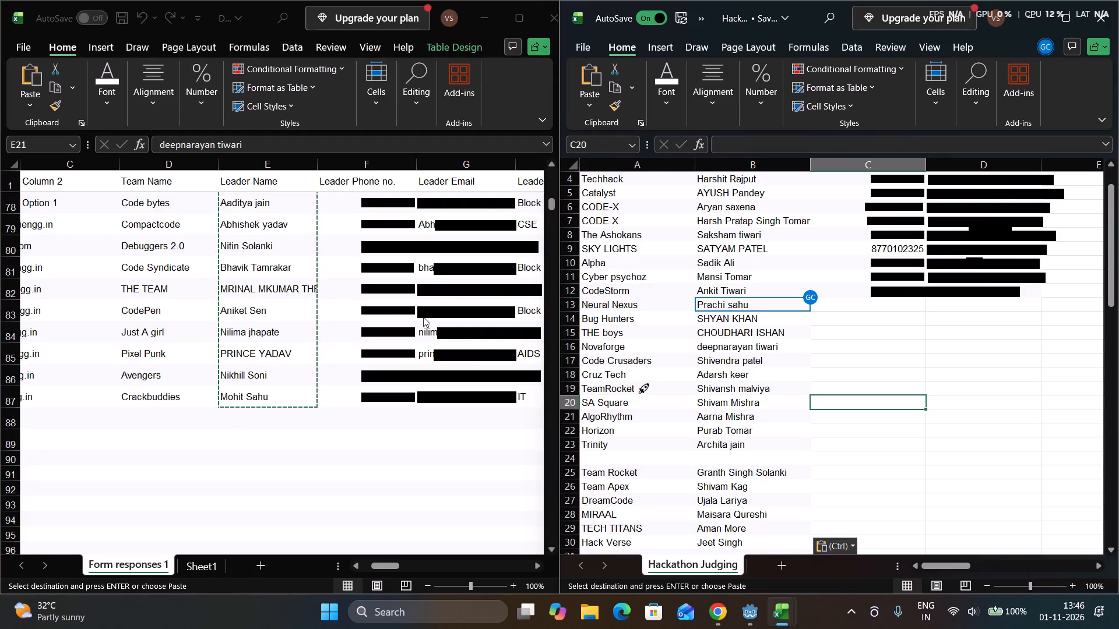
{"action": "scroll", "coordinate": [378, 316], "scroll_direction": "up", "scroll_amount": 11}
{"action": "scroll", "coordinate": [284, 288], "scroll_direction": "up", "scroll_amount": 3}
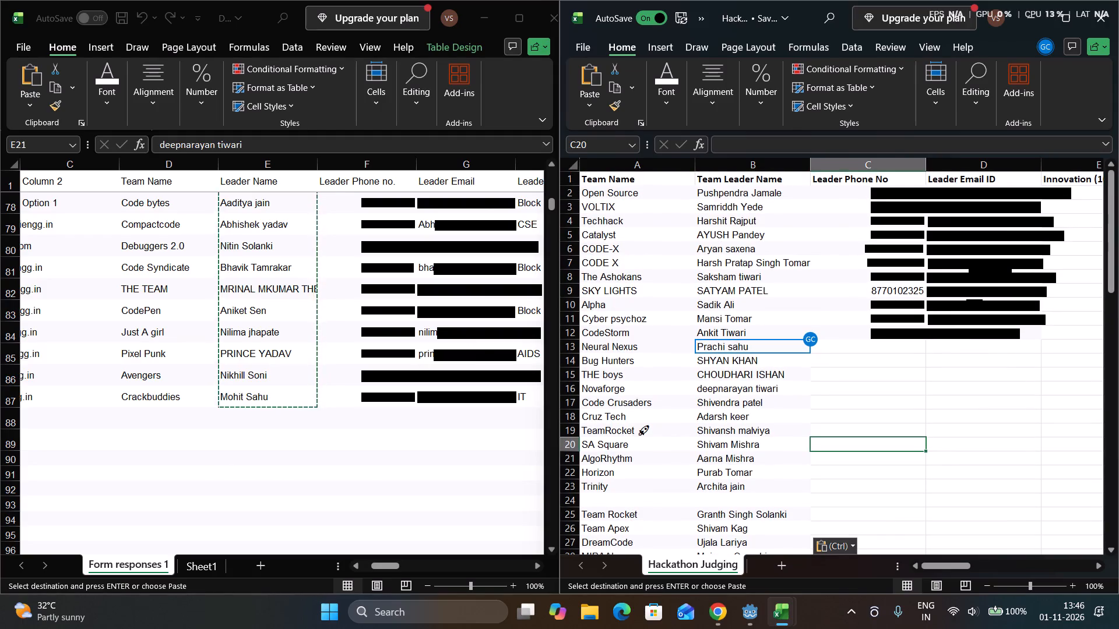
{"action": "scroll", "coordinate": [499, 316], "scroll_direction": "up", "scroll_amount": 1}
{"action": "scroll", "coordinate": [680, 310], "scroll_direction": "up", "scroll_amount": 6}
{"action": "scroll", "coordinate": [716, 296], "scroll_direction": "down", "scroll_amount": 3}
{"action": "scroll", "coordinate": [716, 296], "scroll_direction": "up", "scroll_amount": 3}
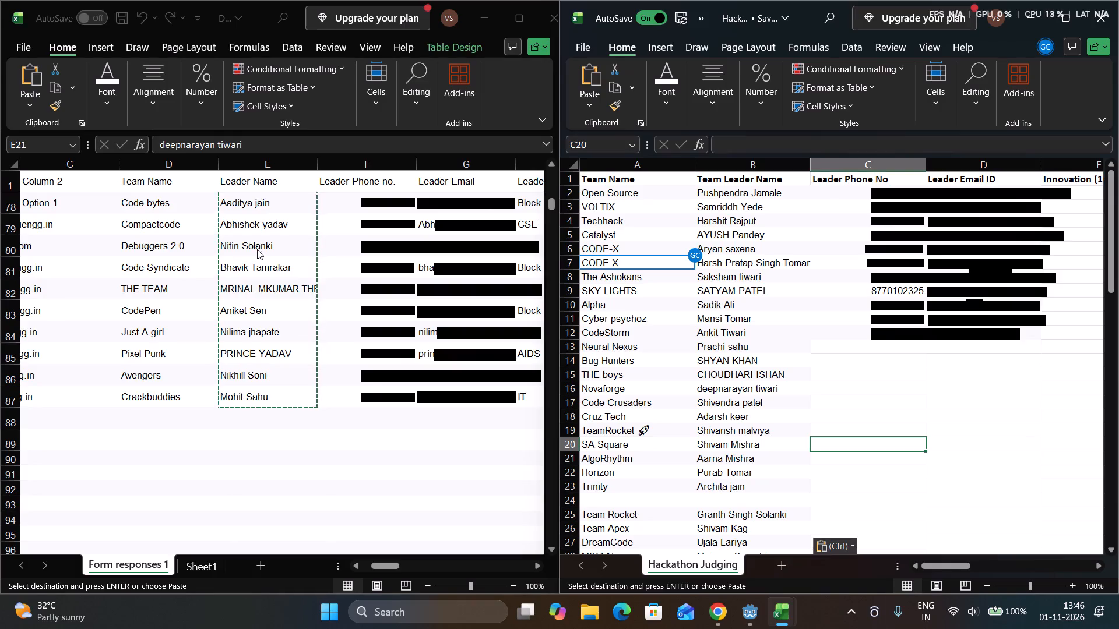
Copy the Neural Nexus and Bug Hunters leader phone numbers from cells F18 to F19 into the Leader Phone No column, starting at cell C13.
{"action": "scroll", "coordinate": [257, 249], "scroll_direction": "up", "scroll_amount": 4}
{"action": "scroll", "coordinate": [147, 255], "scroll_direction": "up", "scroll_amount": 4}
{"action": "left_click_drag", "start_coordinate": [551, 199], "coordinate": [551, 142]}
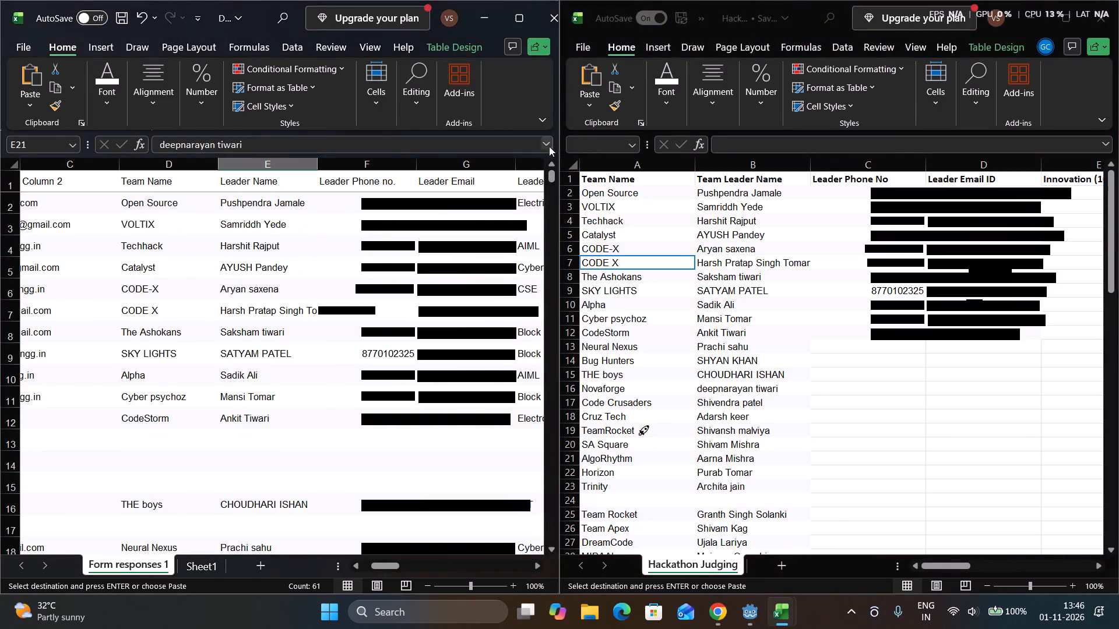
{"action": "left_click", "coordinate": [359, 414]}
{"action": "scroll", "coordinate": [388, 455], "scroll_direction": "down", "scroll_amount": 3}
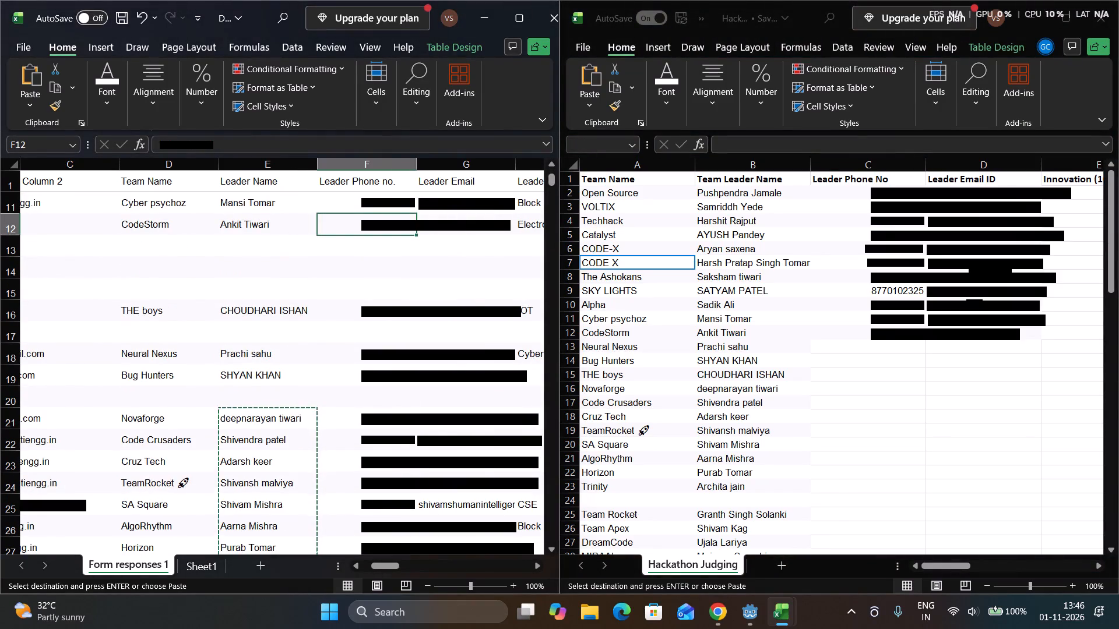
{"action": "left_click", "coordinate": [266, 360]}
{"action": "left_click", "coordinate": [390, 361]}
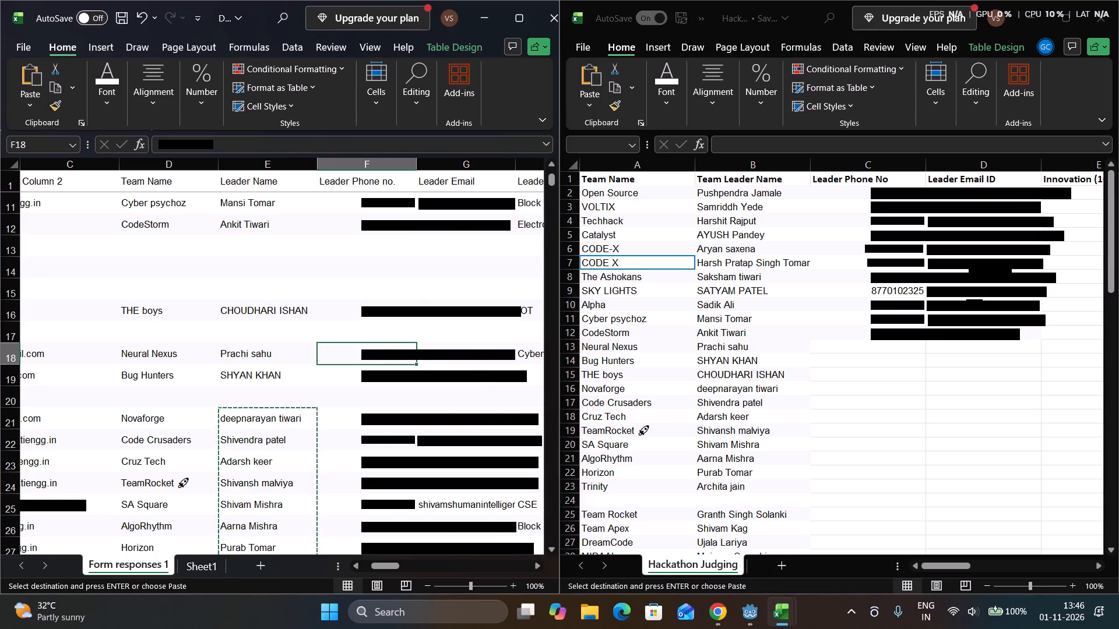
{"action": "left_click_drag", "start_coordinate": [354, 350], "coordinate": [403, 383]}
{"action": "right_click", "coordinate": [398, 372]}
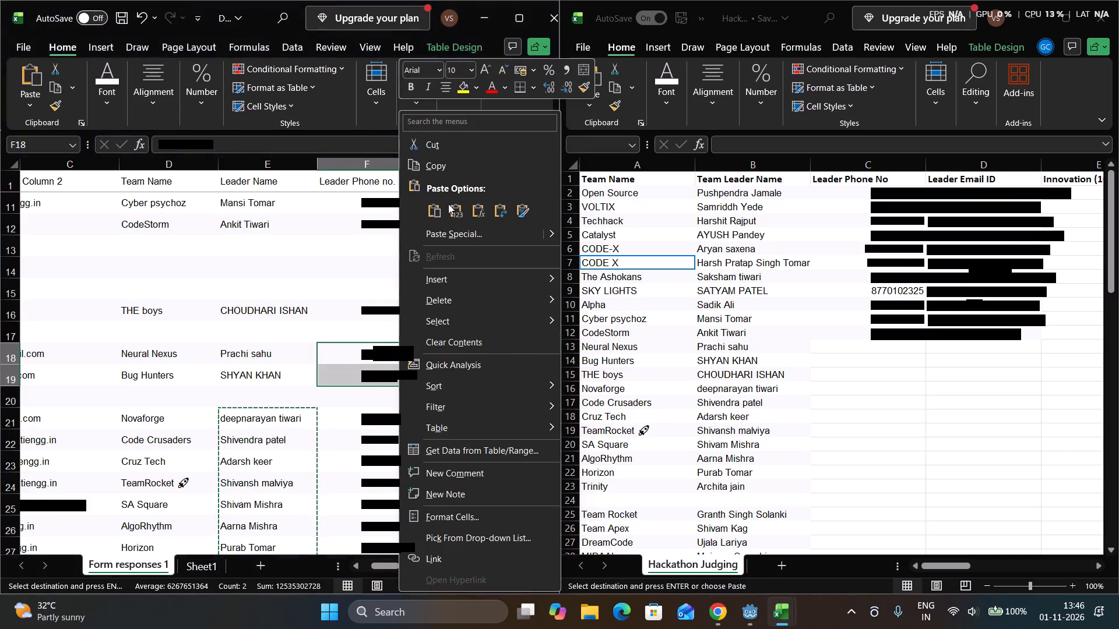
{"action": "left_click", "coordinate": [456, 161]}
{"action": "double_click", "coordinate": [838, 345]}
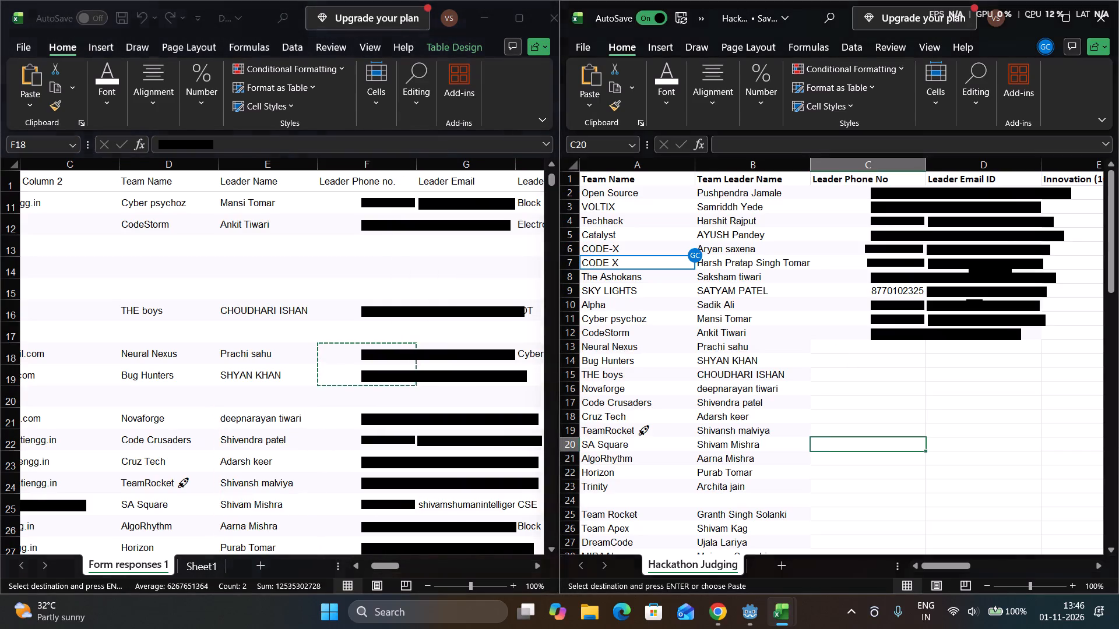
{"action": "left_click", "coordinate": [838, 345], "text": "ctrl"}
{"action": "key", "text": "ctrl+b"}
{"action": "key", "text": "ctrl+v"}
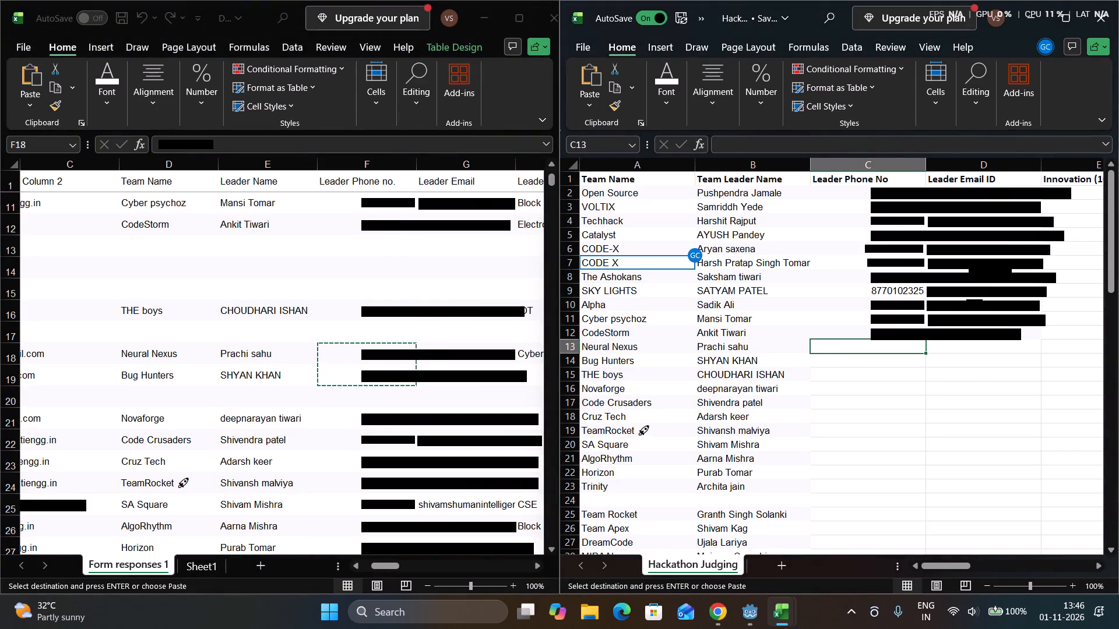
{"action": "key", "text": "ctrl+v"}
{"action": "left_click", "coordinate": [851, 374]}
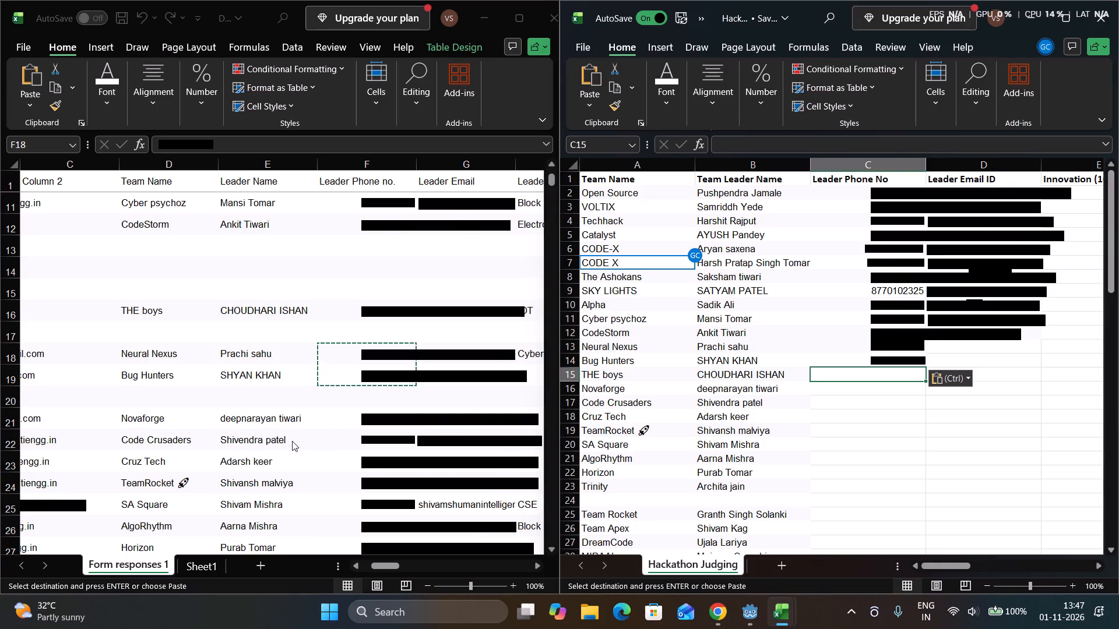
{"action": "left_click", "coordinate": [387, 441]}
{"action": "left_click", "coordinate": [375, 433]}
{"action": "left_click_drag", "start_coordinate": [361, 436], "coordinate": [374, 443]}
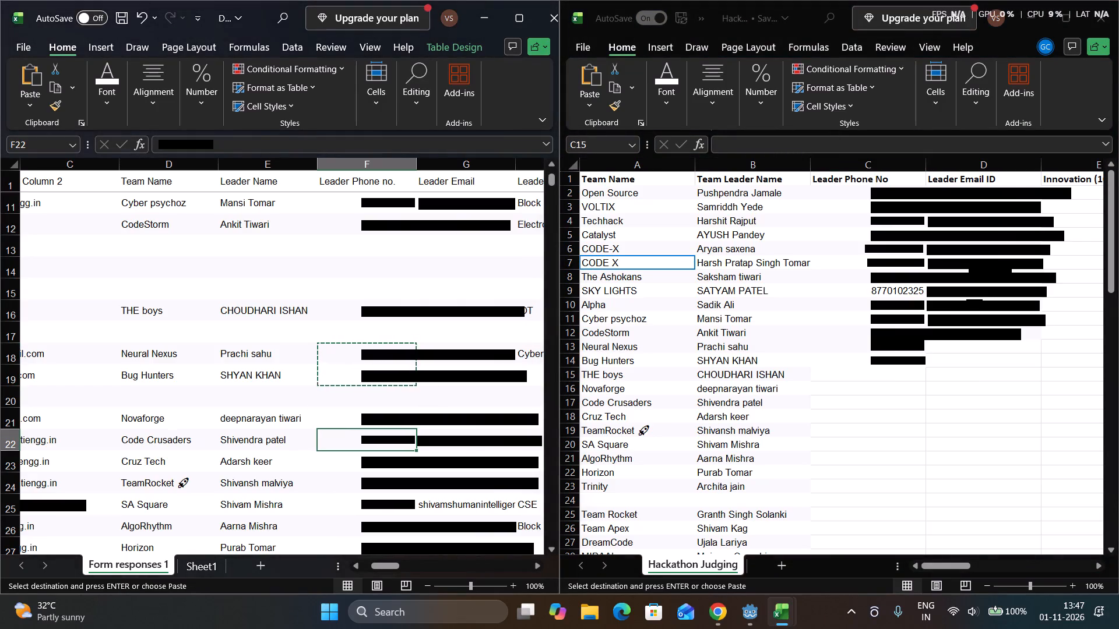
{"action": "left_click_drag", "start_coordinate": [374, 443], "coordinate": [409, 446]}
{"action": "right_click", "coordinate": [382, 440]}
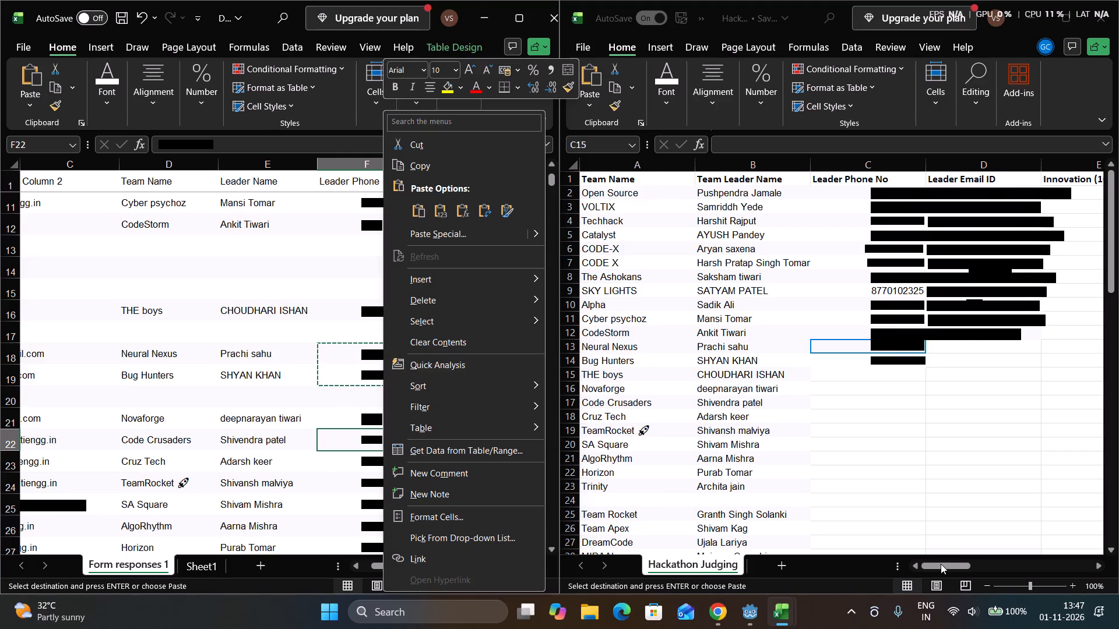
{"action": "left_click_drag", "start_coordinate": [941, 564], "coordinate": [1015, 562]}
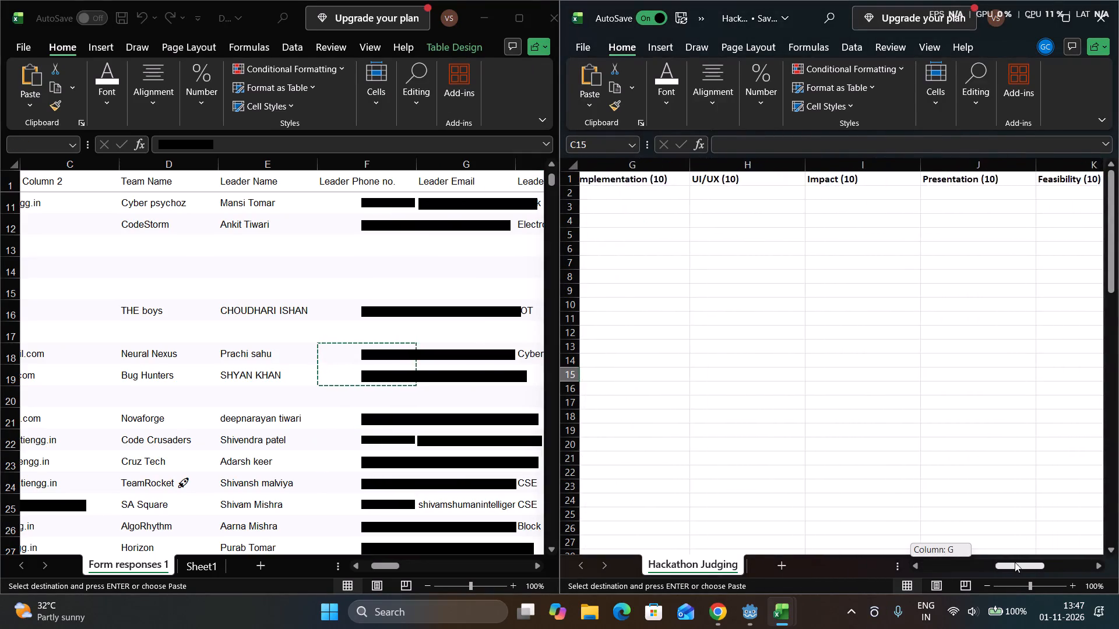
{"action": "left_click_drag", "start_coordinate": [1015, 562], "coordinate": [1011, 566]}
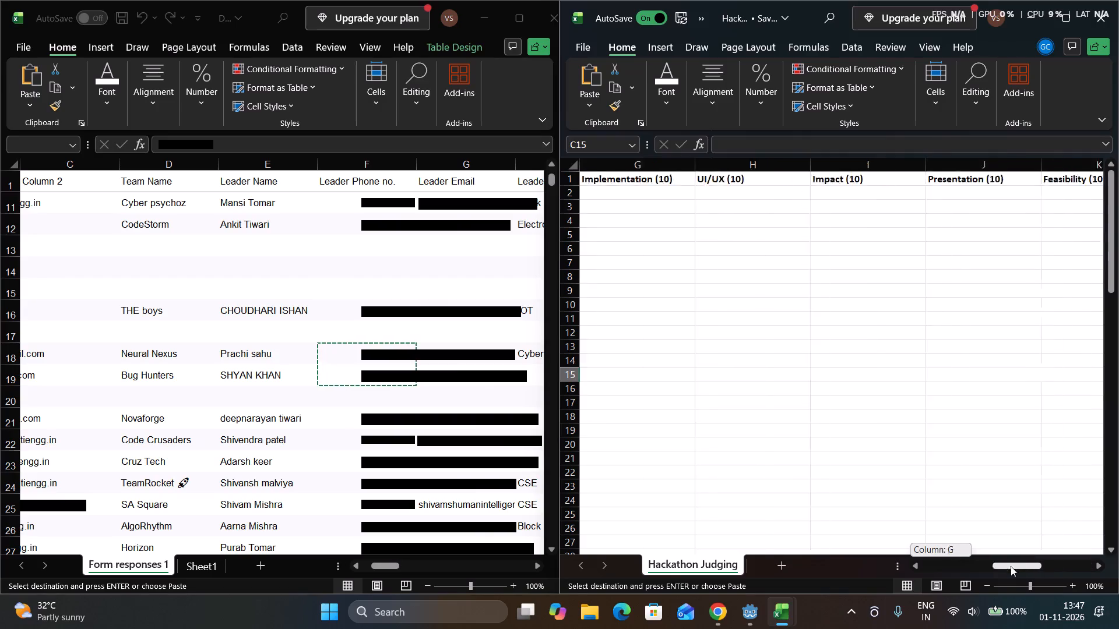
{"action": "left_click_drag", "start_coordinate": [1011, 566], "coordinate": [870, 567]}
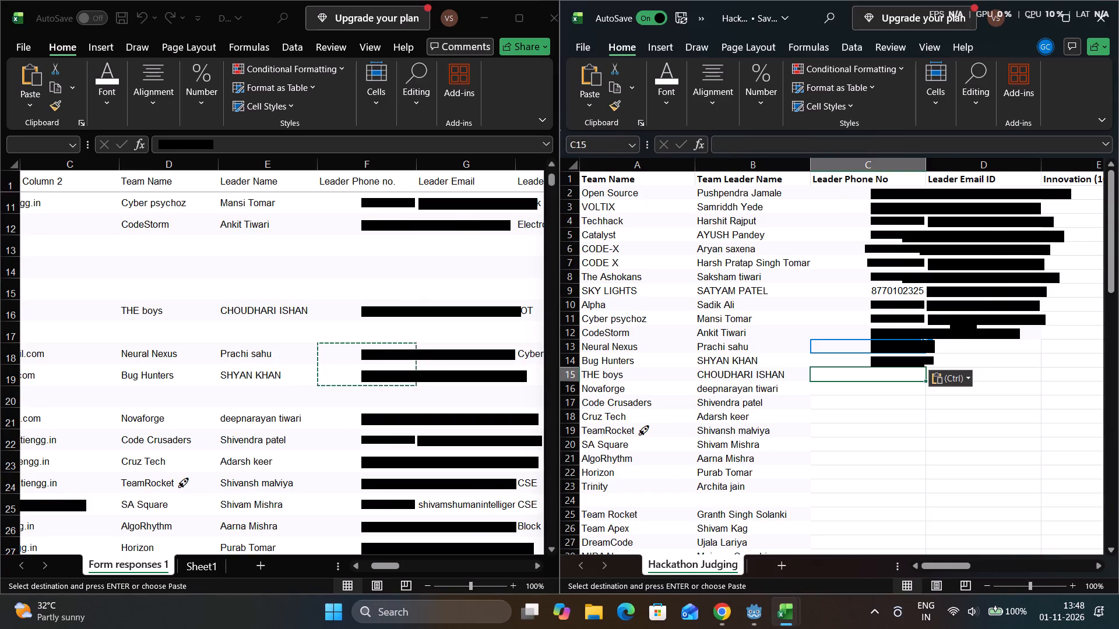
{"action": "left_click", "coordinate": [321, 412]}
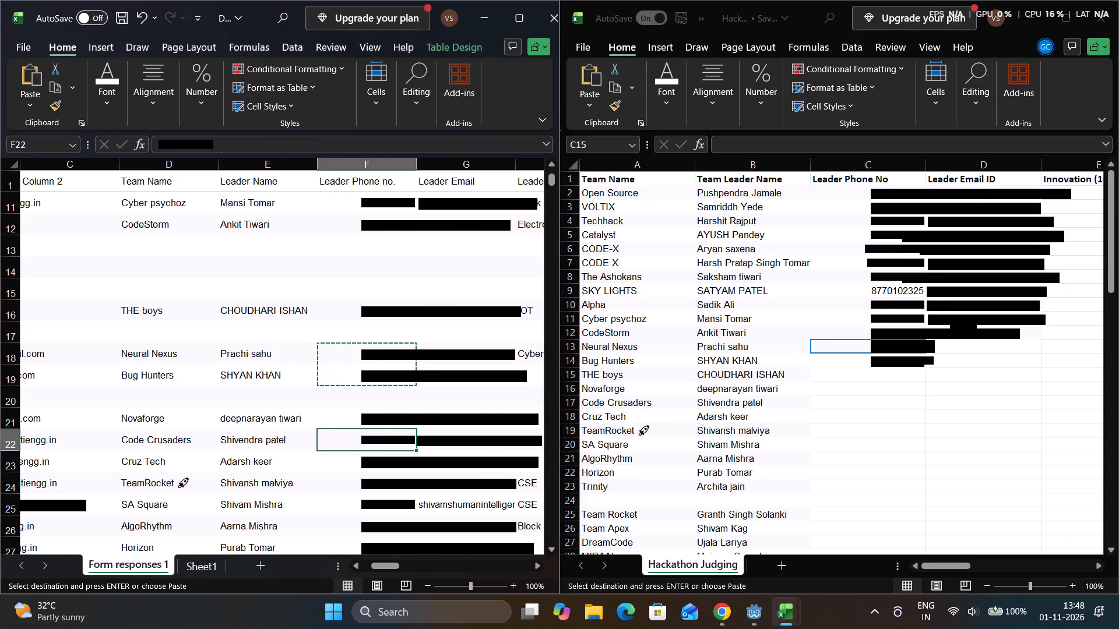
Copy THE boys' leader phone number from cell F16 of Form responses 1 into the Leader Phone No column at cell C15.
{"action": "left_click", "coordinate": [375, 310]}
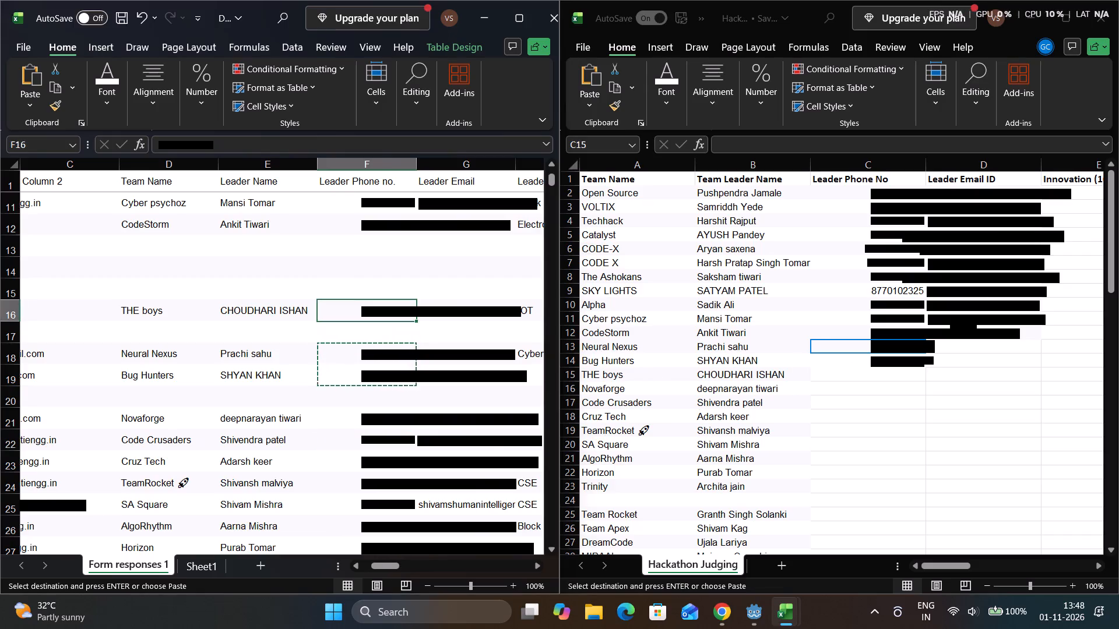
{"action": "right_click", "coordinate": [373, 310]}
{"action": "left_click", "coordinate": [404, 162]}
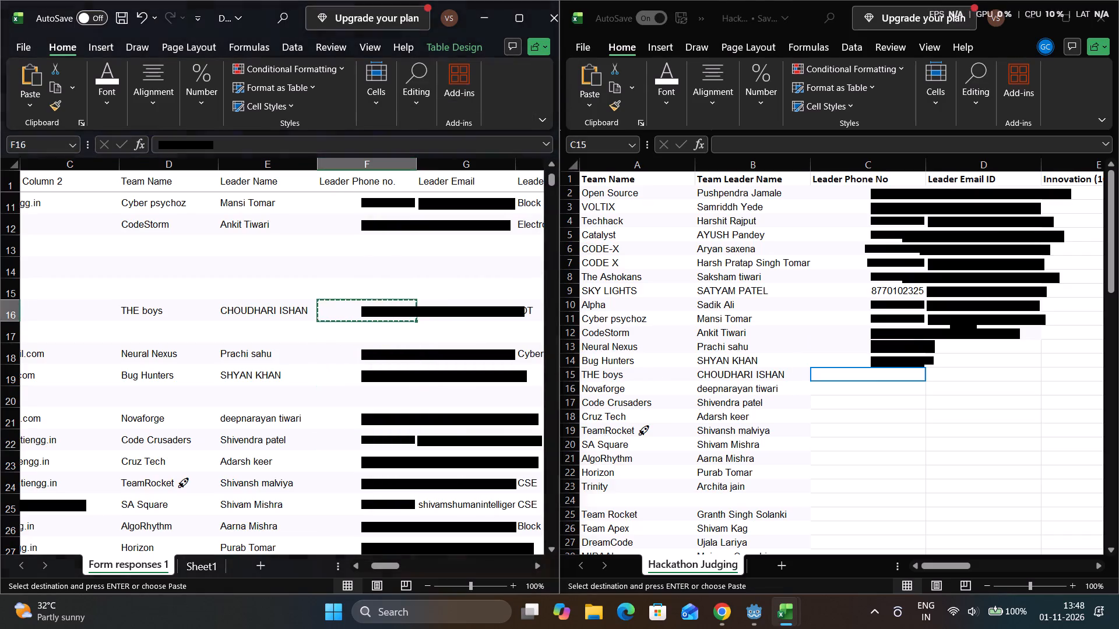
{"action": "left_click", "coordinate": [861, 372]}
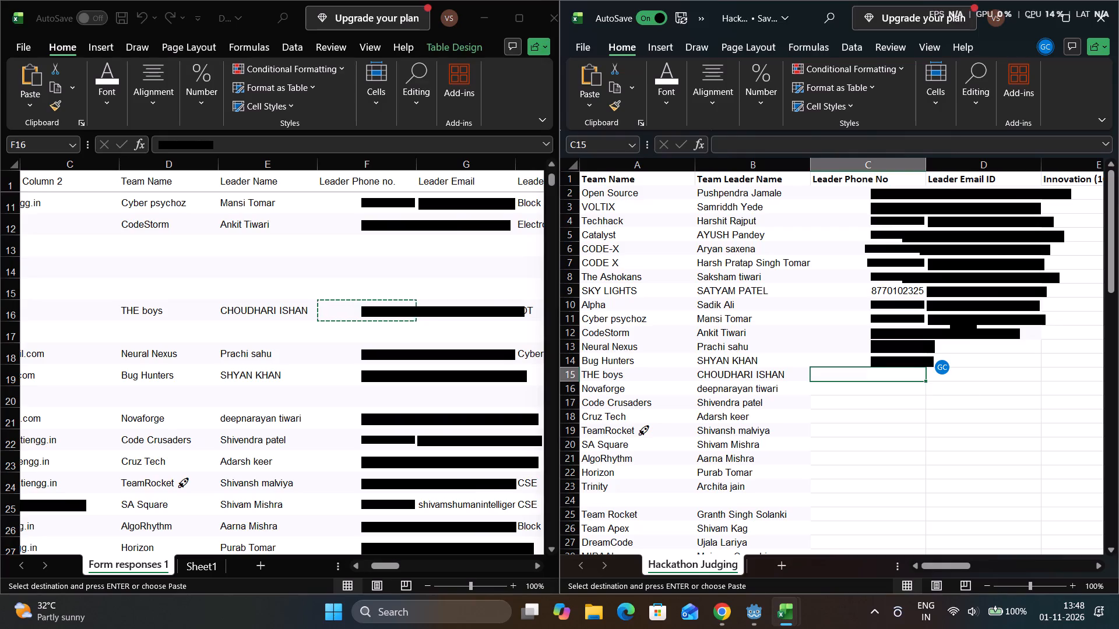
{"action": "key", "text": "ctrl+v"}
{"action": "left_click", "coordinate": [881, 420]}
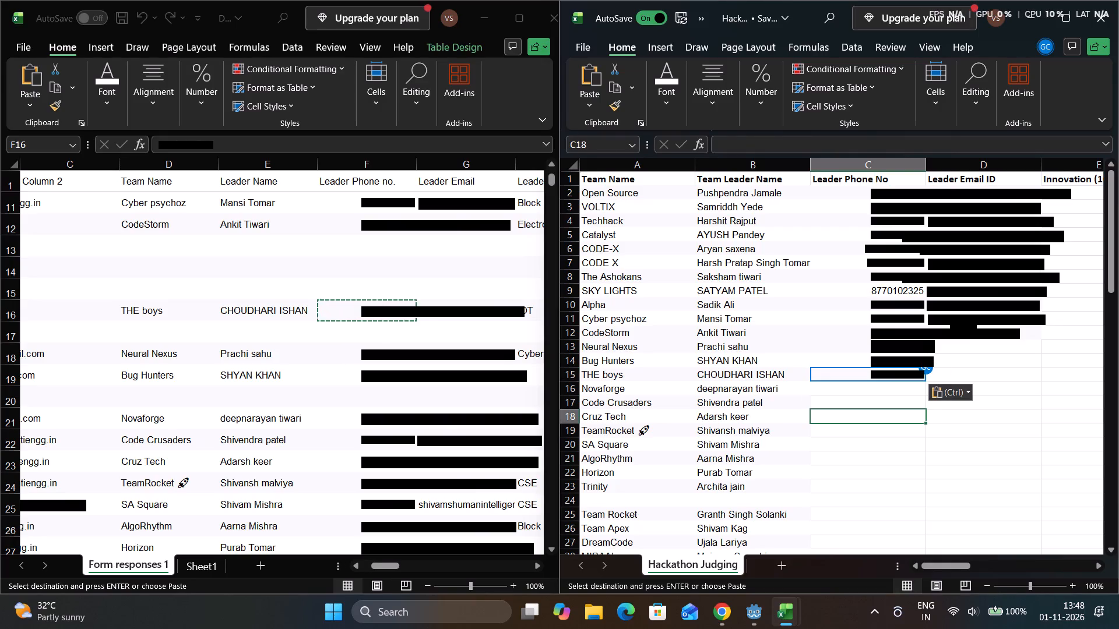
Copy the leader phone numbers from cells F21 to F87 of Form responses 1 into the Leader Phone No column, starting at cell C16.
{"action": "left_click", "coordinate": [856, 395]}
{"action": "left_click", "coordinate": [854, 387]}
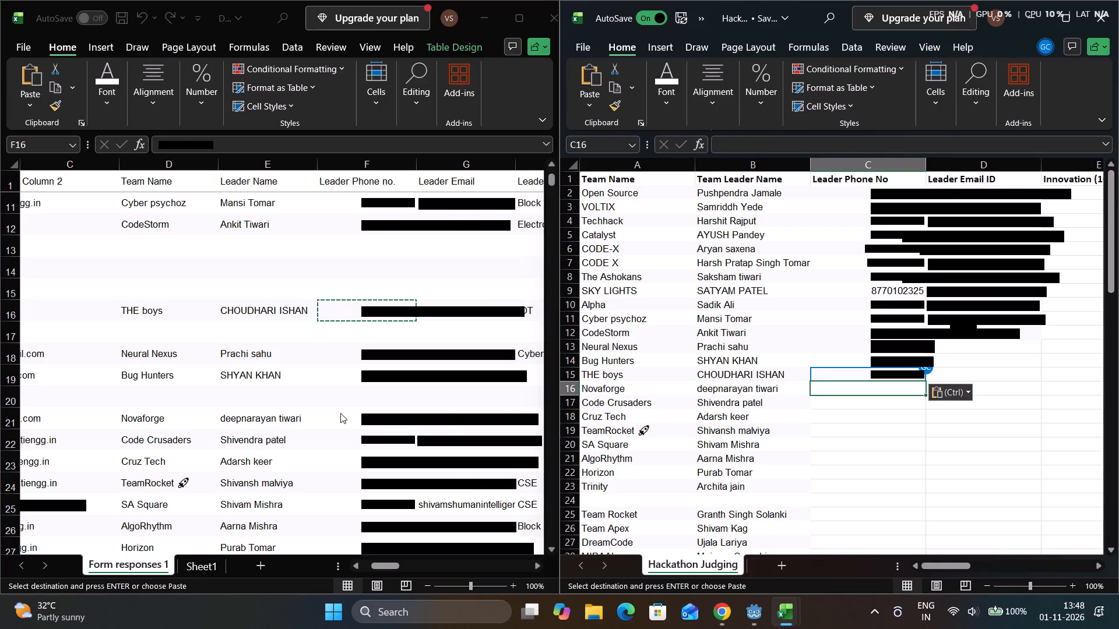
{"action": "left_click", "coordinate": [363, 413]}
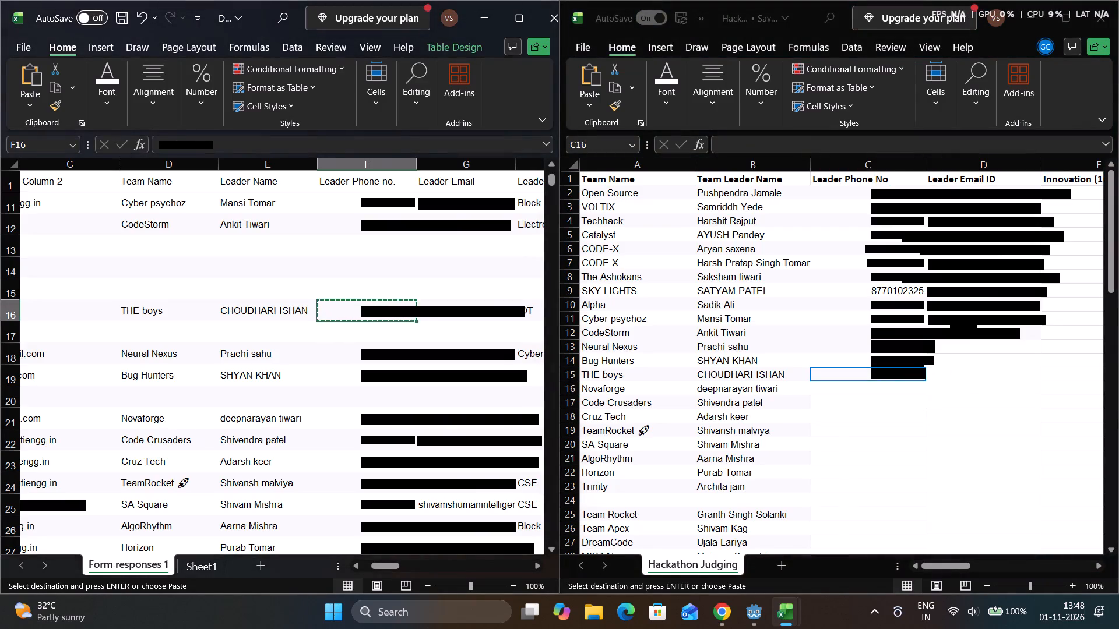
{"action": "left_click", "coordinate": [364, 423]}
{"action": "left_click_drag", "start_coordinate": [357, 416], "coordinate": [398, 598]}
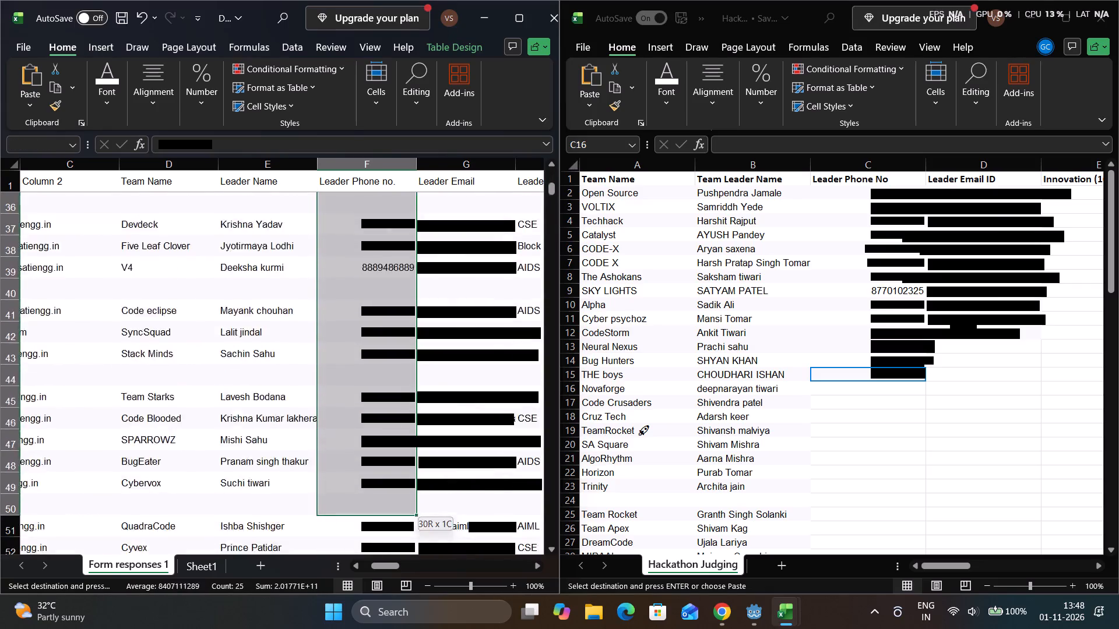
{"action": "left_click_drag", "start_coordinate": [398, 598], "coordinate": [396, 589]}
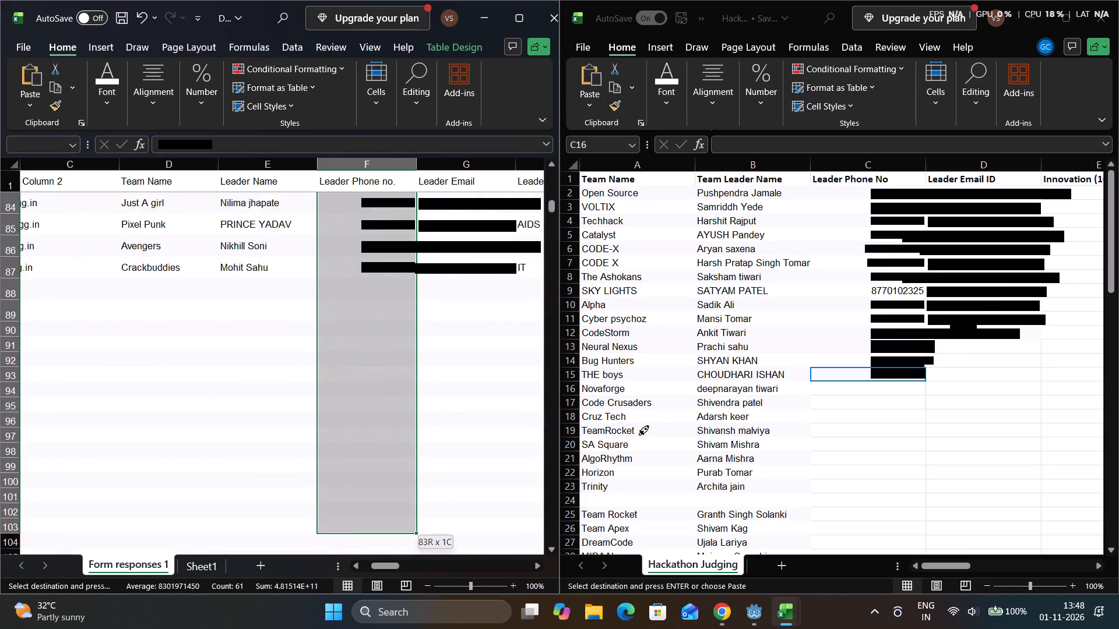
{"action": "left_click_drag", "start_coordinate": [396, 589], "coordinate": [407, 220]}
{"action": "right_click", "coordinate": [407, 220]}
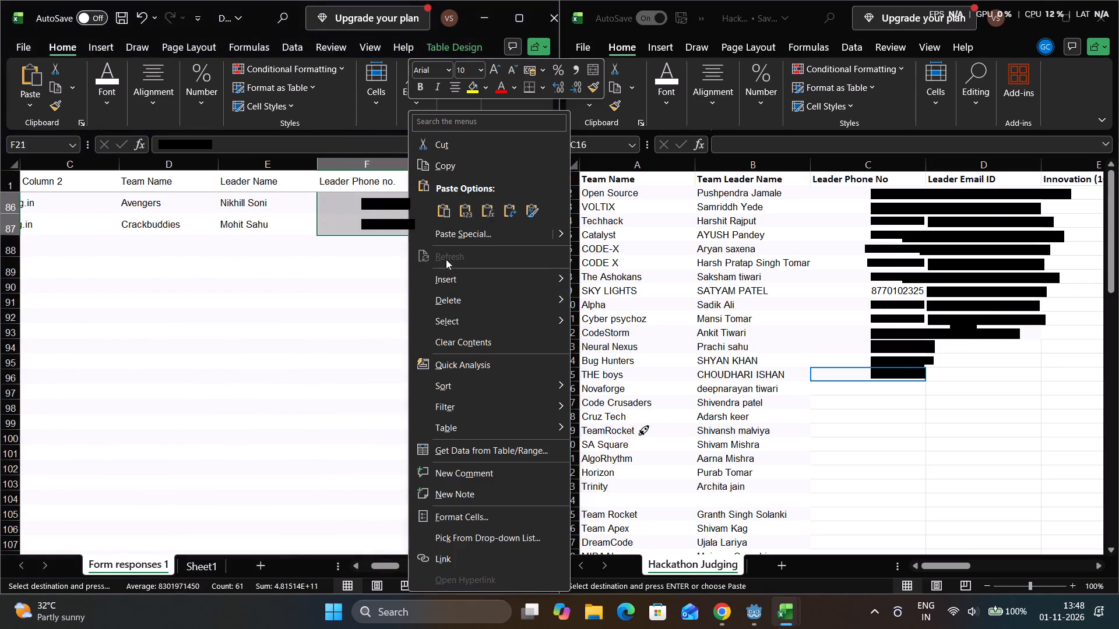
{"action": "left_click", "coordinate": [448, 162]}
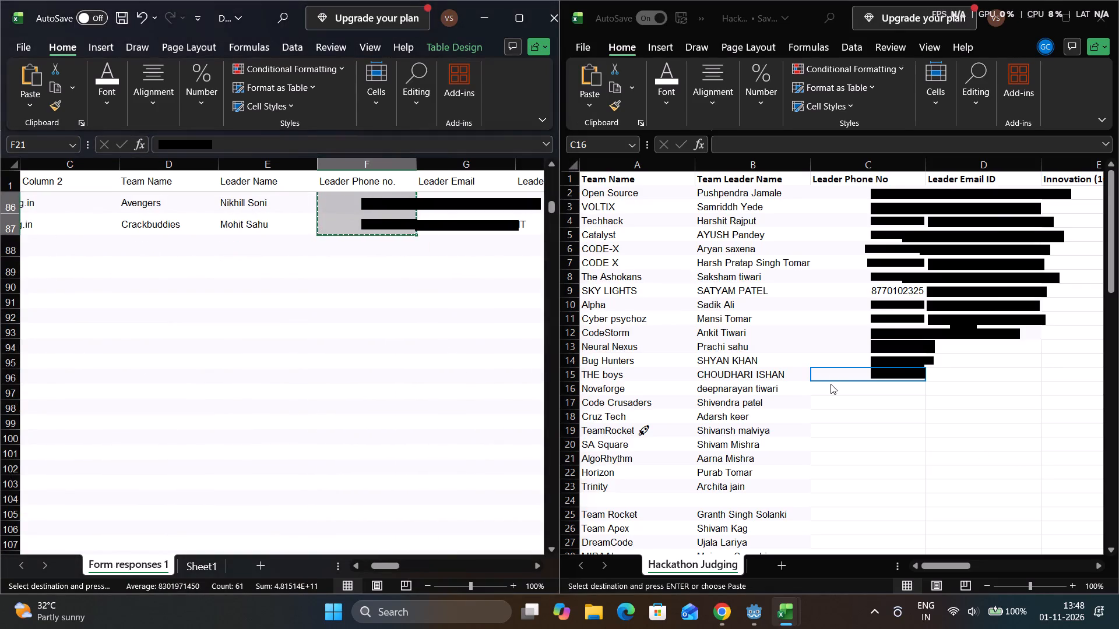
{"action": "left_click", "coordinate": [831, 384]}
{"action": "left_click", "coordinate": [830, 388]}
{"action": "left_click", "coordinate": [830, 391]}
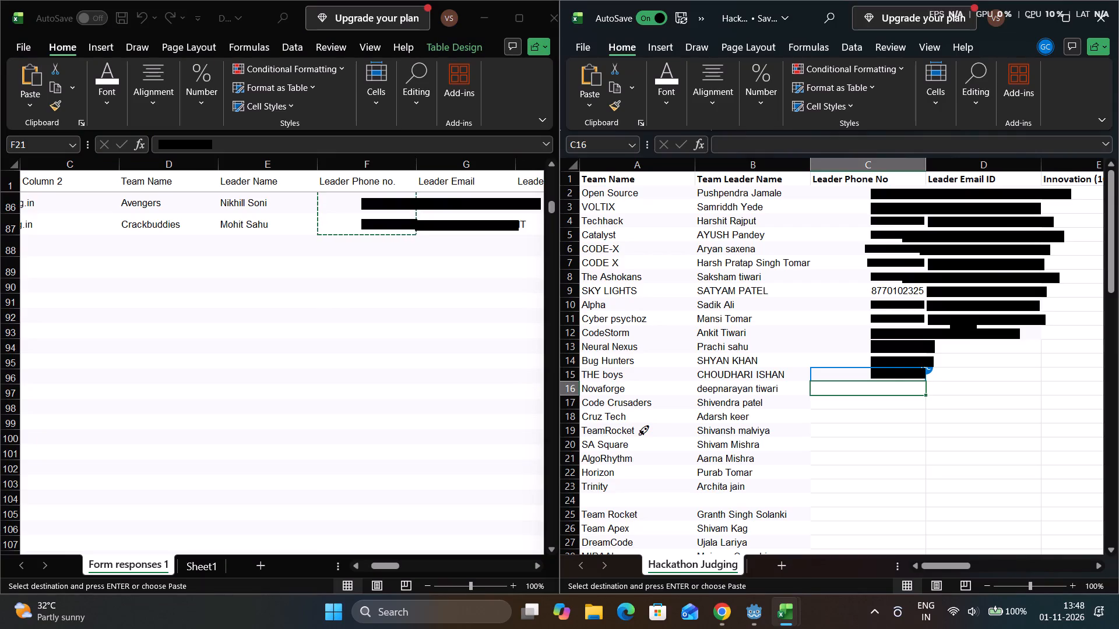
{"action": "key", "text": "ctrl+v"}
{"action": "left_click", "coordinate": [1010, 430]}
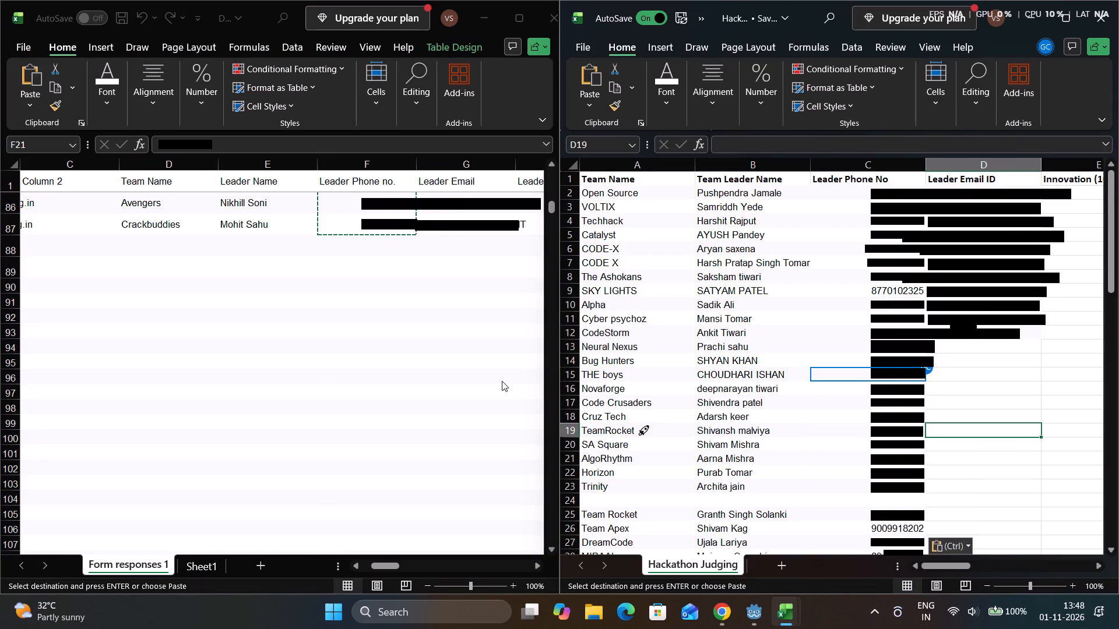
Copy the Neural Nexus and Bug Hunters leader emails from cells G18 to G19 into the Leader Email ID column, starting at cell D13.
{"action": "scroll", "coordinate": [917, 350], "scroll_direction": "up", "scroll_amount": 2}
{"action": "scroll", "coordinate": [216, 284], "scroll_direction": "up", "scroll_amount": 3}
{"action": "scroll", "coordinate": [287, 227], "scroll_direction": "up", "scroll_amount": 4}
{"action": "left_click", "coordinate": [333, 264]}
{"action": "scroll", "coordinate": [383, 347], "scroll_direction": "up", "scroll_amount": 7}
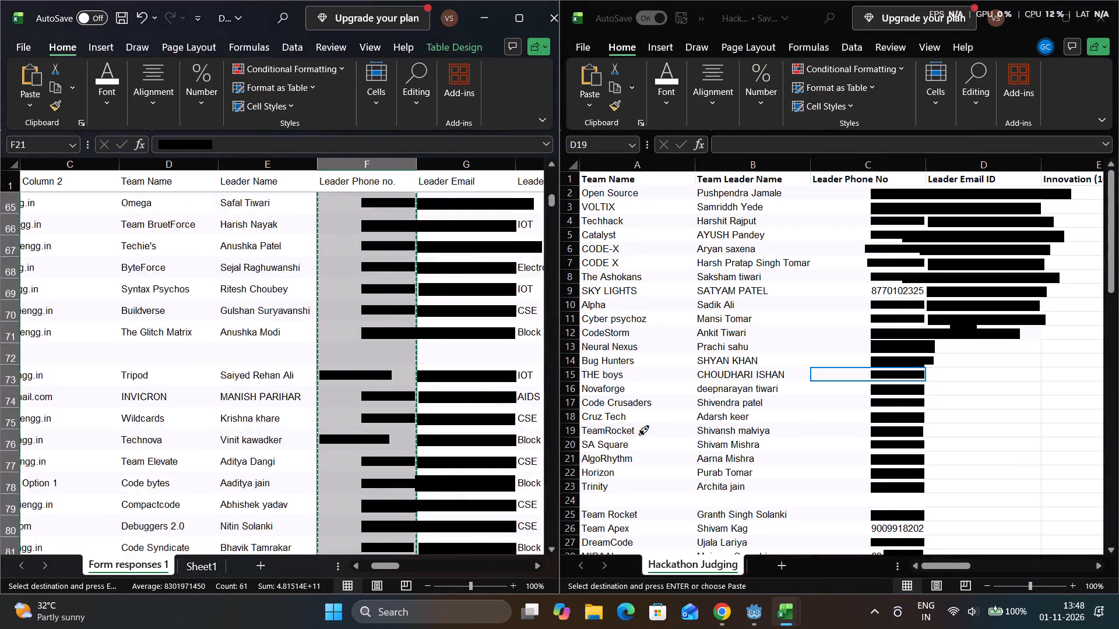
{"action": "scroll", "coordinate": [383, 347], "scroll_direction": "up", "scroll_amount": 18}
{"action": "left_click", "coordinate": [425, 347]}
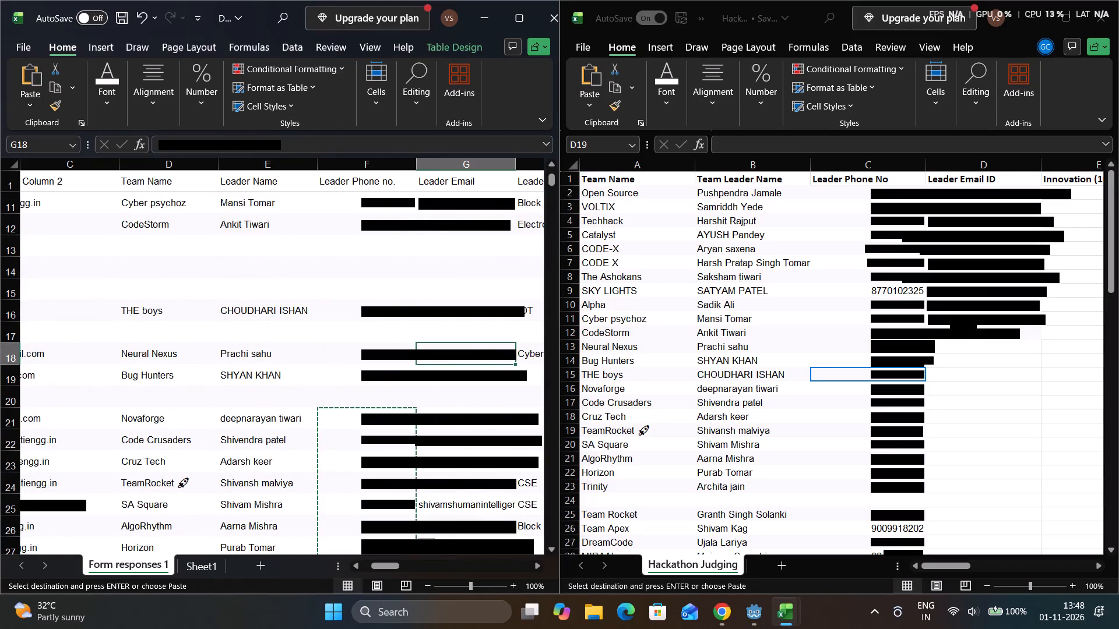
{"action": "left_click_drag", "start_coordinate": [421, 352], "coordinate": [505, 374]}
{"action": "right_click", "coordinate": [496, 372]}
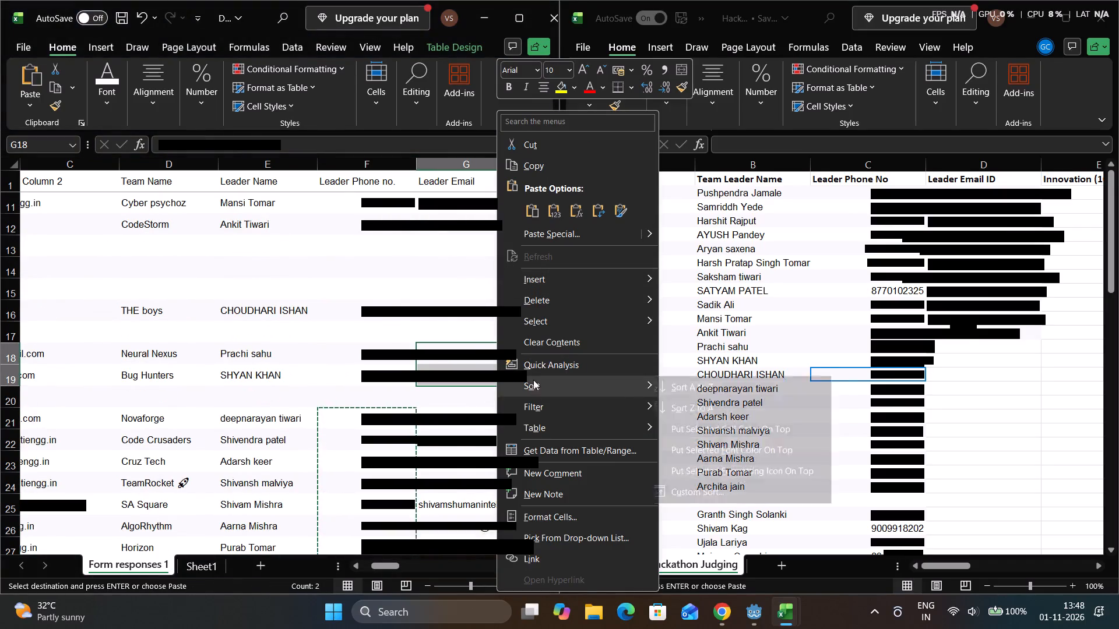
{"action": "left_click", "coordinate": [541, 163]}
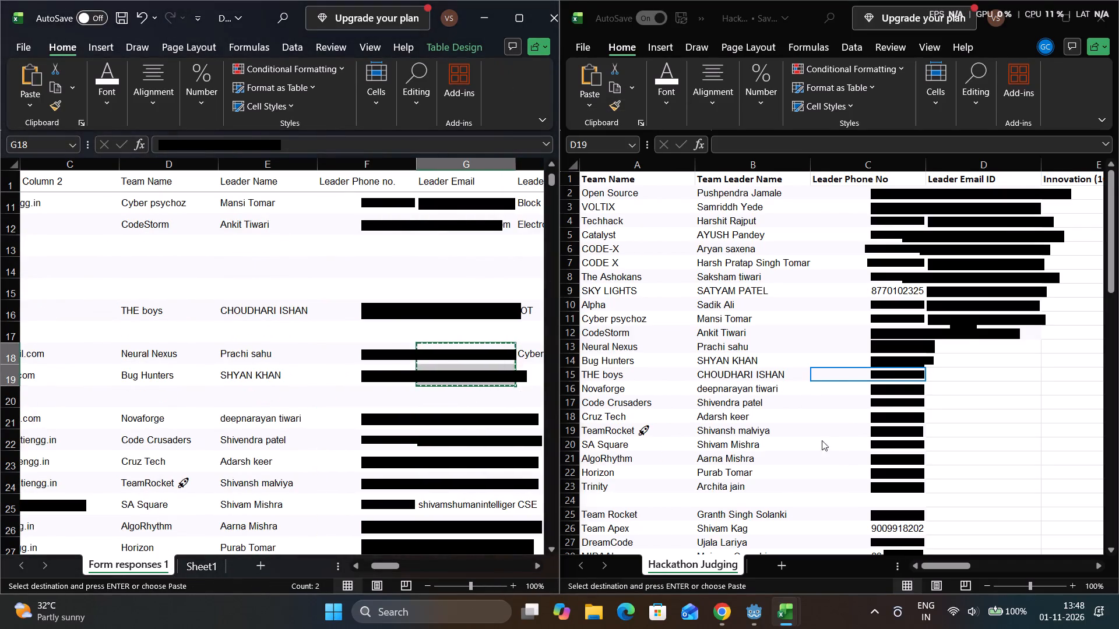
{"action": "double_click", "coordinate": [956, 347]}
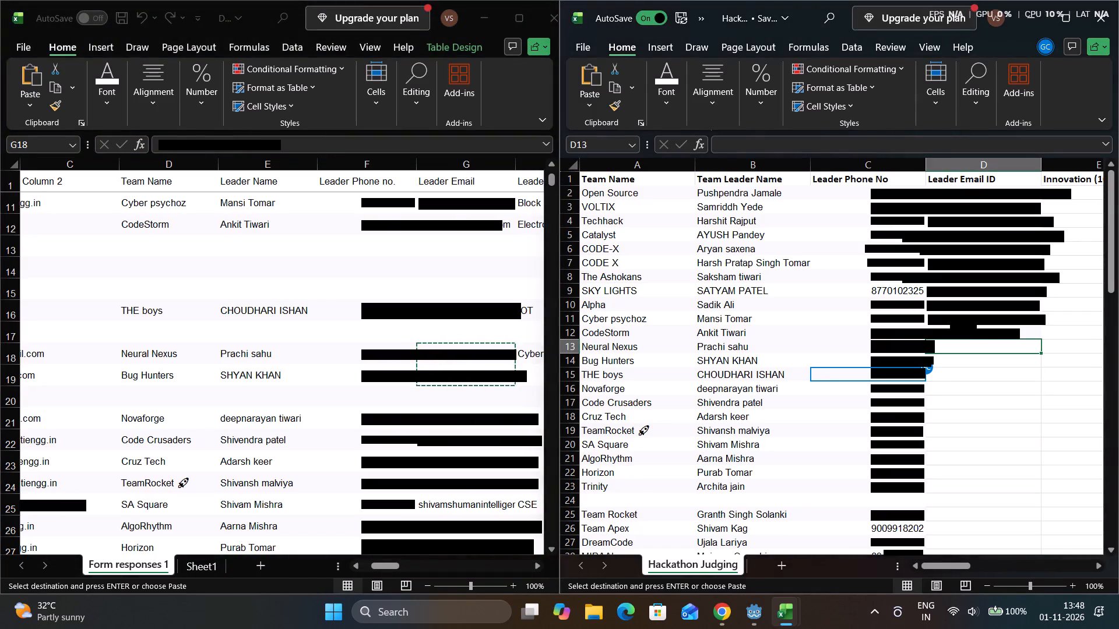
{"action": "key", "text": "ctrl+v"}
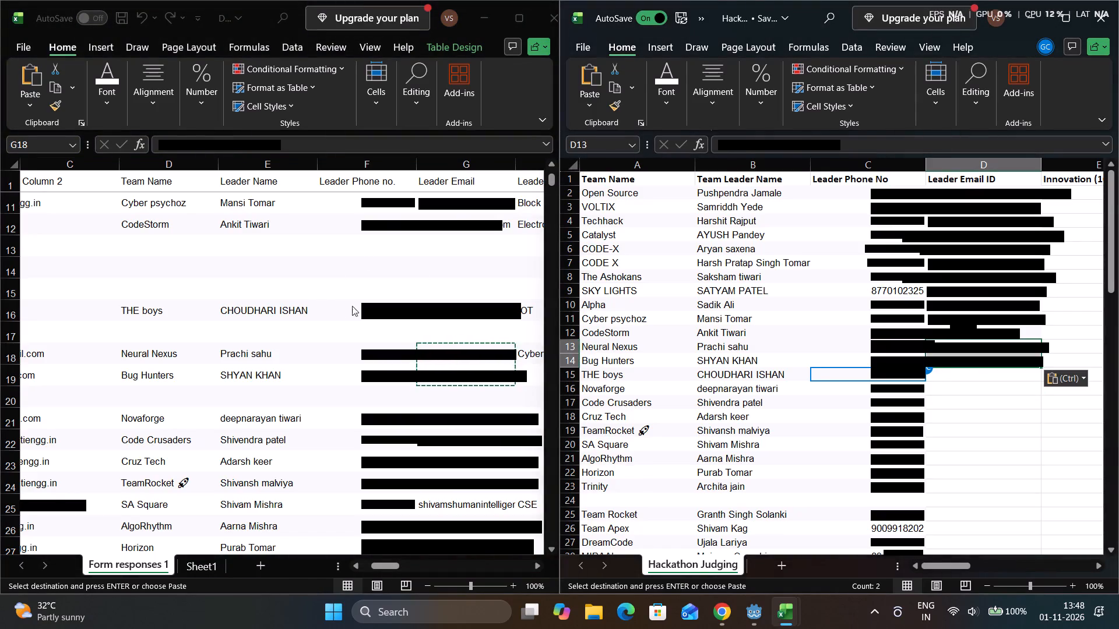
Copy THE boys' leader email from cell G16 of Form responses 1 into the Leader Email ID column at cell D15.
{"action": "left_click", "coordinate": [383, 301]}
{"action": "left_click", "coordinate": [475, 313]}
{"action": "left_click_drag", "start_coordinate": [427, 307], "coordinate": [459, 313]}
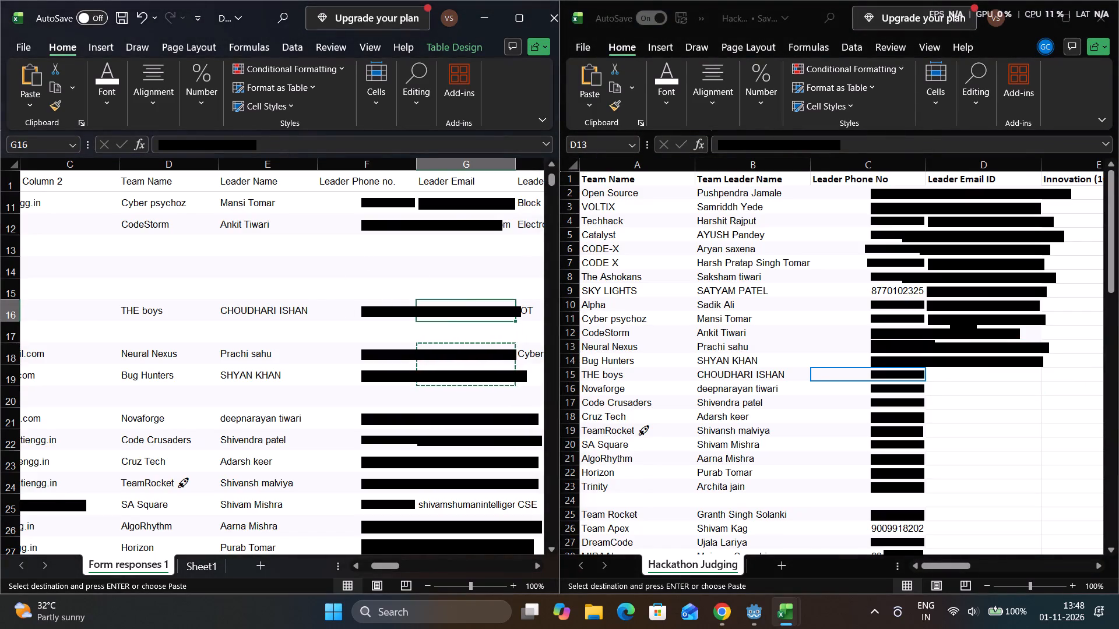
{"action": "left_click_drag", "start_coordinate": [459, 313], "coordinate": [502, 316]}
{"action": "right_click", "coordinate": [501, 316]}
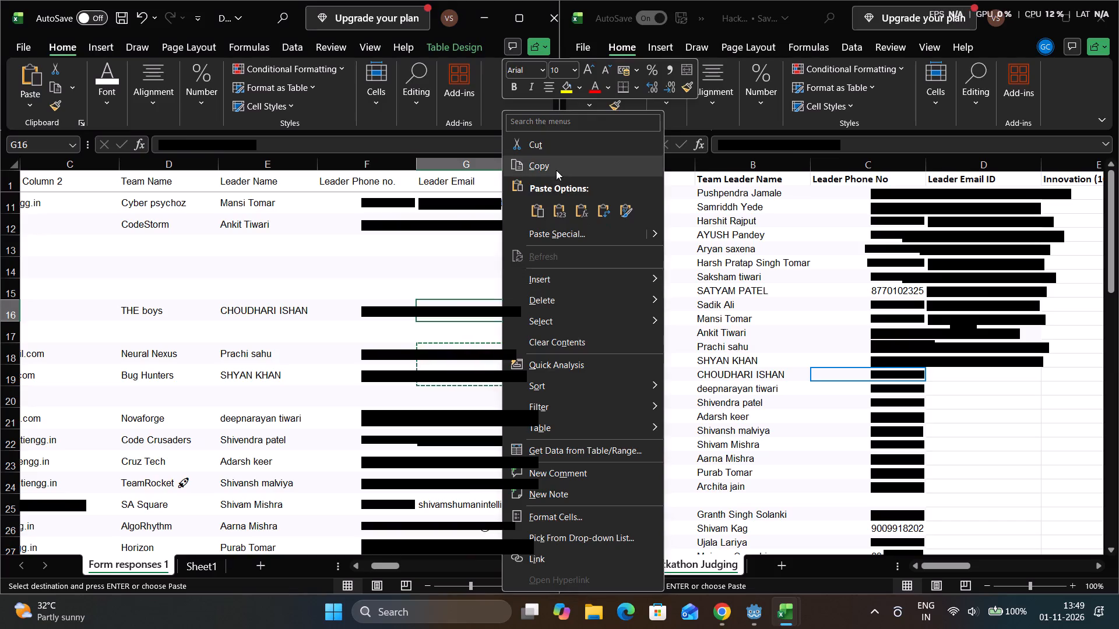
{"action": "left_click", "coordinate": [556, 170]}
{"action": "left_click", "coordinate": [955, 372]}
{"action": "left_click", "coordinate": [955, 372]}
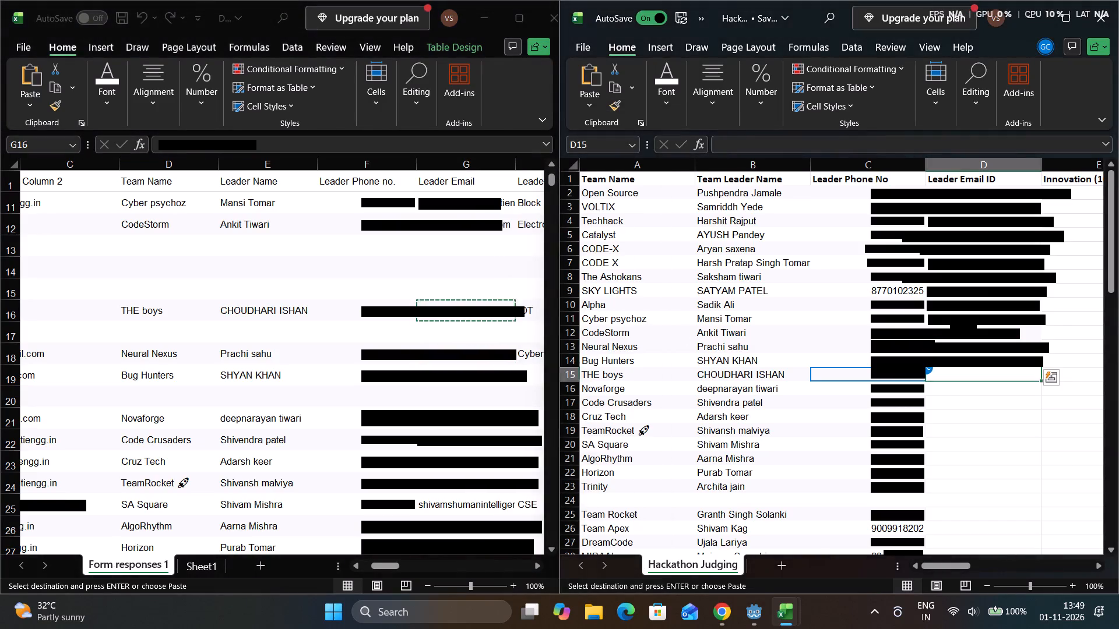
{"action": "key", "text": "ctrl+v"}
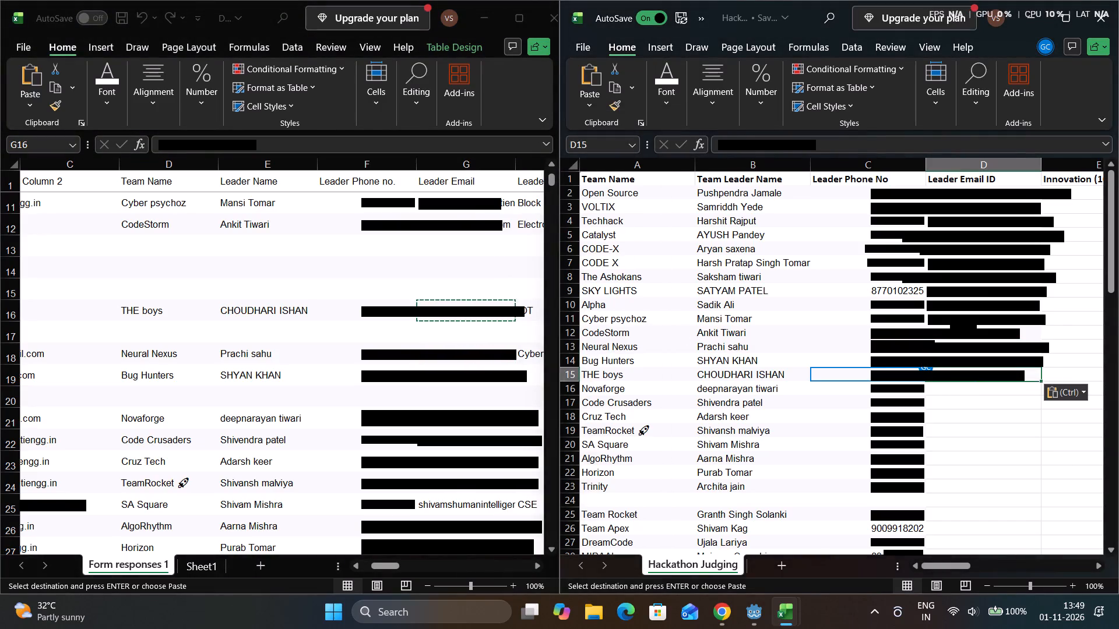
Copy the leader emails from cells G21 to G87 of Form responses 1 into the Leader Email ID column, starting at cell D16.
{"action": "left_click", "coordinate": [951, 393]}
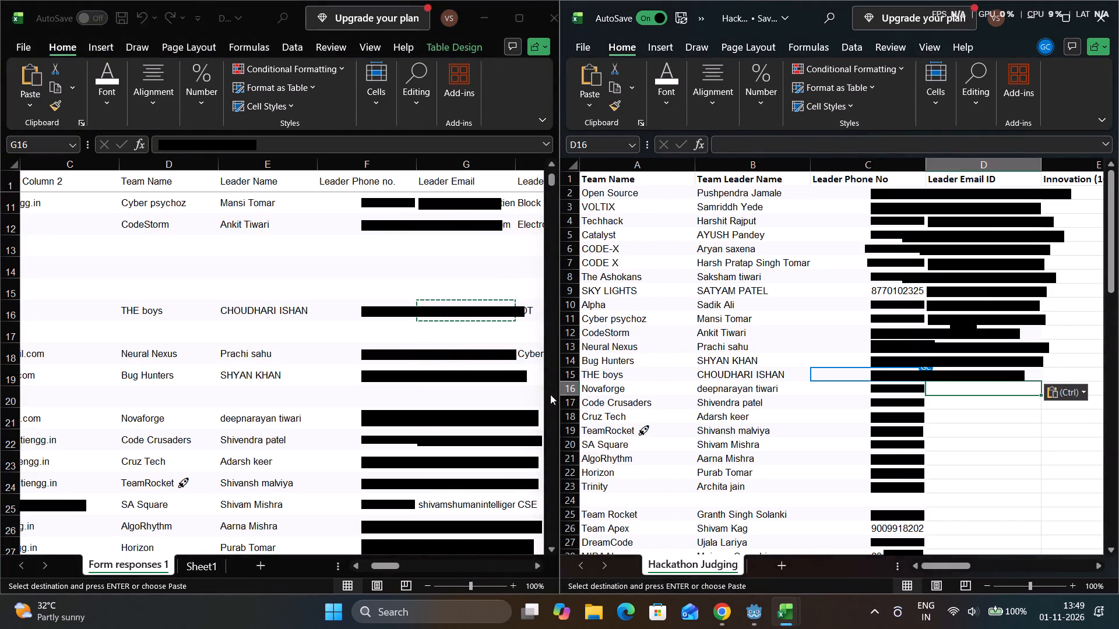
{"action": "left_click", "coordinate": [446, 419]}
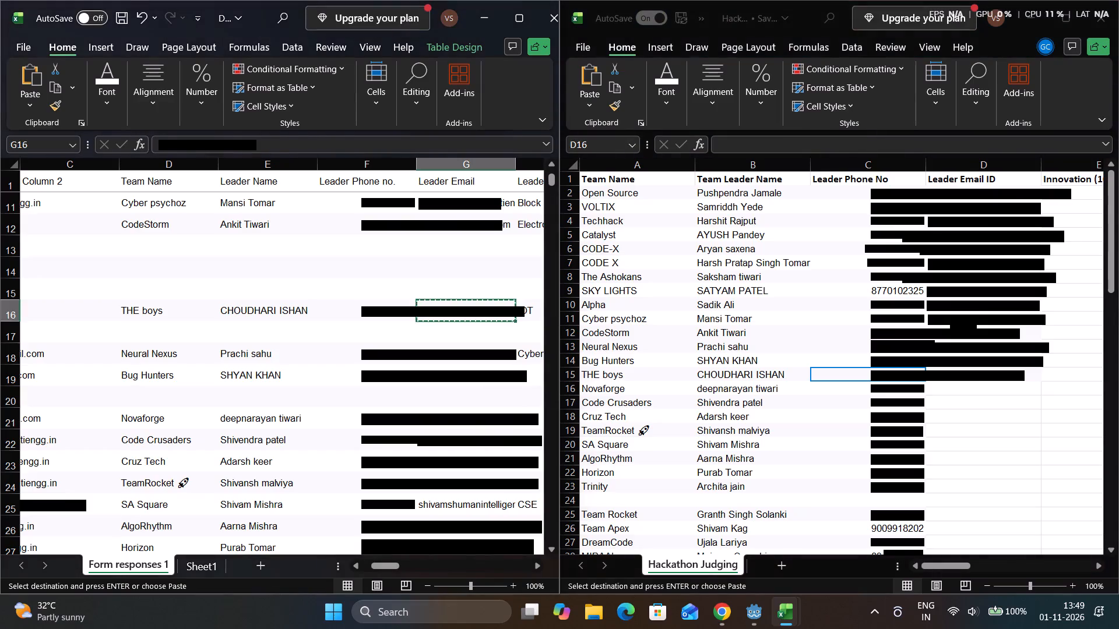
{"action": "left_click", "coordinate": [440, 418]}
{"action": "left_click_drag", "start_coordinate": [428, 420], "coordinate": [499, 602]}
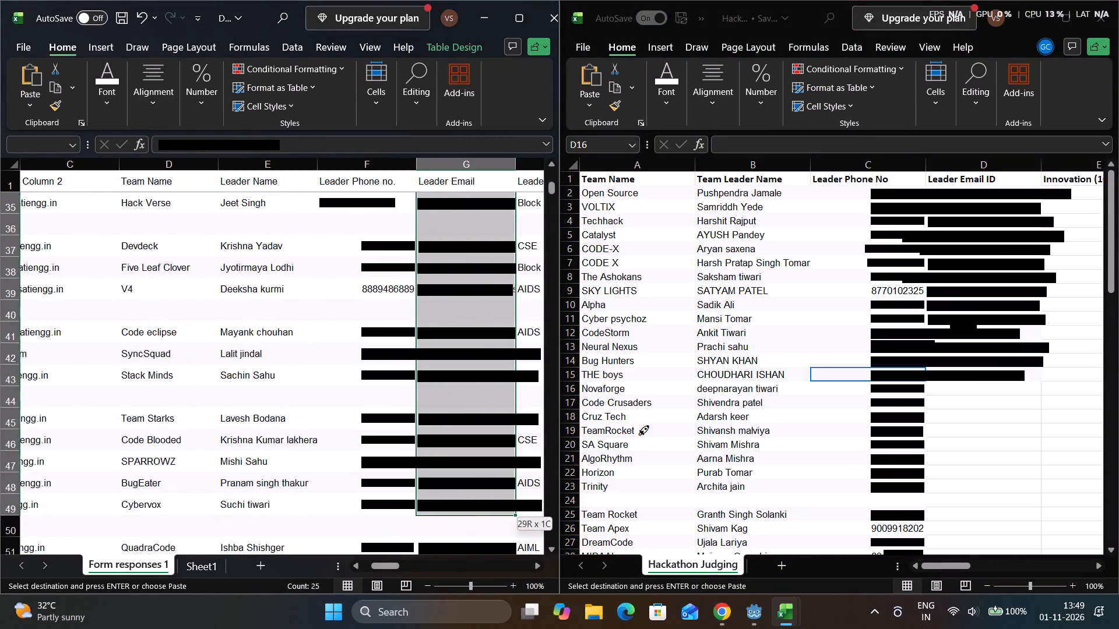
{"action": "left_click_drag", "start_coordinate": [499, 602], "coordinate": [540, 278]}
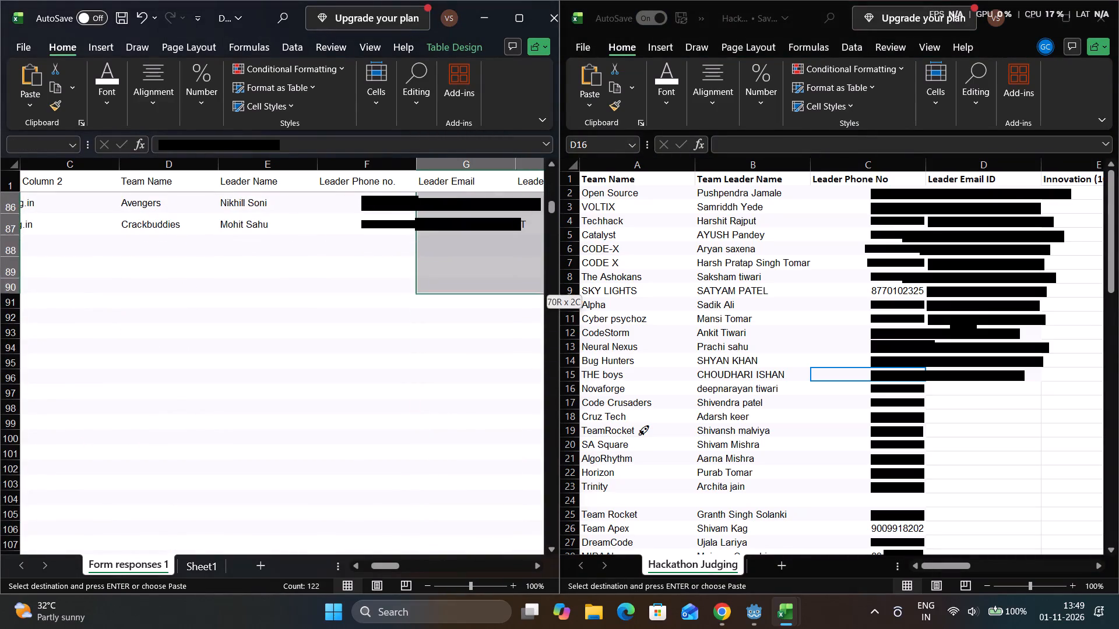
{"action": "left_click_drag", "start_coordinate": [540, 278], "coordinate": [487, 228]}
{"action": "right_click", "coordinate": [484, 225]}
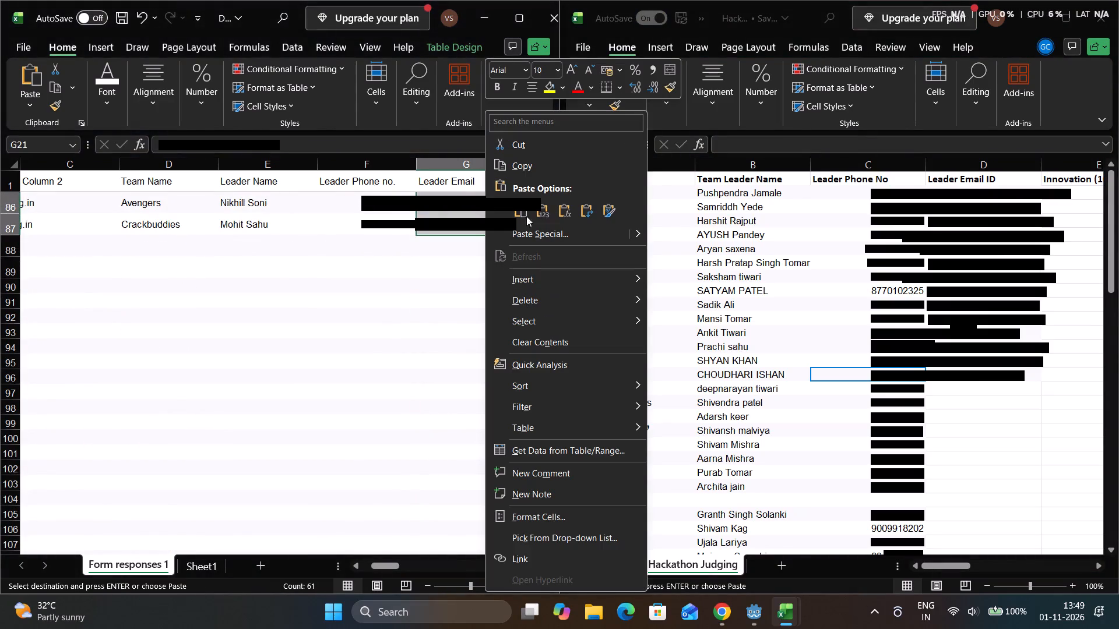
{"action": "left_click", "coordinate": [526, 158]}
{"action": "left_click", "coordinate": [966, 384]}
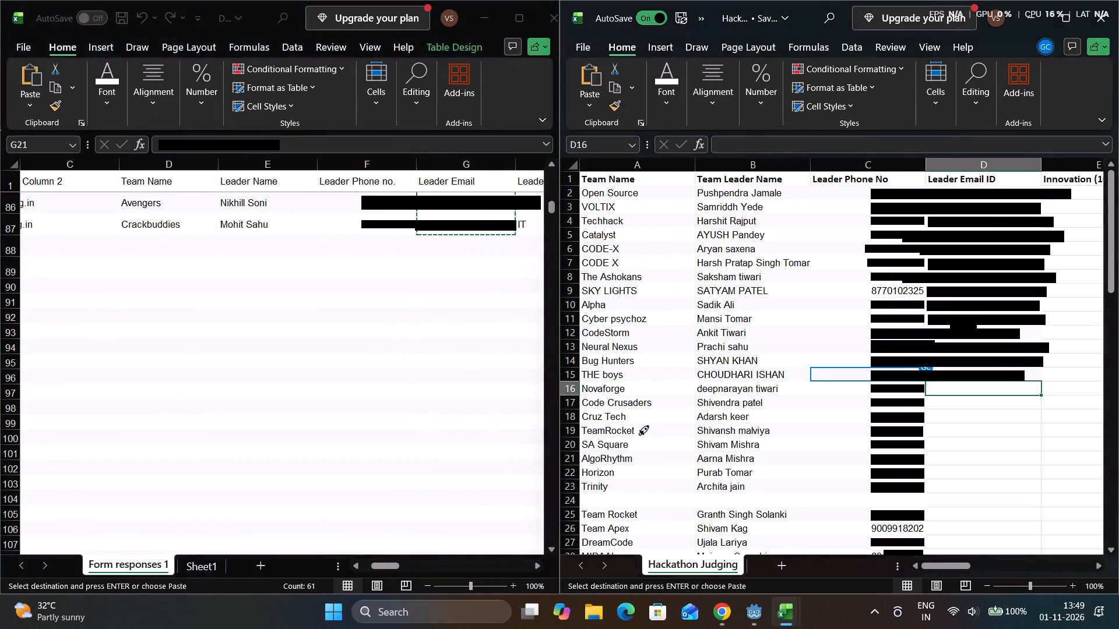
{"action": "left_click", "coordinate": [966, 384]}
{"action": "key", "text": "ctrl+v"}
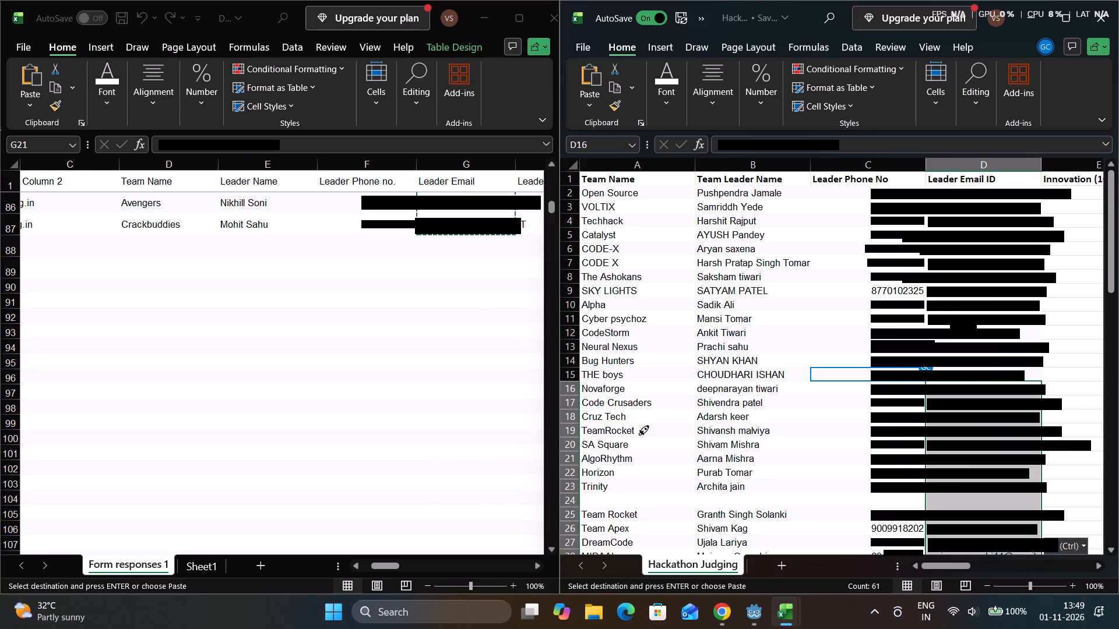
Examine the remaining columns of Form responses 1, from leader branch and team size through the team member names and branches.
{"action": "left_click", "coordinate": [1058, 373]}
{"action": "scroll", "coordinate": [357, 373], "scroll_direction": "up", "scroll_amount": 5}
{"action": "scroll", "coordinate": [406, 338], "scroll_direction": "up", "scroll_amount": 12}
{"action": "scroll", "coordinate": [307, 225], "scroll_direction": "up", "scroll_amount": 7}
{"action": "left_click_drag", "start_coordinate": [384, 567], "coordinate": [385, 567]}
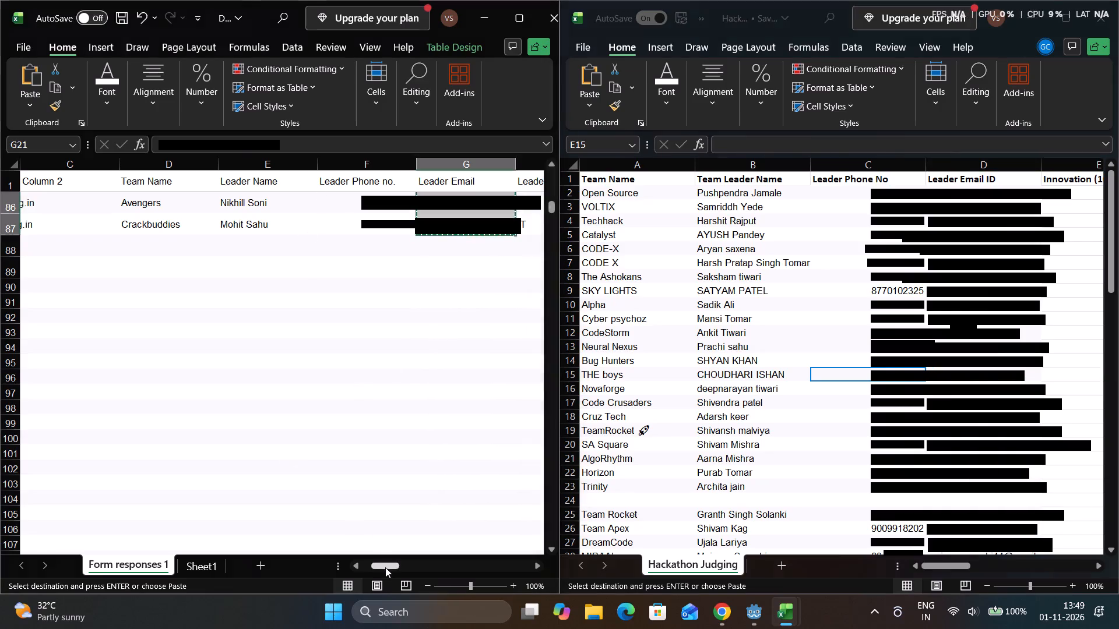
{"action": "left_click_drag", "start_coordinate": [385, 567], "coordinate": [400, 568]}
{"action": "scroll", "coordinate": [365, 397], "scroll_direction": "up", "scroll_amount": 14}
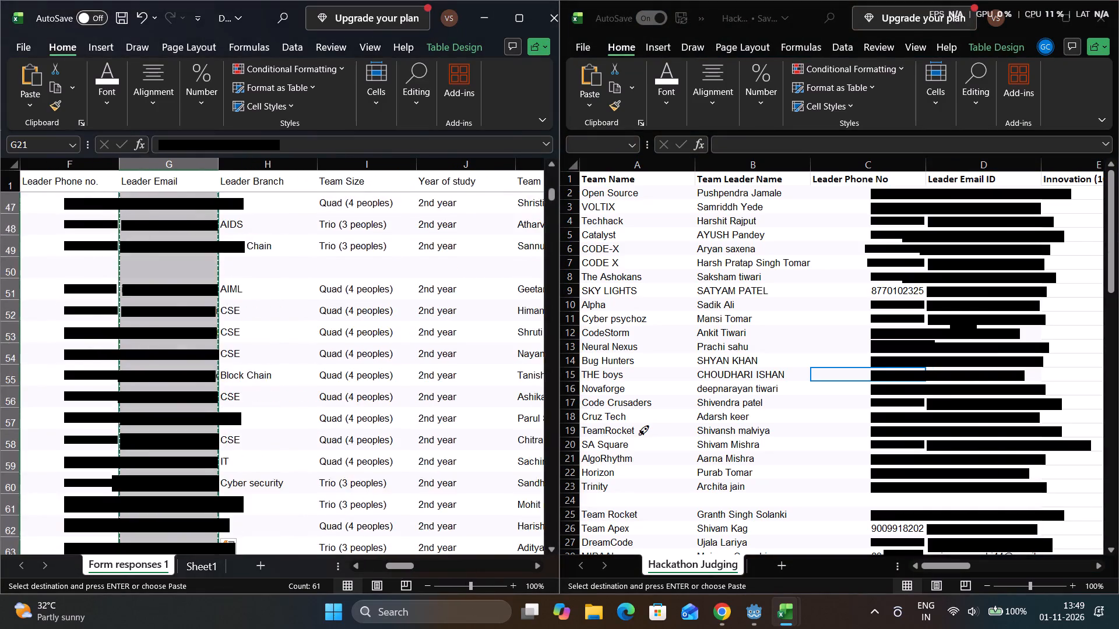
{"action": "scroll", "coordinate": [365, 397], "scroll_direction": "up", "scroll_amount": 20}
{"action": "scroll", "coordinate": [365, 397], "scroll_direction": "up", "scroll_amount": 6}
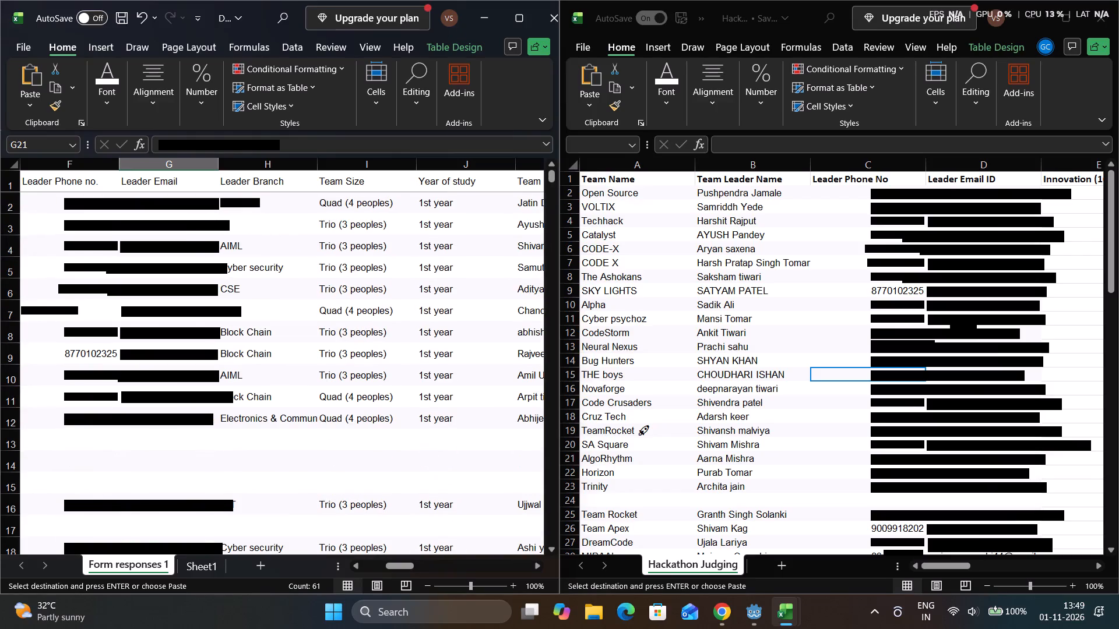
{"action": "left_click_drag", "start_coordinate": [400, 566], "coordinate": [421, 567]}
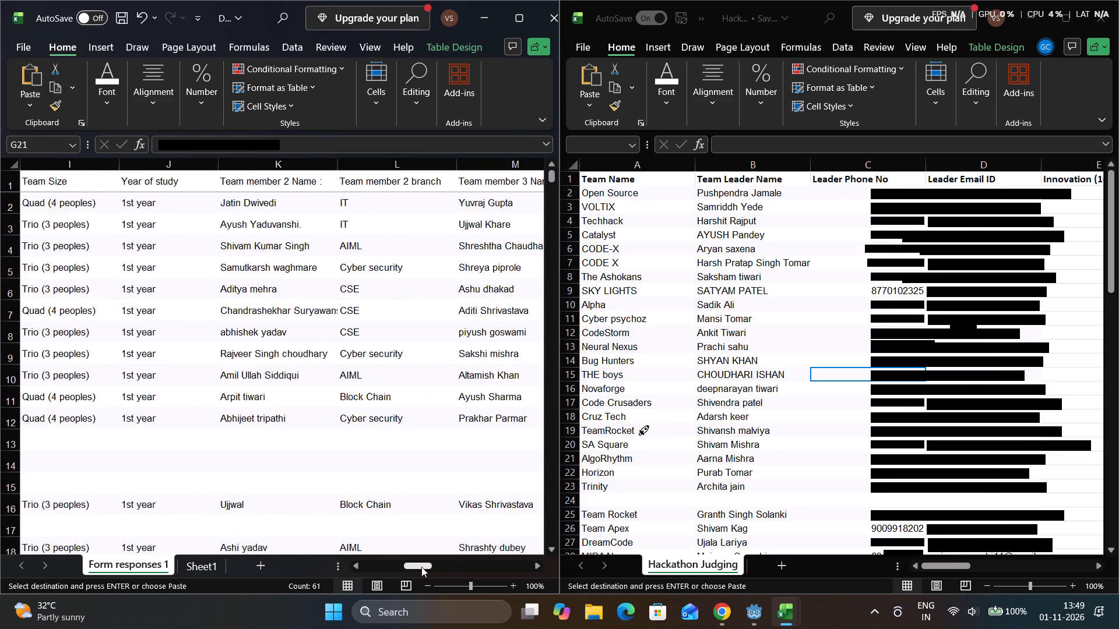
{"action": "left_click_drag", "start_coordinate": [421, 567], "coordinate": [433, 567]}
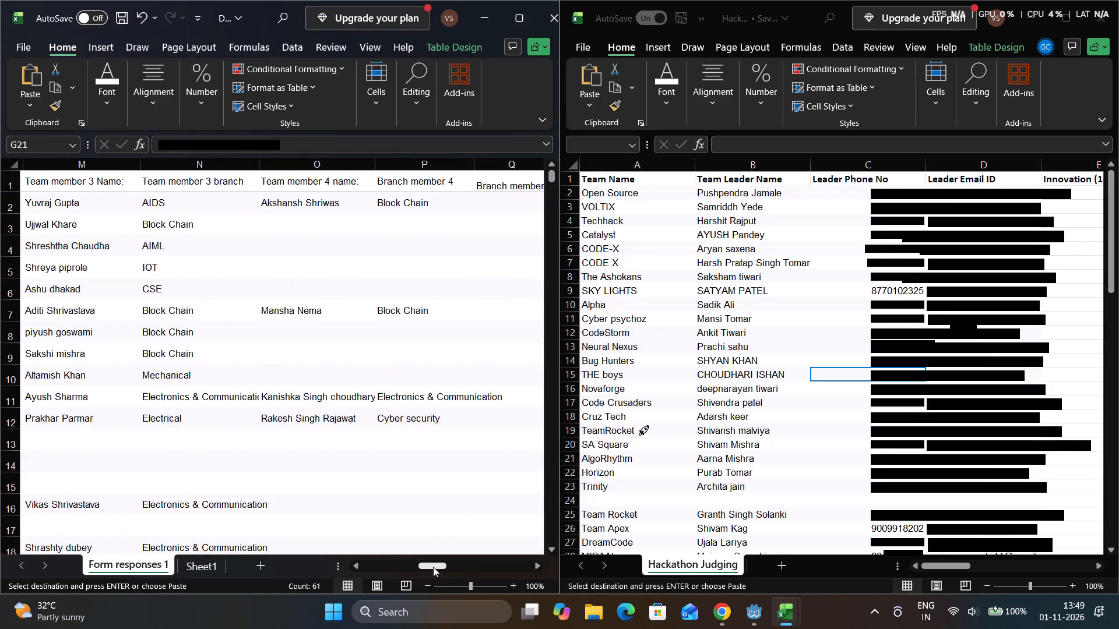
{"action": "left_click_drag", "start_coordinate": [433, 567], "coordinate": [440, 574]}
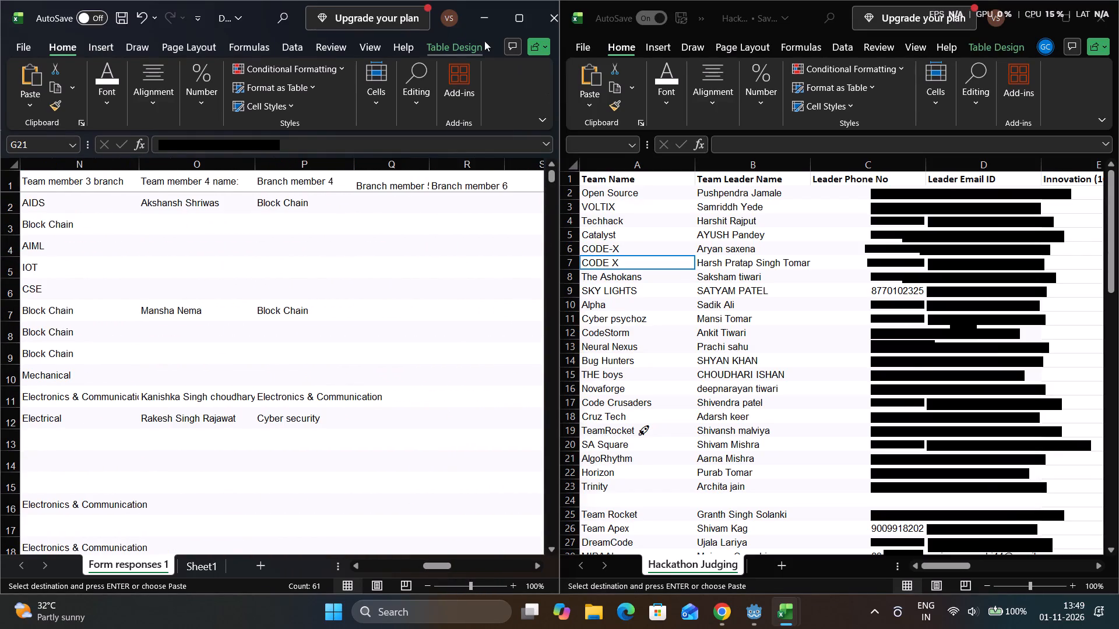
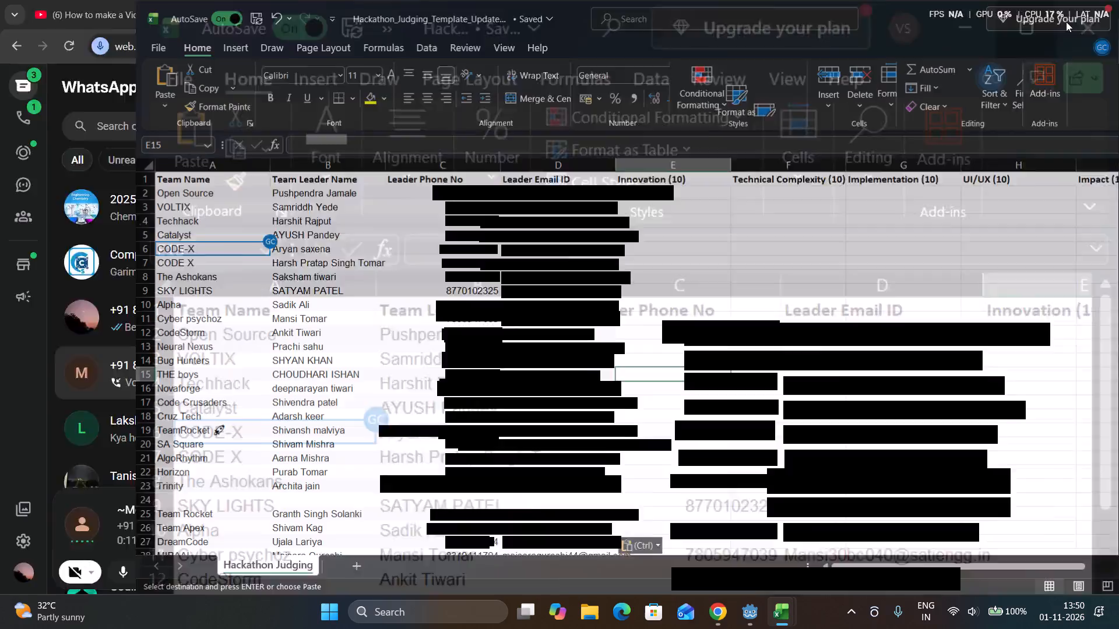
Compare the near-duplicate team names CODE-X and CODE X in cells A6 and A7.
{"action": "scroll", "coordinate": [319, 299], "scroll_direction": "up", "scroll_amount": 6}
{"action": "scroll", "coordinate": [200, 285], "scroll_direction": "up", "scroll_amount": 2}
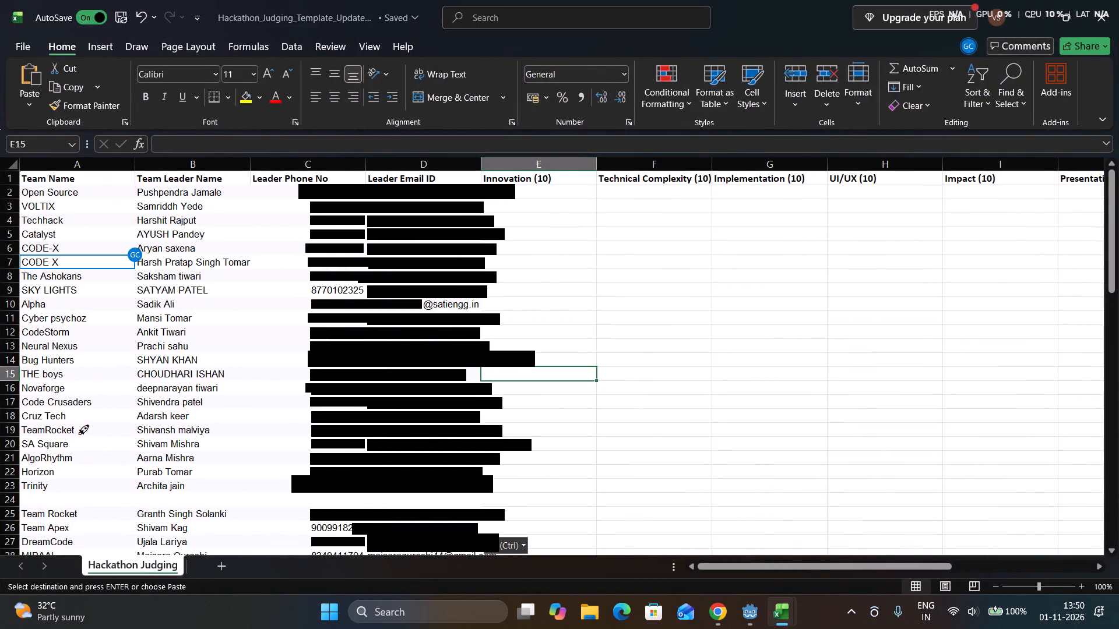
{"action": "left_click", "coordinate": [12, 248]}
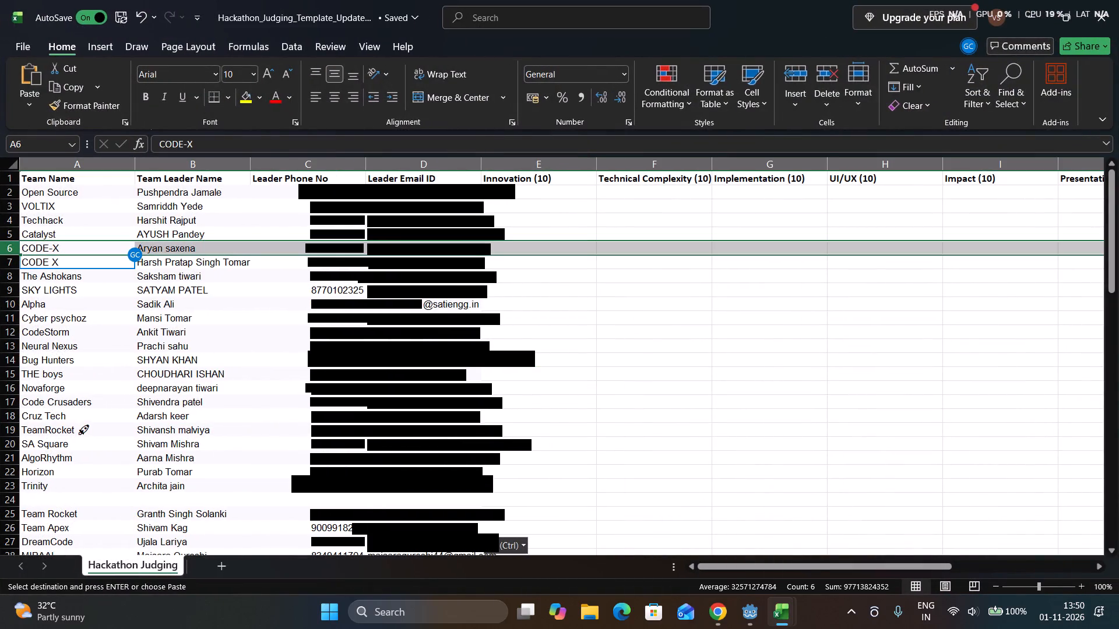
{"action": "left_click", "coordinate": [257, 268]}
{"action": "left_click", "coordinate": [104, 262]}
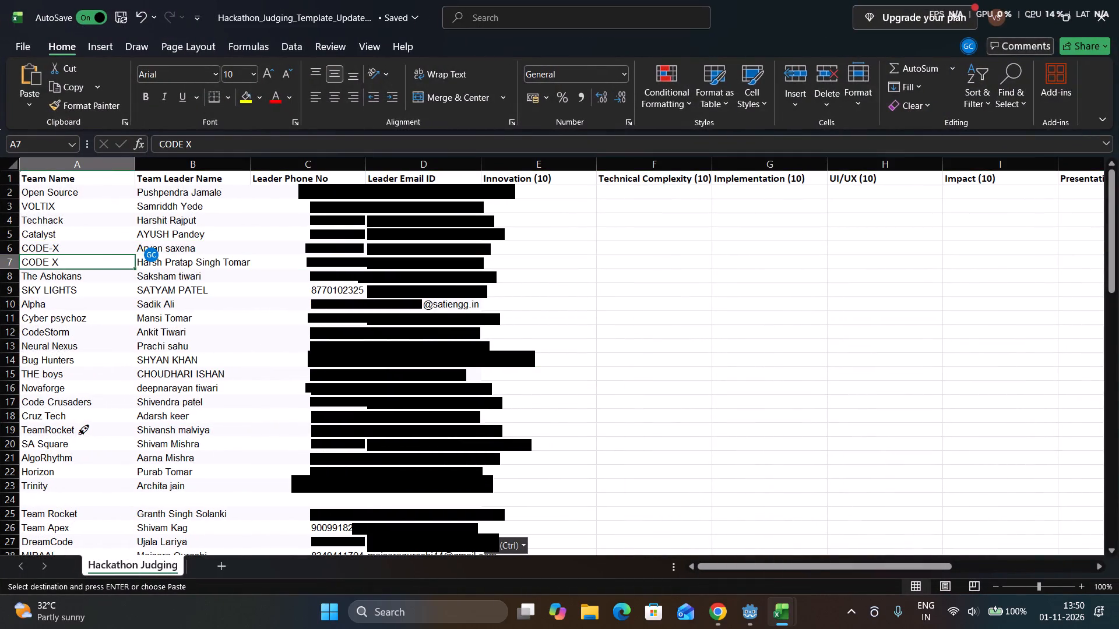
{"action": "left_click", "coordinate": [58, 263]}
{"action": "left_click", "coordinate": [69, 247]}
{"action": "left_click", "coordinate": [62, 266]}
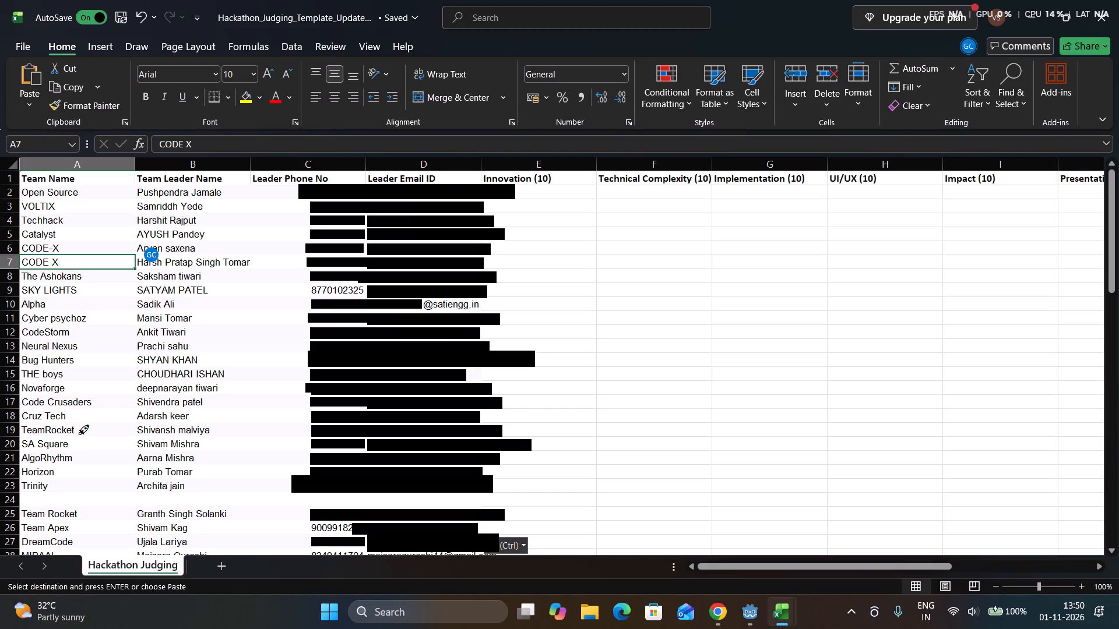
{"action": "left_click", "coordinate": [62, 249]}
{"action": "left_click", "coordinate": [61, 268]}
{"action": "left_click", "coordinate": [61, 253]}
Change the team name in cell A6 to CODE-x.
{"action": "left_click", "coordinate": [61, 246]}
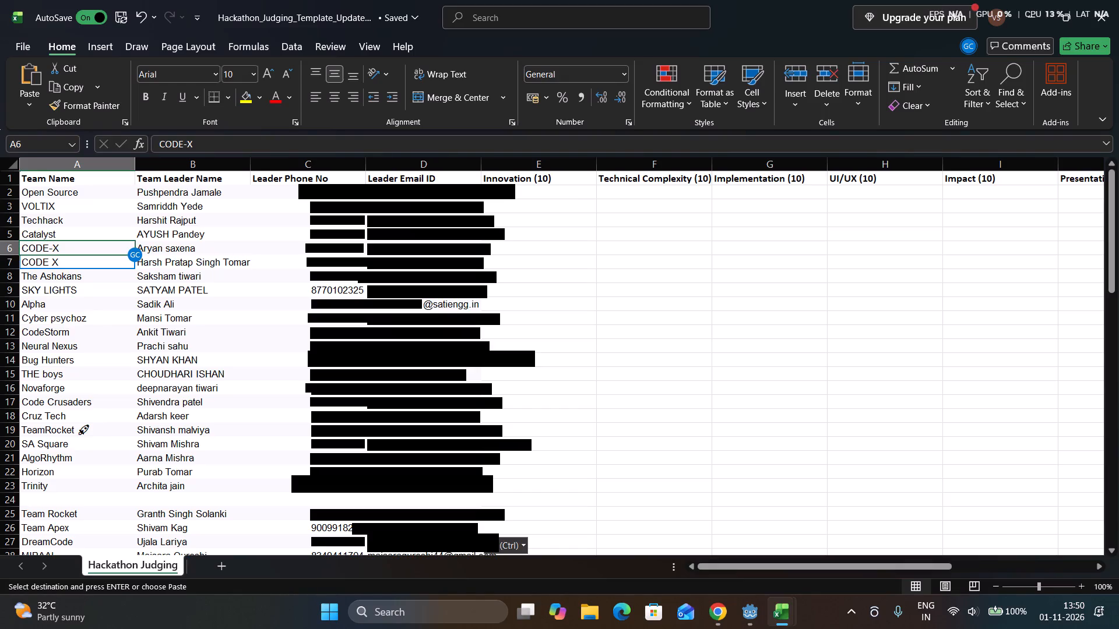
{"action": "left_click", "coordinate": [61, 246]}
{"action": "double_click", "coordinate": [65, 255]}
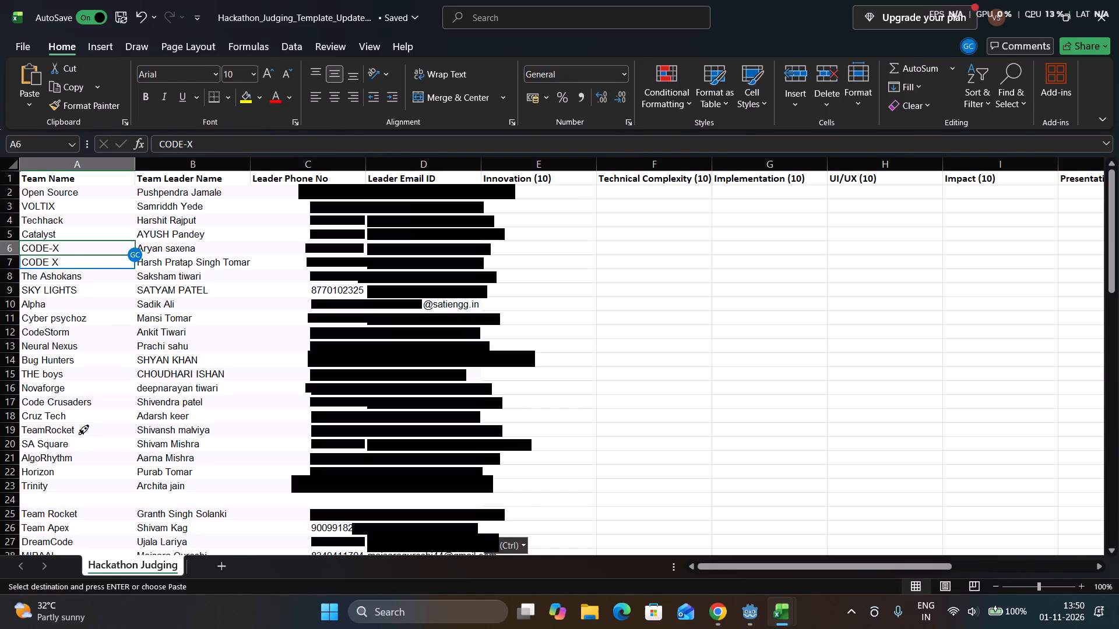
{"action": "double_click", "coordinate": [65, 248]}
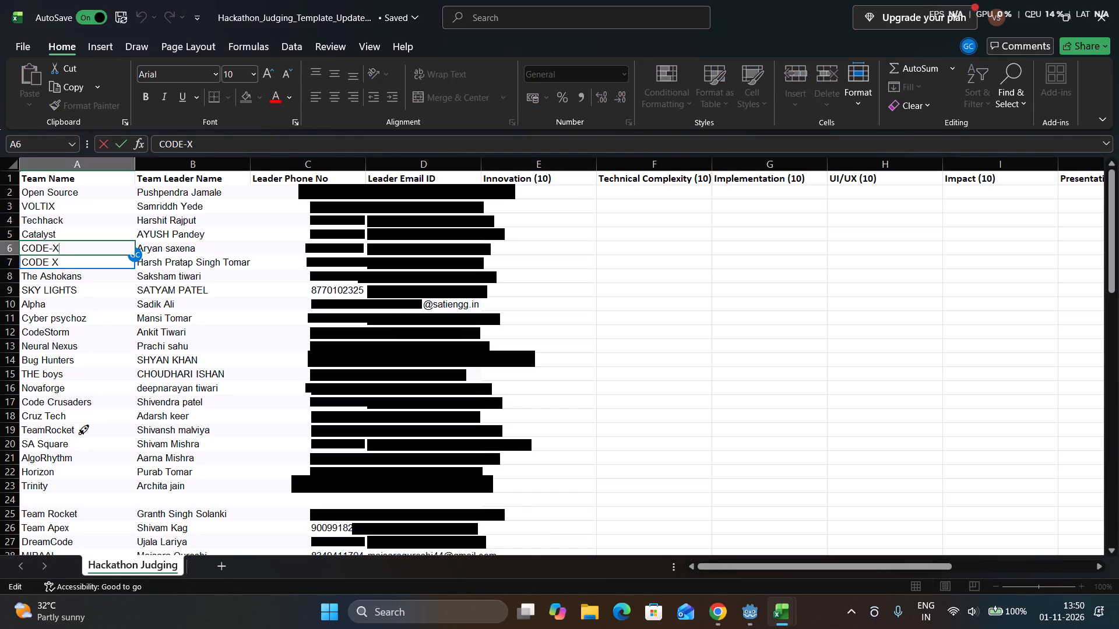
{"action": "key", "text": "BackSpace"}
{"action": "key", "text": "x"}
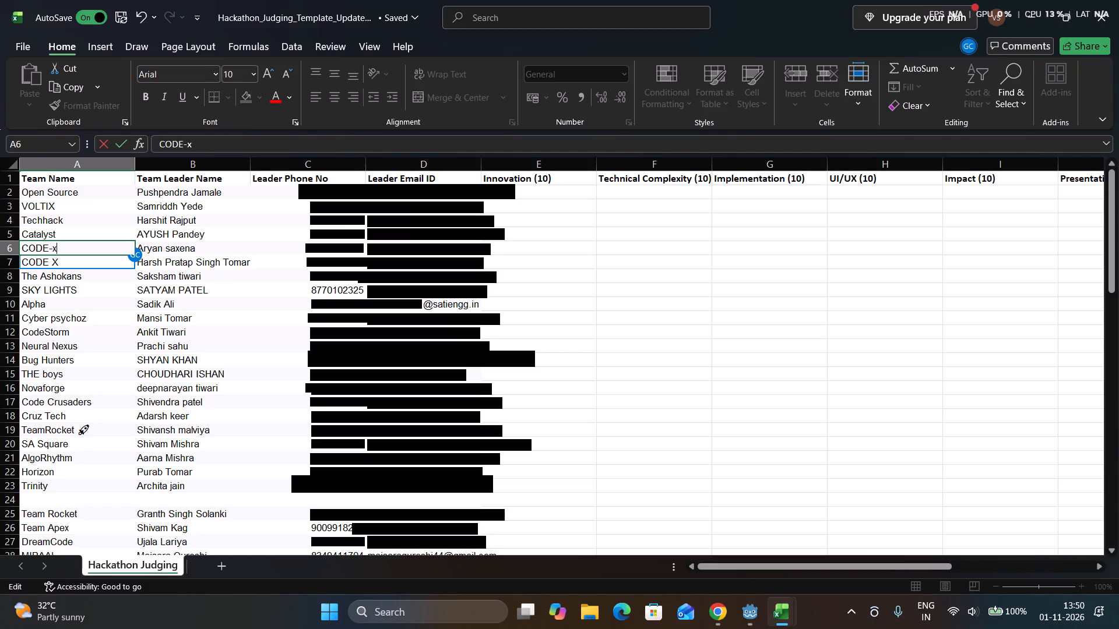
Delete the entire Leader Phone No column from the Hackathon Judging sheet.
{"action": "left_click", "coordinate": [312, 170]}
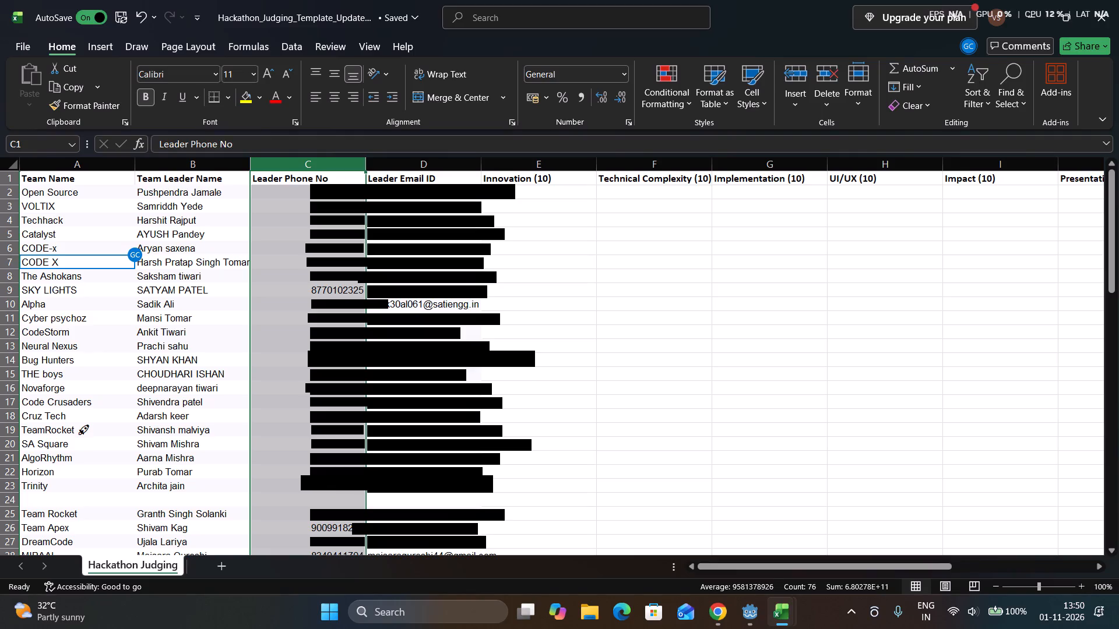
{"action": "key", "text": "Delete"}
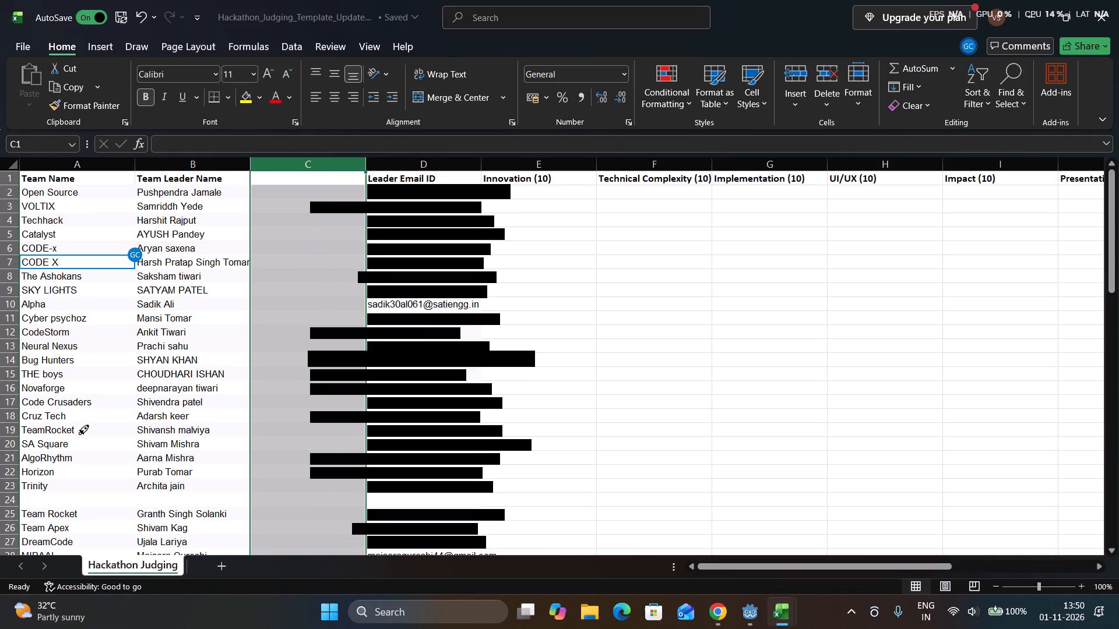
{"action": "key", "text": "ctrl+z"}
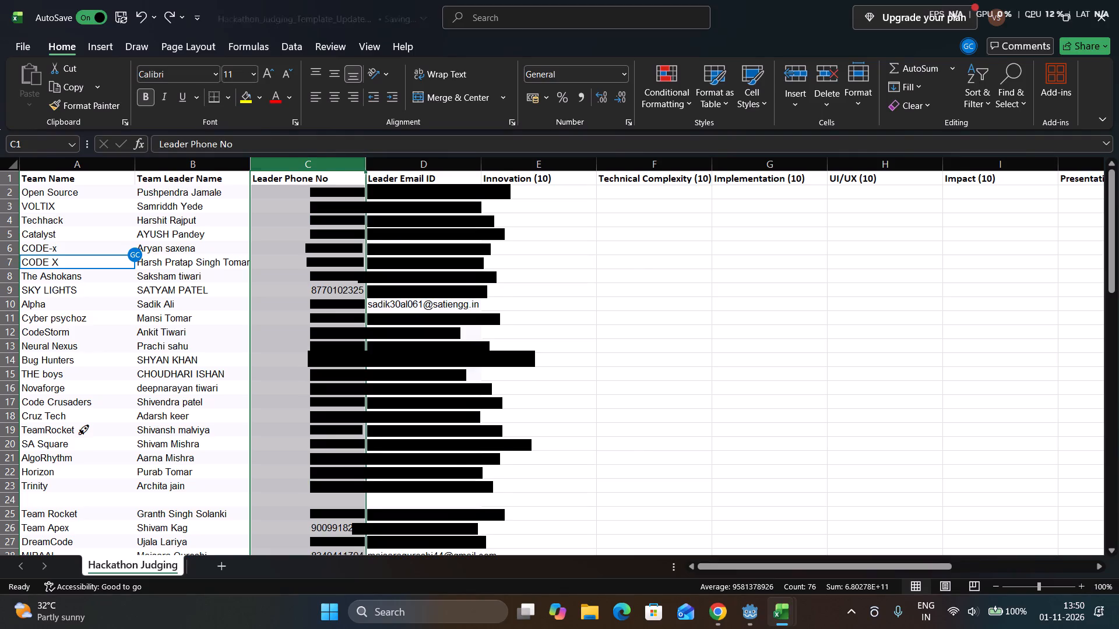
{"action": "right_click", "coordinate": [333, 167]}
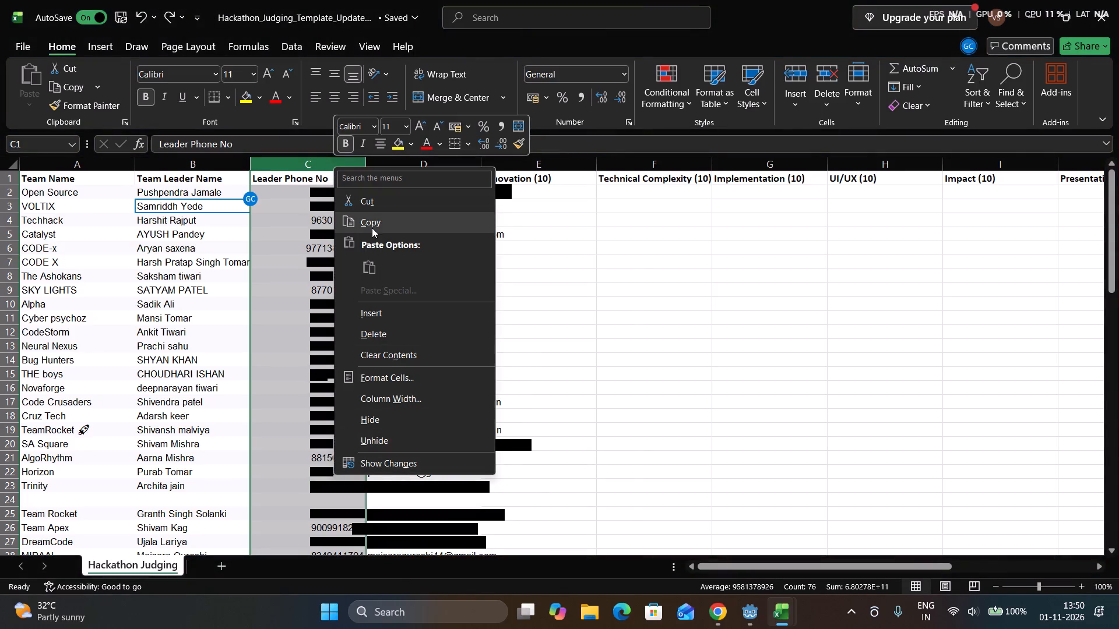
{"action": "left_click", "coordinate": [374, 339]}
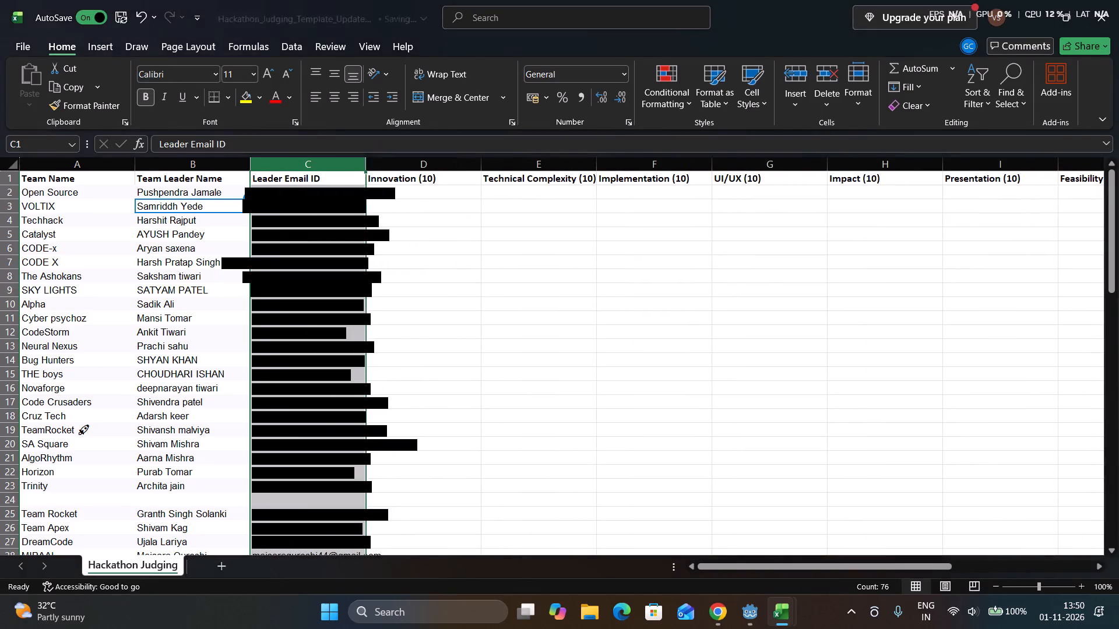
{"action": "left_click", "coordinate": [508, 298]}
Widen the Leader Email ID column so the email addresses fit within it.
{"action": "left_click_drag", "start_coordinate": [365, 164], "coordinate": [366, 165]}
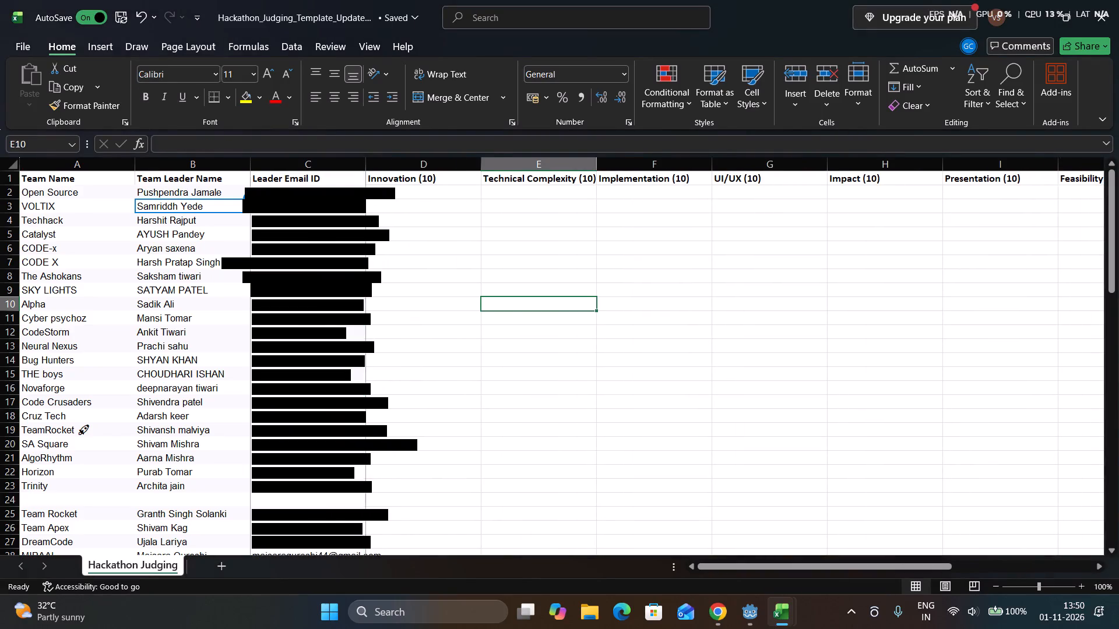
{"action": "left_click_drag", "start_coordinate": [366, 165], "coordinate": [403, 167]}
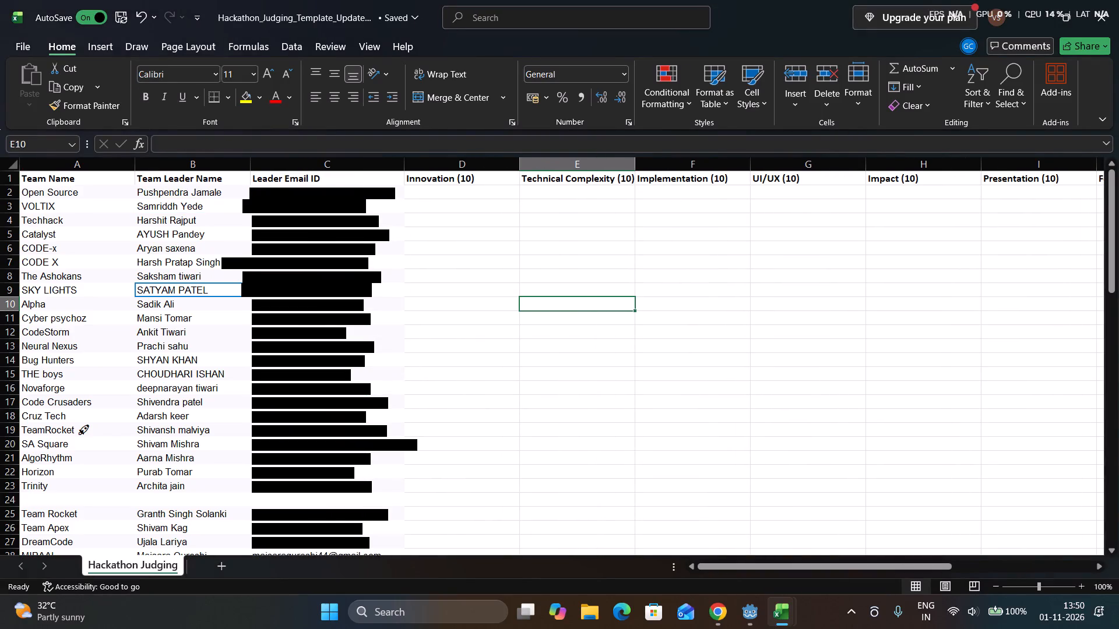
{"action": "left_click_drag", "start_coordinate": [406, 168], "coordinate": [416, 170]}
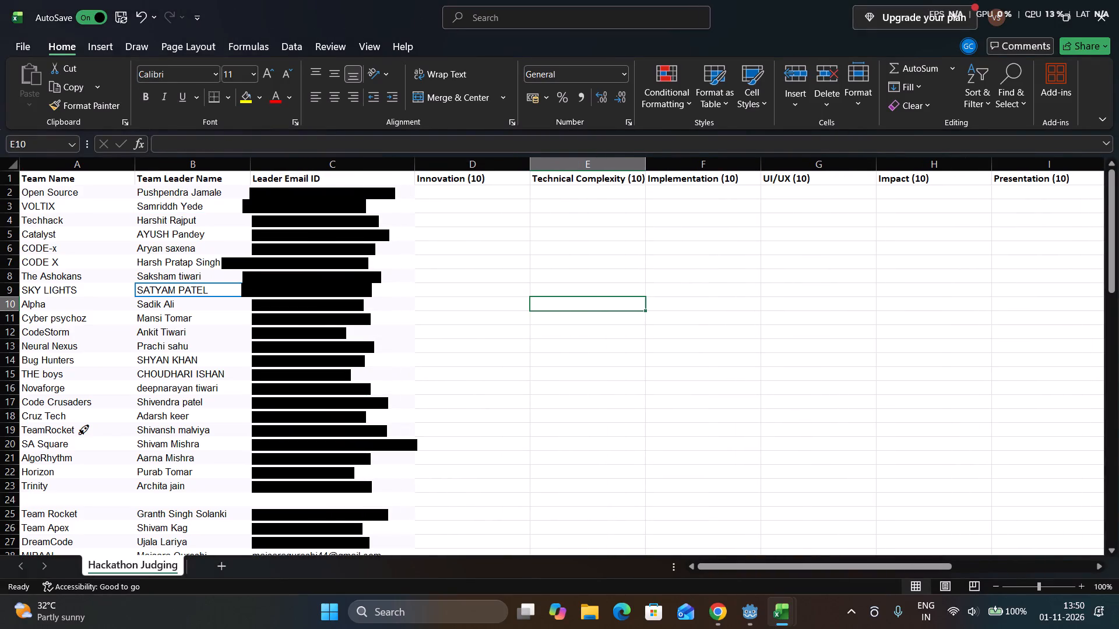
{"action": "left_click", "coordinate": [261, 230]}
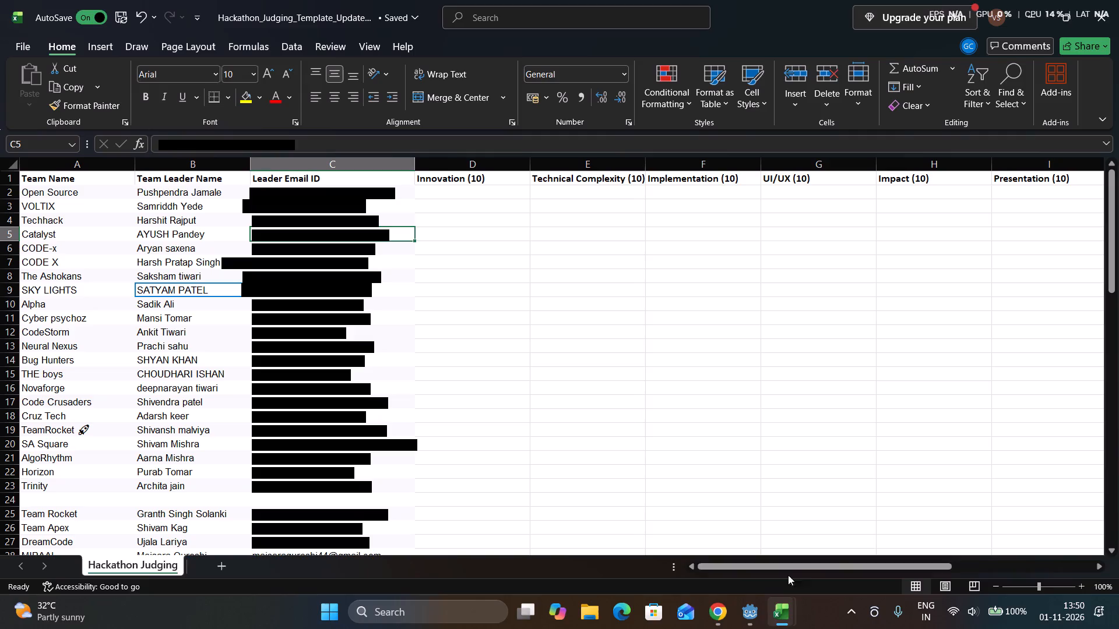
Remove the rocket emoji from the team name in cell A19, leaving TeamRocket.
{"action": "left_click_drag", "start_coordinate": [783, 564], "coordinate": [699, 566]}
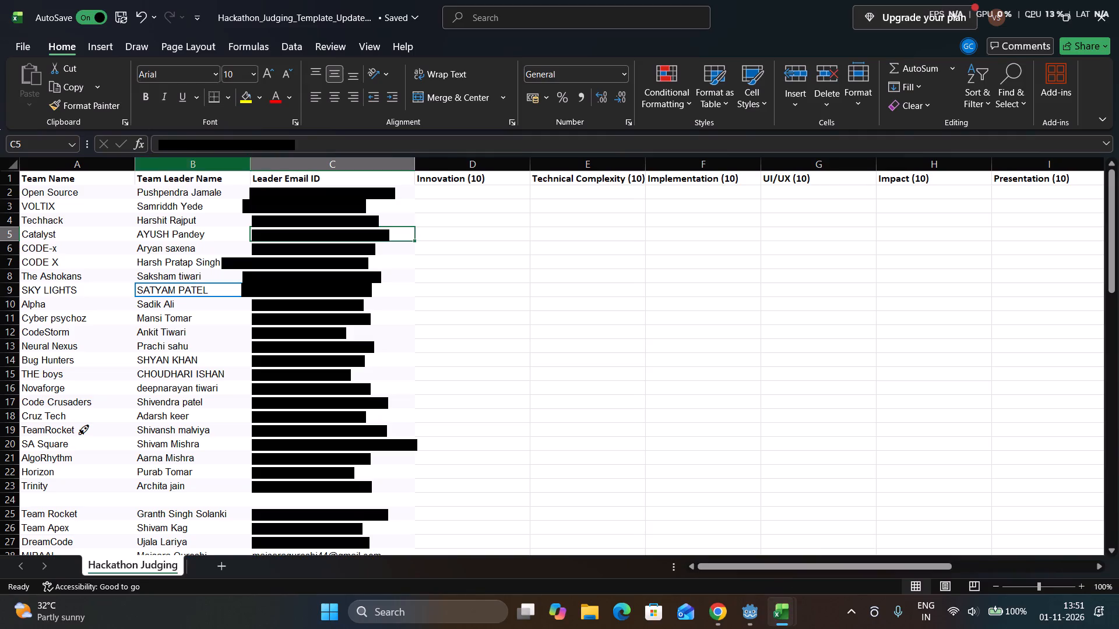
{"action": "triple_click", "coordinate": [85, 432]}
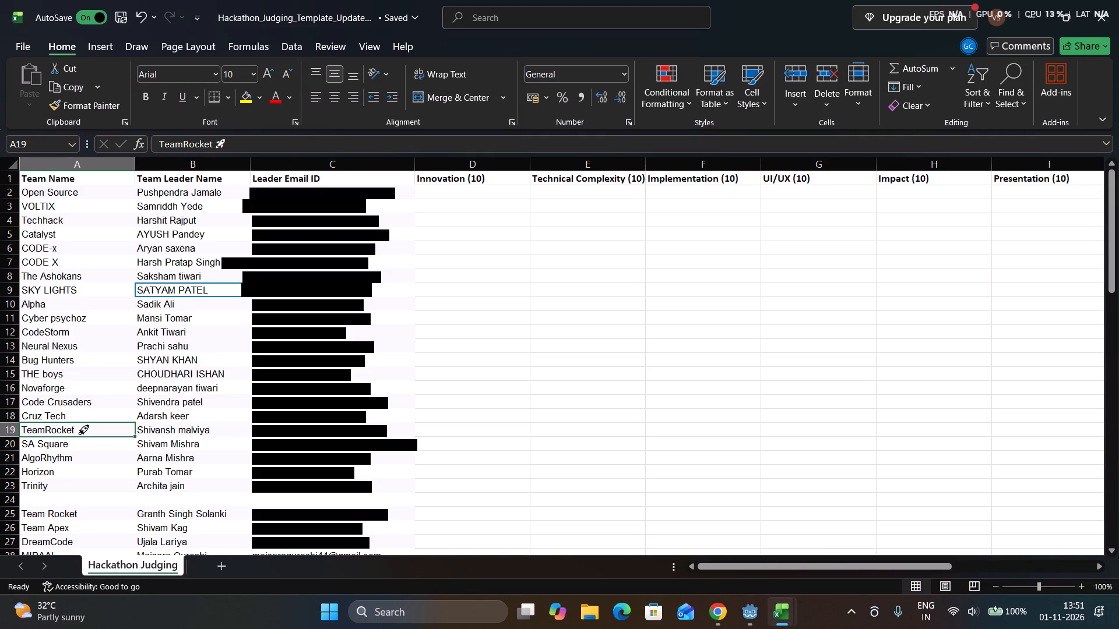
{"action": "key", "text": "BackSpace"}
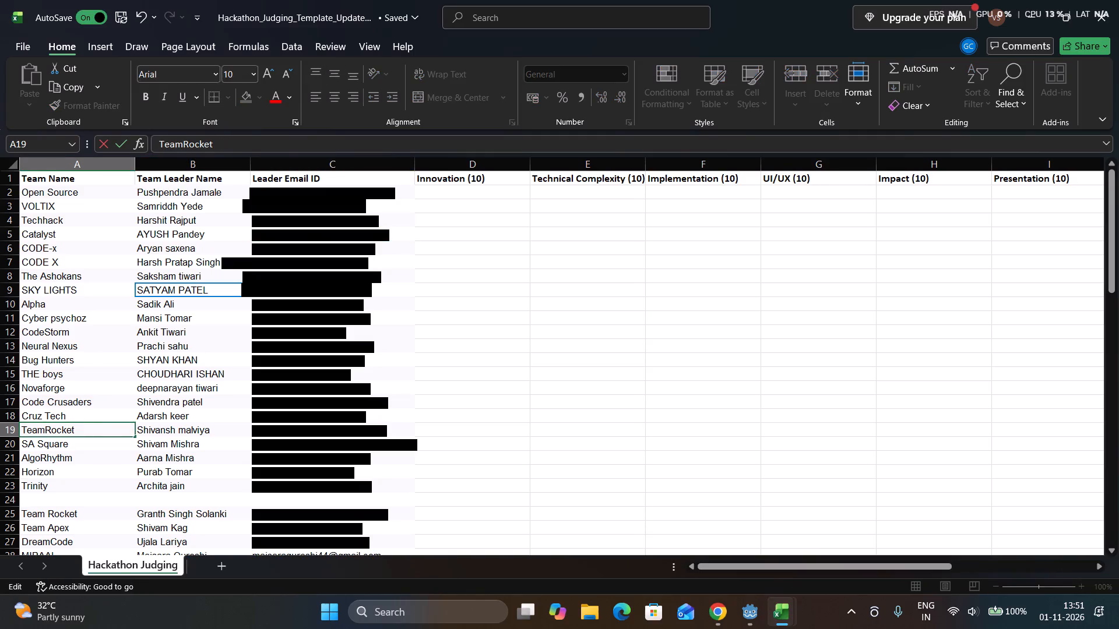
{"action": "left_click", "coordinate": [296, 419]}
Review the team list down to its last entry and check the blank row 24.
{"action": "scroll", "coordinate": [296, 420], "scroll_direction": "down", "scroll_amount": 20}
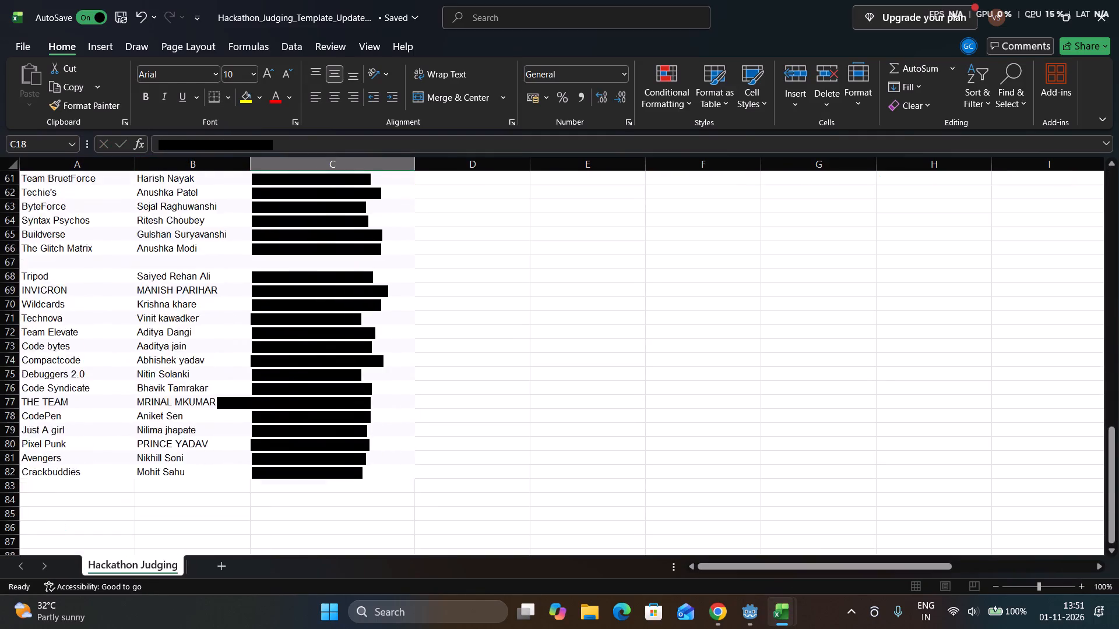
{"action": "scroll", "coordinate": [297, 422], "scroll_direction": "down", "scroll_amount": 5}
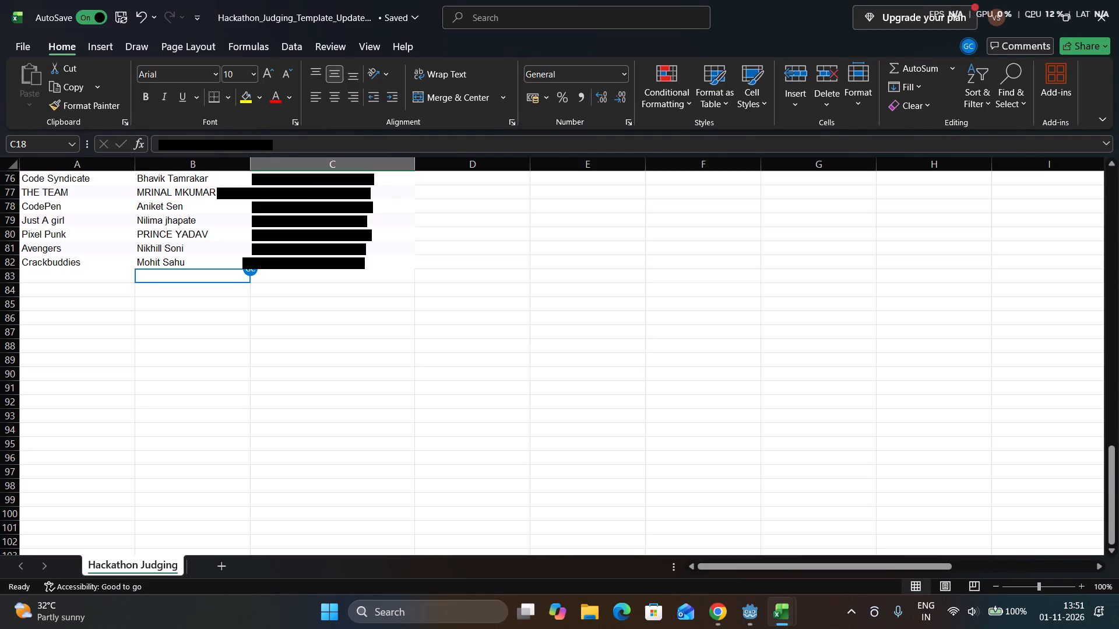
{"action": "scroll", "coordinate": [141, 355], "scroll_direction": "up", "scroll_amount": 3}
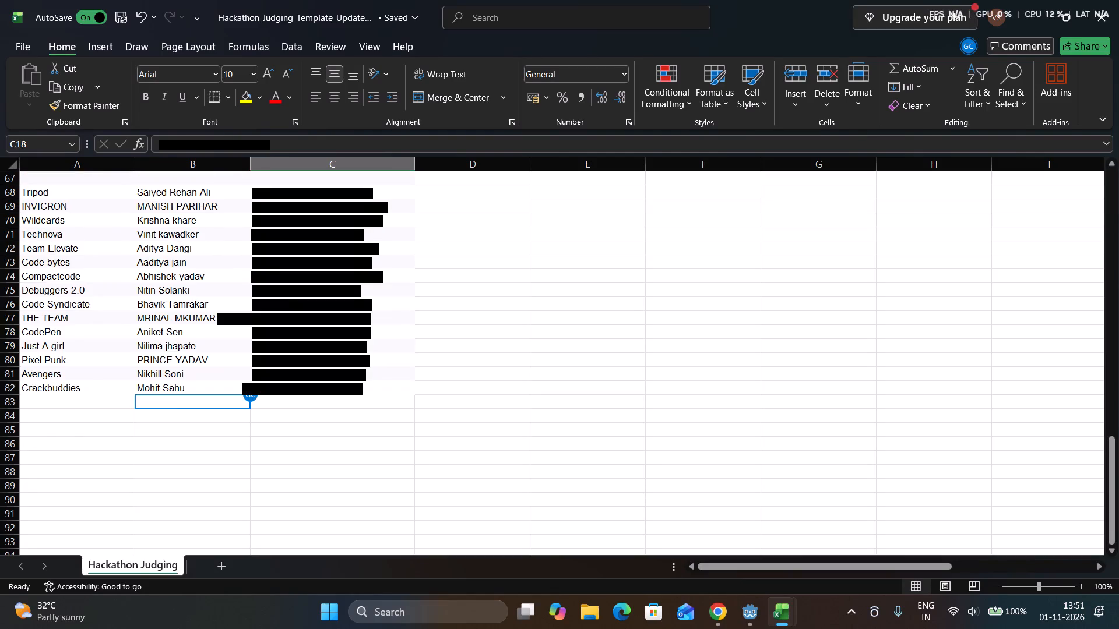
{"action": "scroll", "coordinate": [141, 355], "scroll_direction": "up", "scroll_amount": 2}
{"action": "scroll", "coordinate": [141, 355], "scroll_direction": "up", "scroll_amount": 20}
{"action": "scroll", "coordinate": [141, 355], "scroll_direction": "up", "scroll_amount": 8}
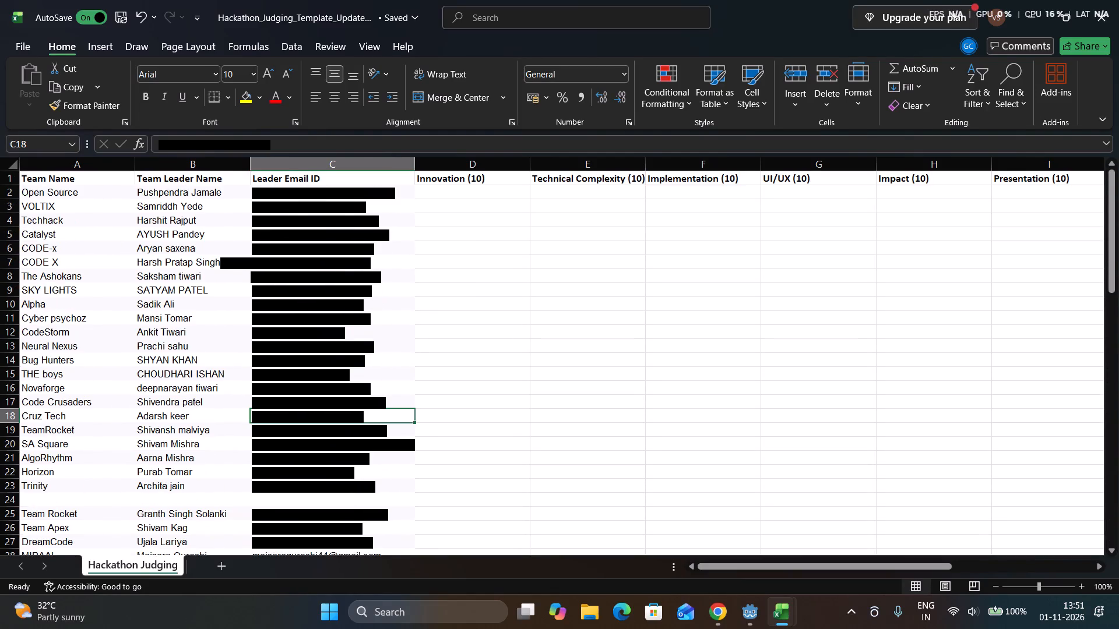
{"action": "scroll", "coordinate": [140, 355], "scroll_direction": "up", "scroll_amount": 2}
{"action": "left_click", "coordinate": [58, 501]}
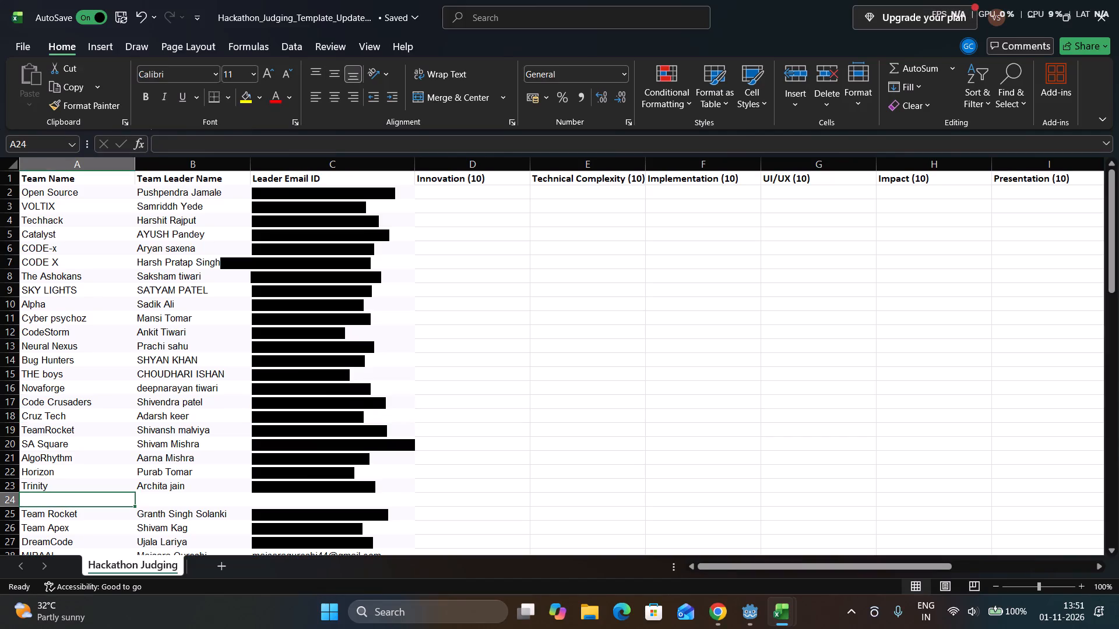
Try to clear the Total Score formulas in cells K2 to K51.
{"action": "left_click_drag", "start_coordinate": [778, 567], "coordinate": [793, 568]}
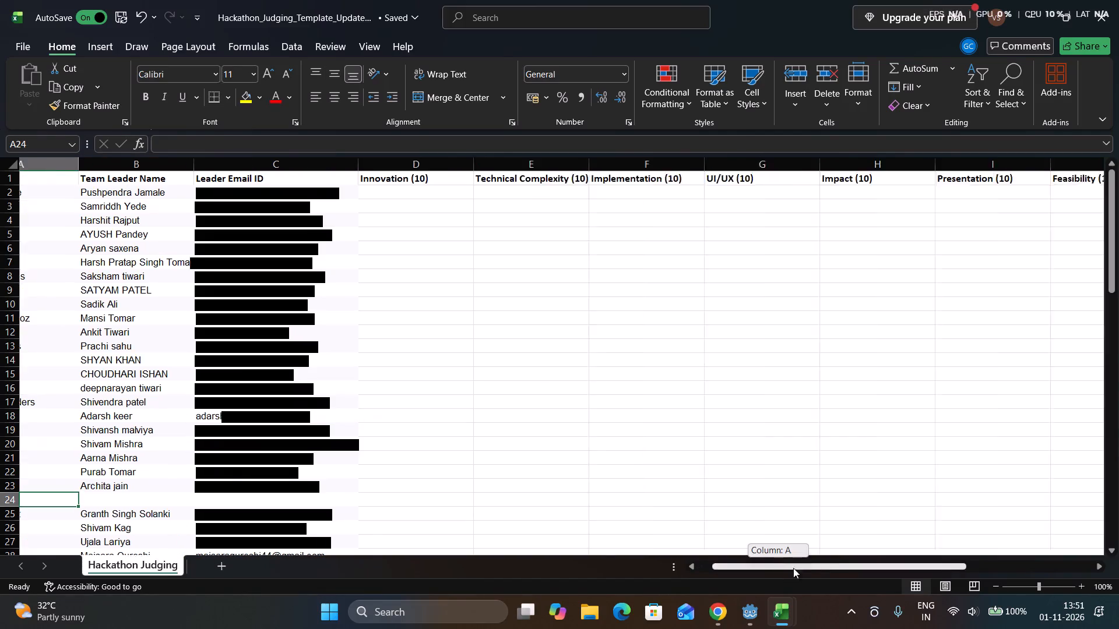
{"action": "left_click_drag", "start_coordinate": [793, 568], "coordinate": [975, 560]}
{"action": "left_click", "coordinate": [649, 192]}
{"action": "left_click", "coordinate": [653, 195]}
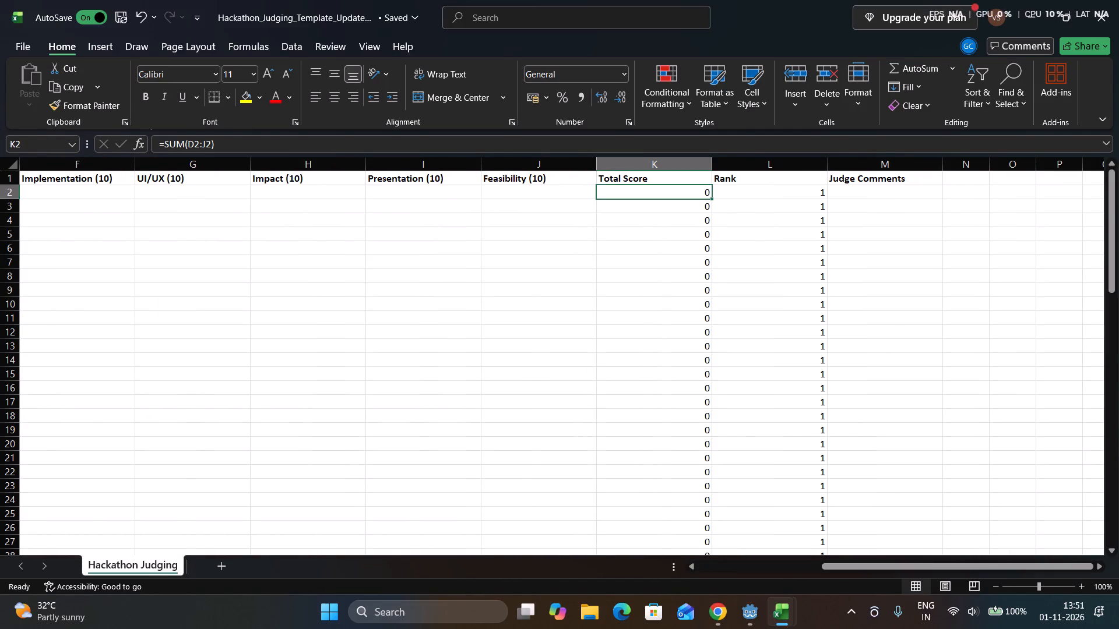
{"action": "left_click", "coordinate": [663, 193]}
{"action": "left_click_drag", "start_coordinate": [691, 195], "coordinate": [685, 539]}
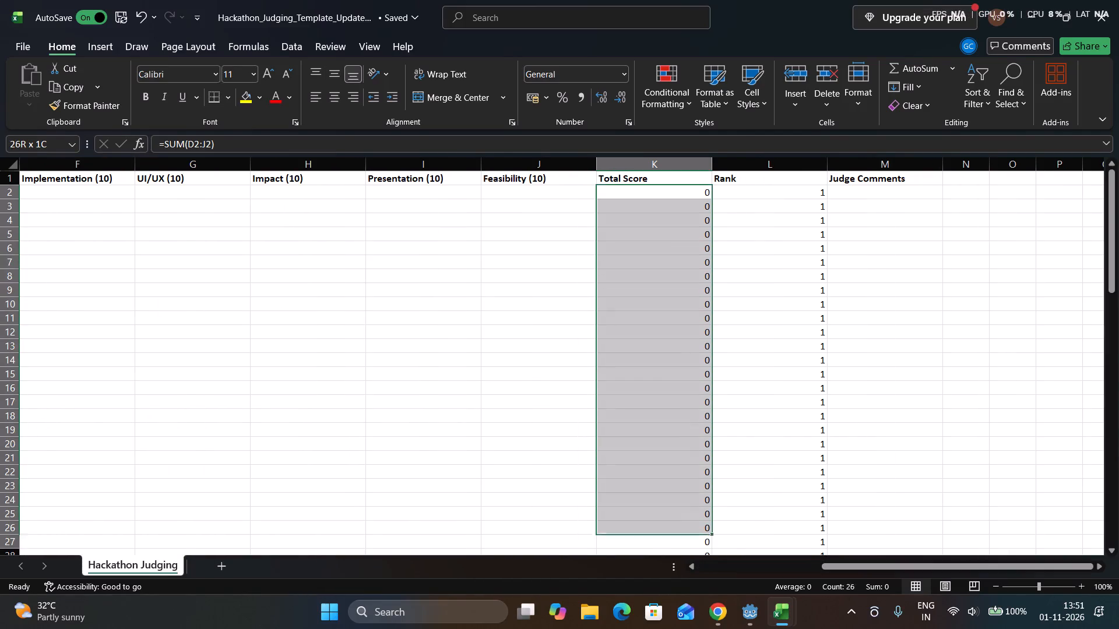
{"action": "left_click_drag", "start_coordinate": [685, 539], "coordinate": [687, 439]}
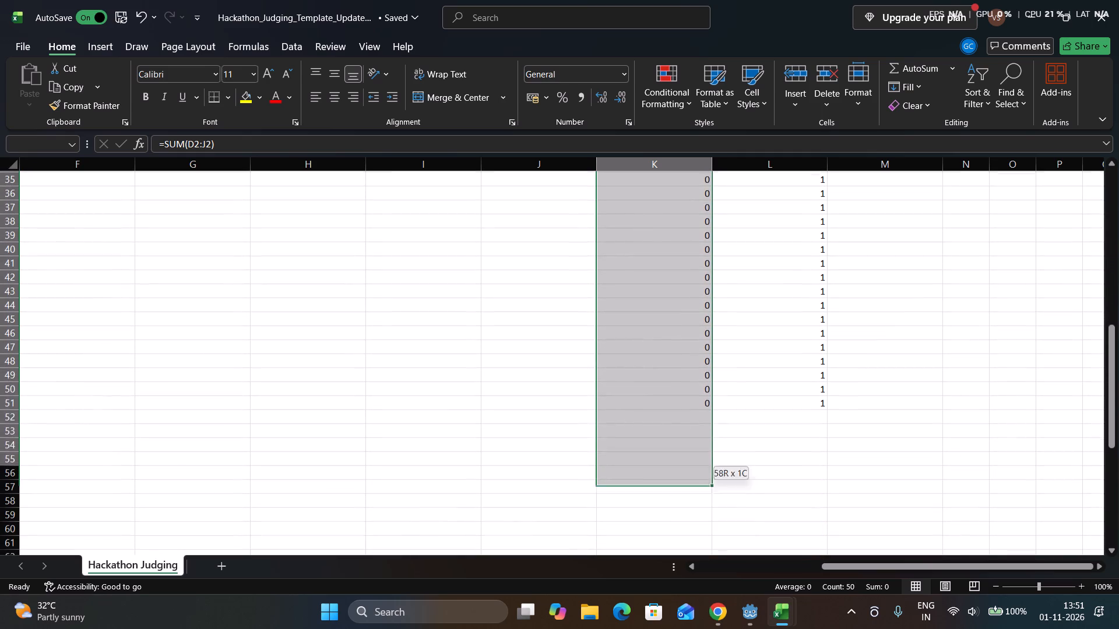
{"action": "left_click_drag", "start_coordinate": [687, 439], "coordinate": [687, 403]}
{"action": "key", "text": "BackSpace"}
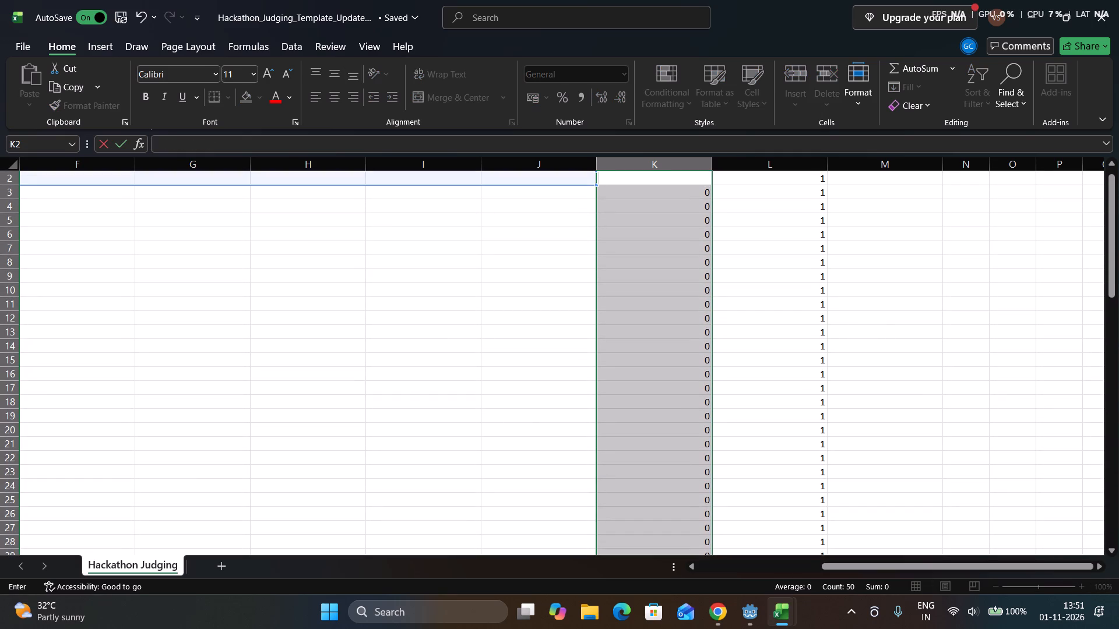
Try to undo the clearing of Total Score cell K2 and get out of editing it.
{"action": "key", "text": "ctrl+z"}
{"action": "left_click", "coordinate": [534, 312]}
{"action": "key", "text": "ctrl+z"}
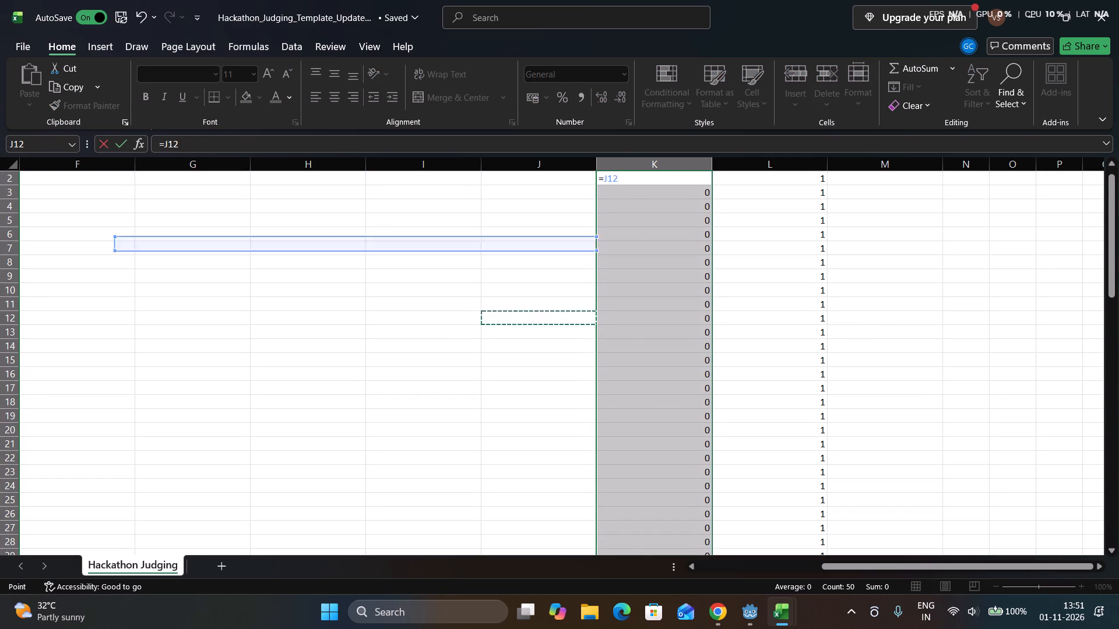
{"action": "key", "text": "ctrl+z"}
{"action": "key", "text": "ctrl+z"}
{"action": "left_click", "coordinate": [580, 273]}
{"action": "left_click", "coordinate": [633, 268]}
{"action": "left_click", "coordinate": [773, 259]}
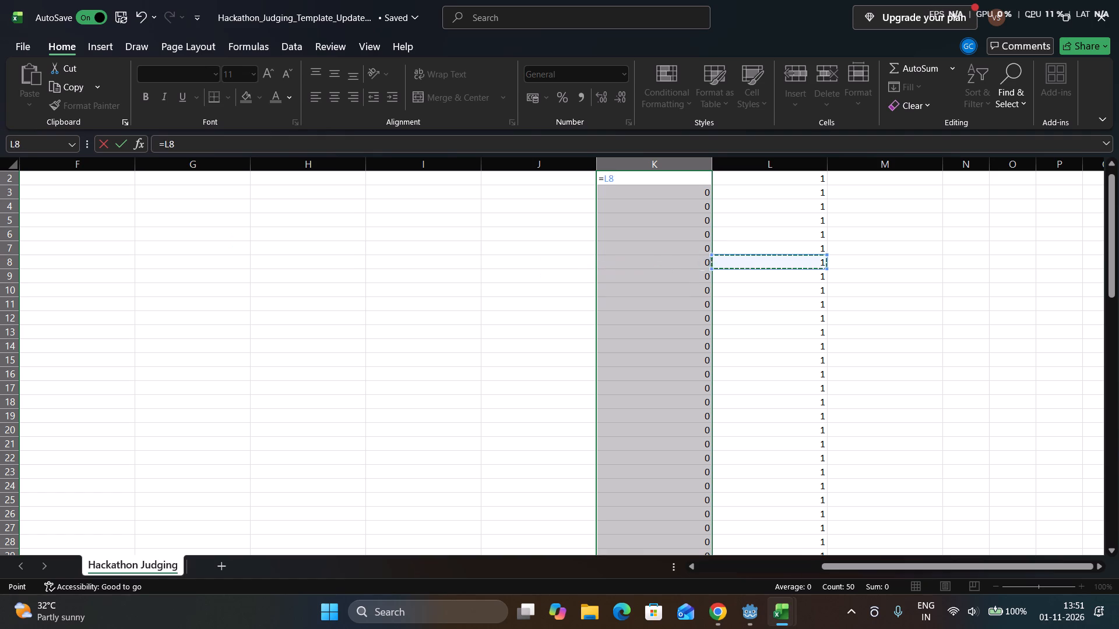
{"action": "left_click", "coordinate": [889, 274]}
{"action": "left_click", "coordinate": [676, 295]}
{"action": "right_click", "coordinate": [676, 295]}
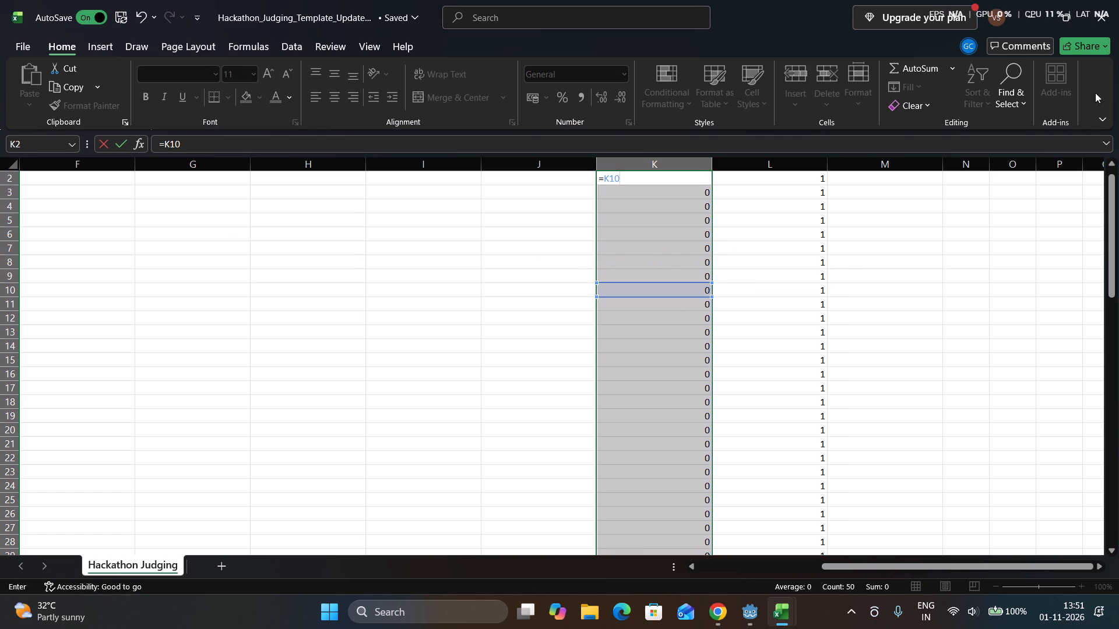
Clear the formula in Total Score cell K2, leaving it empty.
{"action": "left_click", "coordinate": [810, 255]}
{"action": "scroll", "coordinate": [730, 255], "scroll_direction": "up", "scroll_amount": 10}
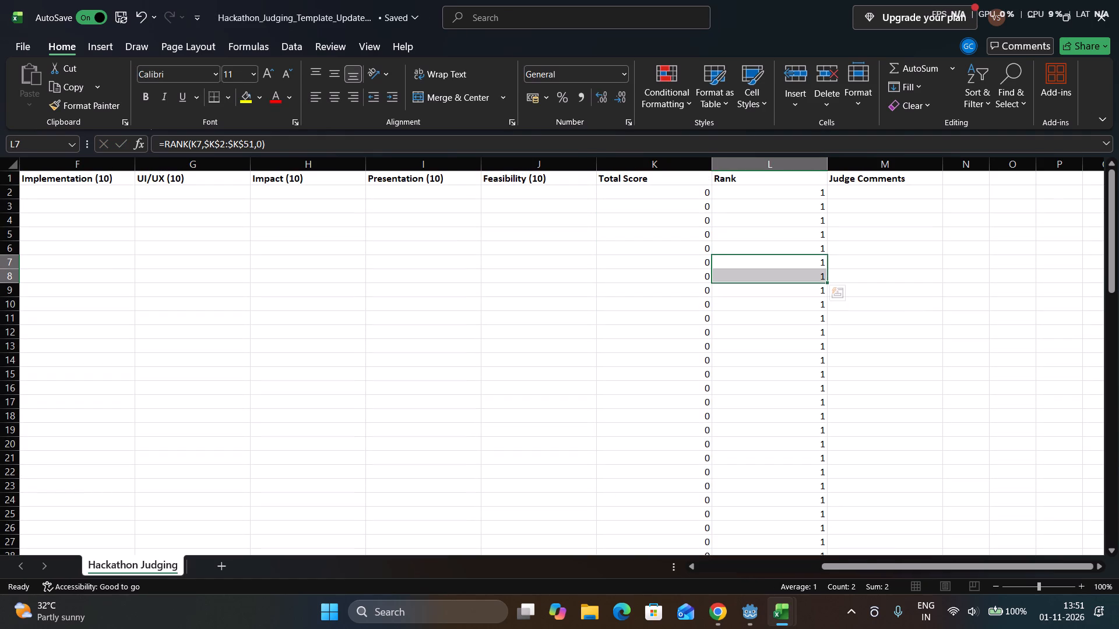
{"action": "left_click", "coordinate": [703, 193]}
{"action": "left_click_drag", "start_coordinate": [703, 193], "coordinate": [705, 211]}
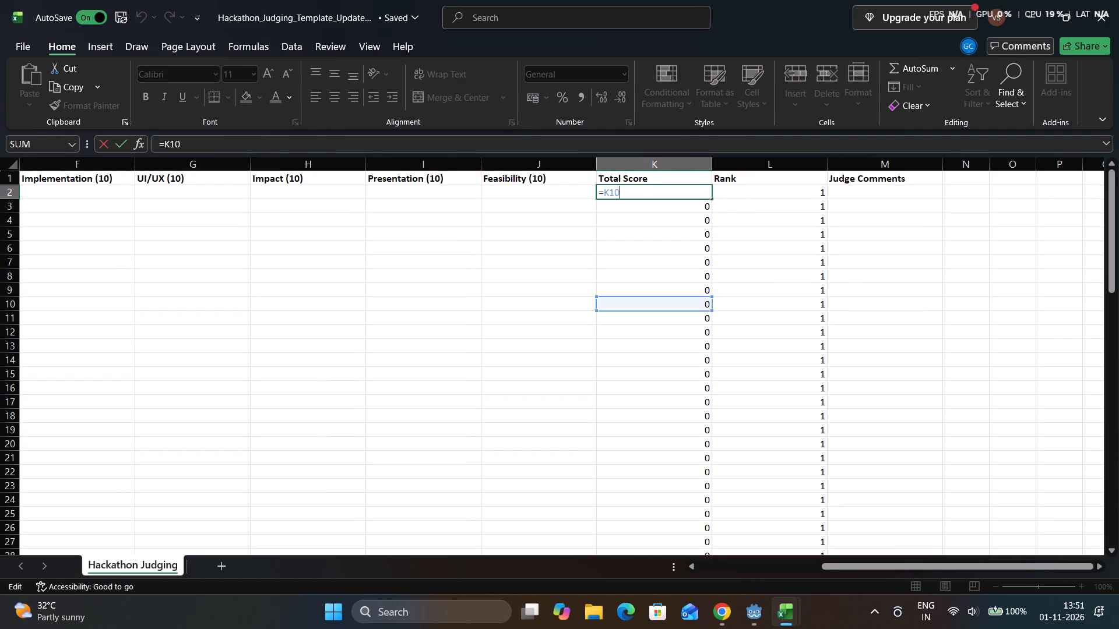
{"action": "key", "text": "BackSpace"}
{"action": "key", "text": "BackSpace"}
{"action": "key", "text": "BackSpace"}
{"action": "key", "text": "BackSpace"}
{"action": "left_click", "coordinate": [680, 221]}
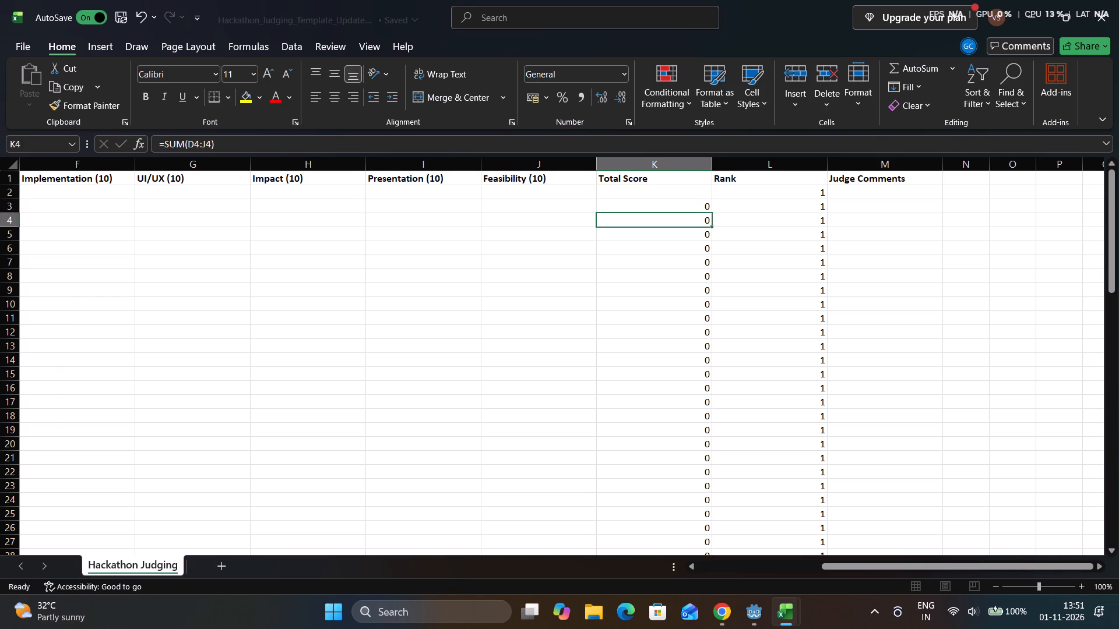
Try to clear the Total Score formulas in cells K3 to K8 together.
{"action": "left_click_drag", "start_coordinate": [689, 215], "coordinate": [695, 212]}
{"action": "left_click", "coordinate": [697, 211]}
{"action": "left_click_drag", "start_coordinate": [698, 210], "coordinate": [703, 269]}
{"action": "key", "text": "BackSpace"}
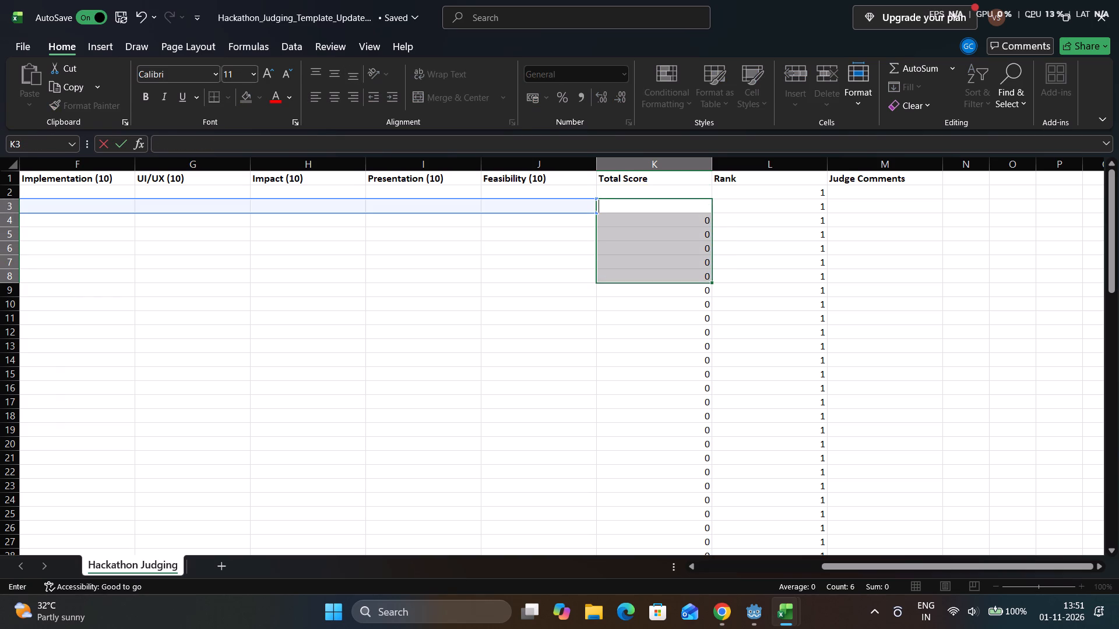
{"action": "left_click", "coordinate": [692, 232]}
Clear the Total Score formulas in cells K4 to K9 one cell at a time.
{"action": "left_click", "coordinate": [698, 220]}
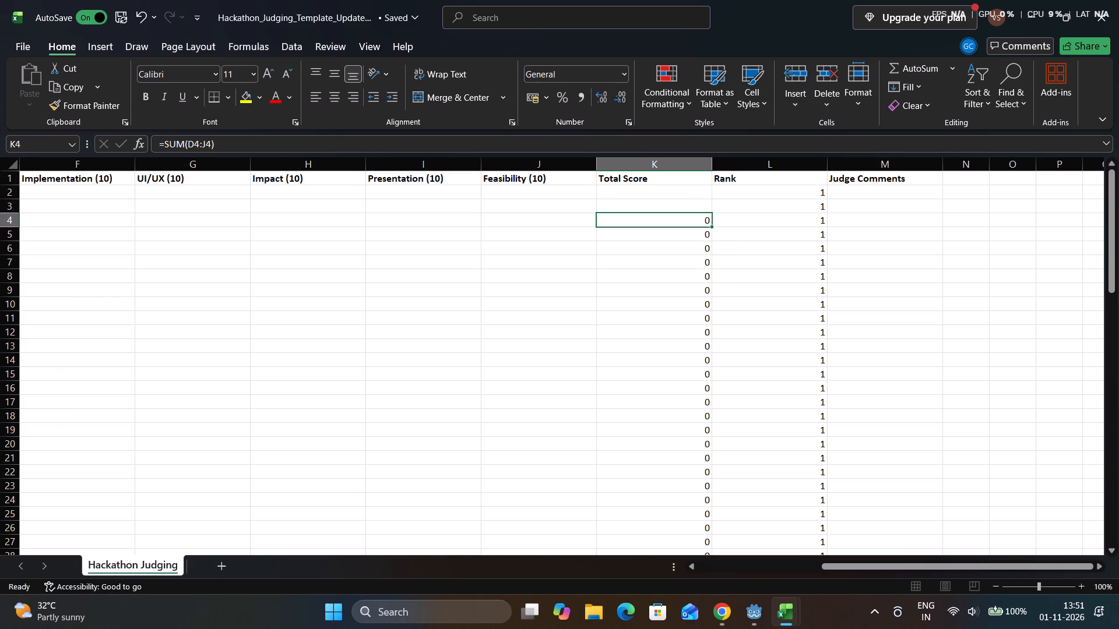
{"action": "key", "text": "BackSpace"}
{"action": "left_click", "coordinate": [701, 237]}
{"action": "key", "text": "BackSpace"}
{"action": "left_click", "coordinate": [701, 246]}
{"action": "key", "text": "BackSpace"}
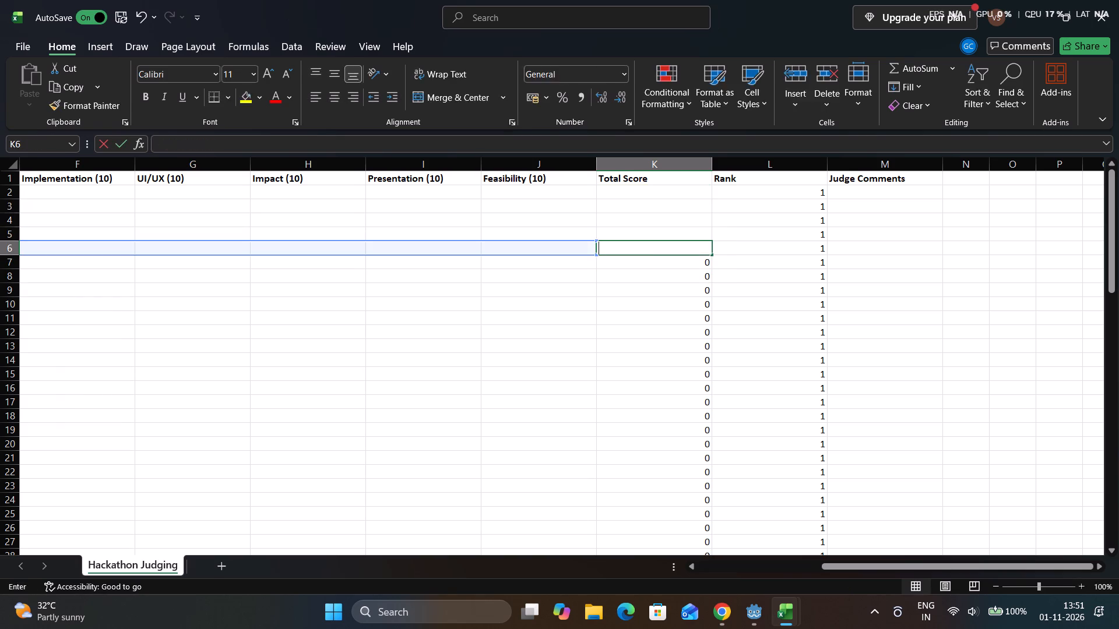
{"action": "left_click", "coordinate": [699, 260]}
{"action": "key", "text": "BackSpace"}
{"action": "left_click", "coordinate": [698, 286]}
{"action": "key", "text": "BackSpace"}
{"action": "left_click", "coordinate": [708, 275]}
{"action": "key", "text": "BackSpace"}
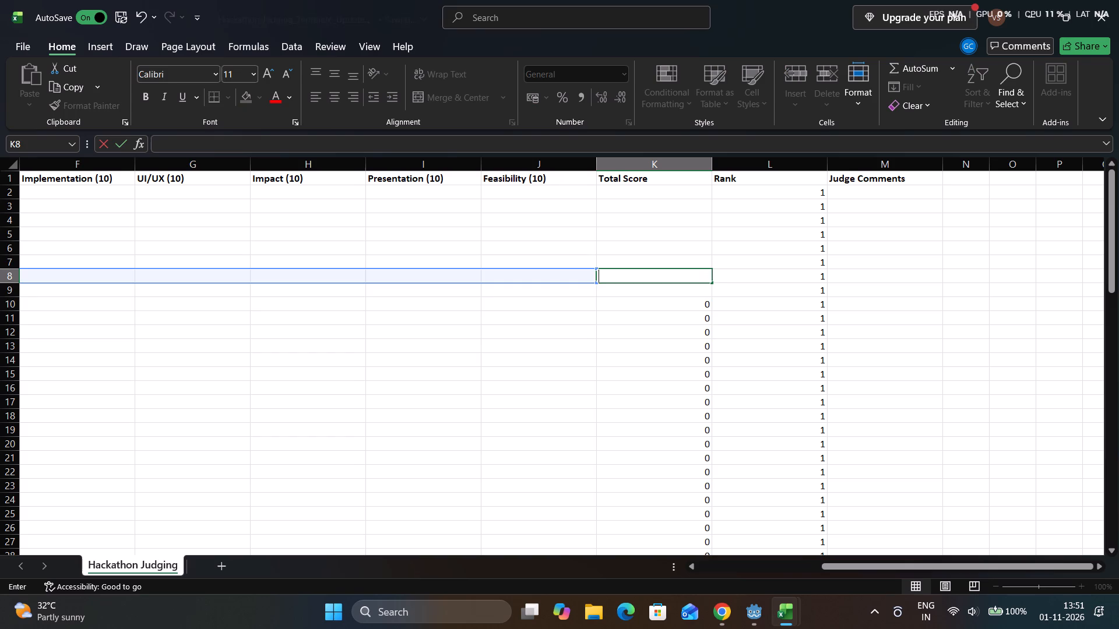
Clear the Total Score formulas in cells K10 to K15 one cell at a time.
{"action": "left_click", "coordinate": [705, 309]}
{"action": "key", "text": "BackSpace"}
{"action": "left_click", "coordinate": [702, 328]}
{"action": "key", "text": "BackSpace"}
{"action": "left_click", "coordinate": [702, 323]}
{"action": "key", "text": "BackSpace"}
{"action": "left_click", "coordinate": [705, 316]}
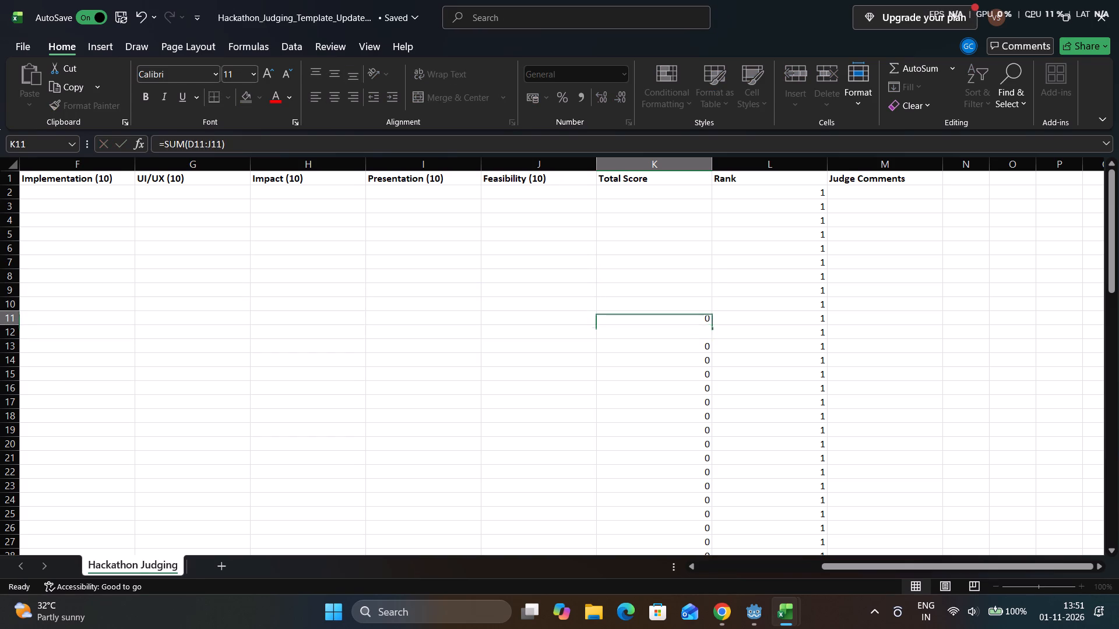
{"action": "key", "text": "BackSpace"}
{"action": "left_click", "coordinate": [702, 359]}
{"action": "key", "text": "BackSpace"}
{"action": "left_click", "coordinate": [702, 379]}
{"action": "key", "text": "BackSpace"}
{"action": "left_click", "coordinate": [702, 346]}
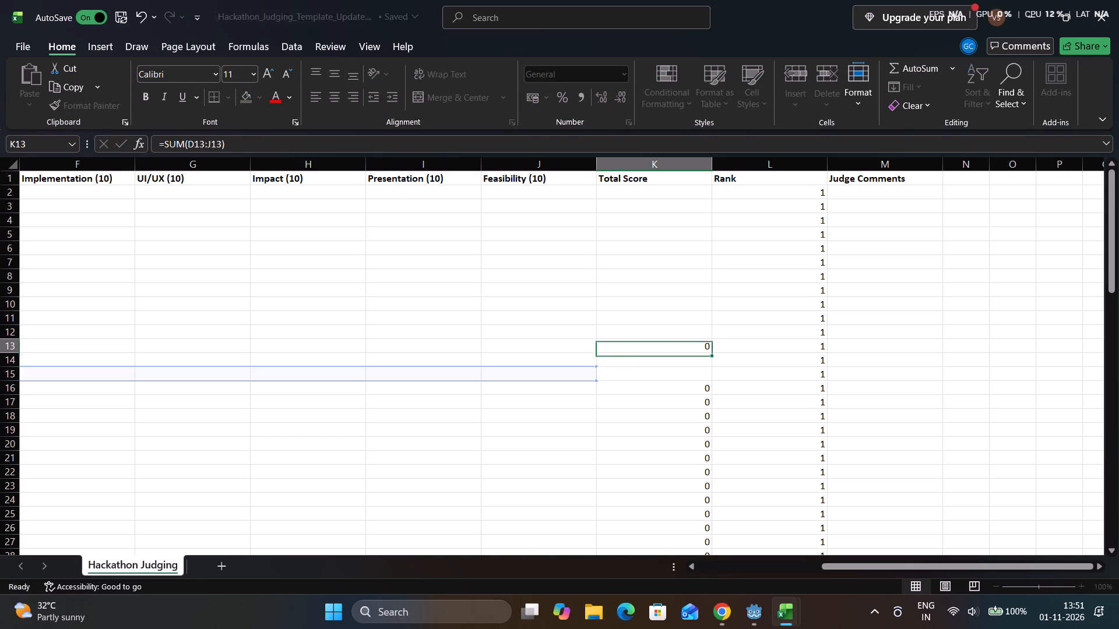
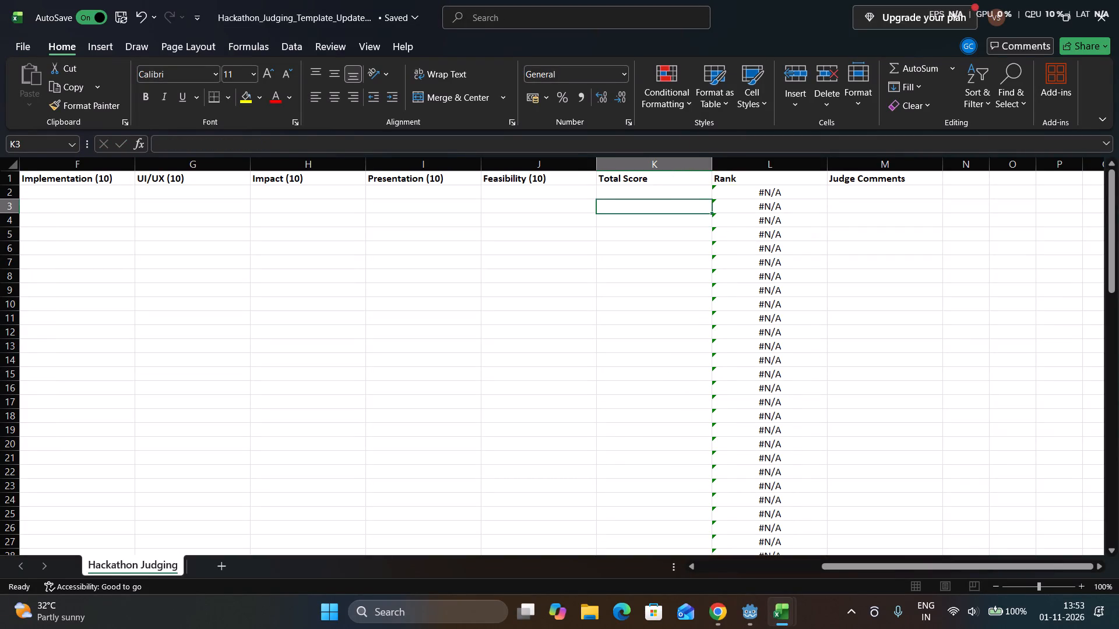
Clear the prefilled RANK formulas from the Rank column in cells L2 to L7.
{"action": "left_click", "coordinate": [768, 185]}
{"action": "key", "text": "BackSpace"}
{"action": "key", "text": "BackSpace"}
{"action": "left_click", "coordinate": [766, 211]}
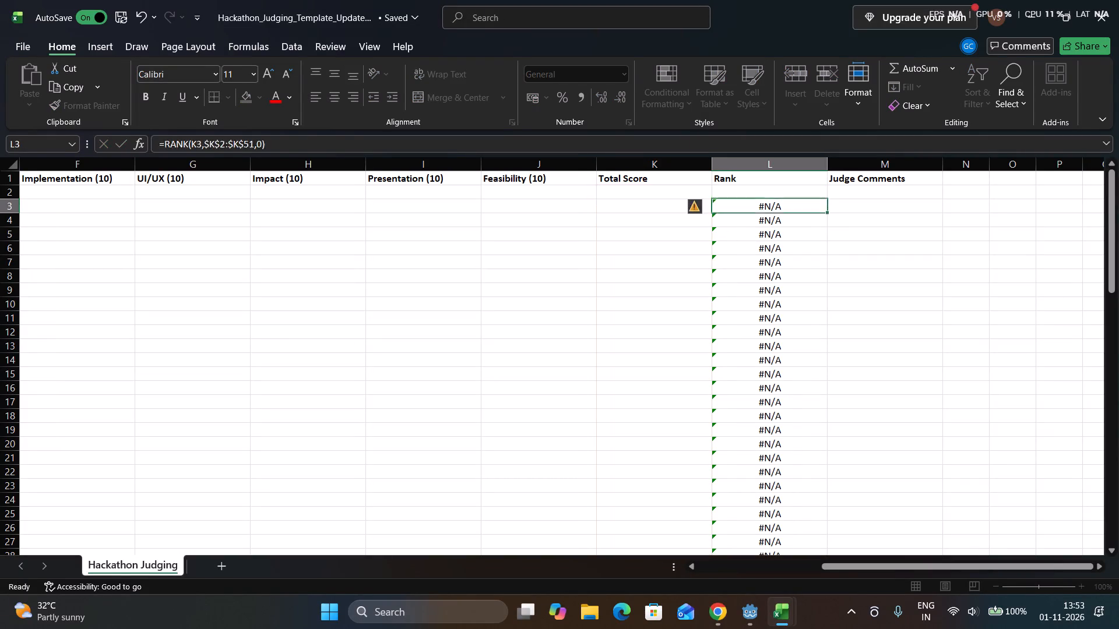
{"action": "key", "text": "BackSpace"}
{"action": "left_click", "coordinate": [772, 220]}
{"action": "key", "text": "BackSpace"}
{"action": "key", "text": "BackSpace"}
{"action": "left_click", "coordinate": [775, 237]}
{"action": "key", "text": "BackSpace"}
{"action": "left_click", "coordinate": [776, 252]}
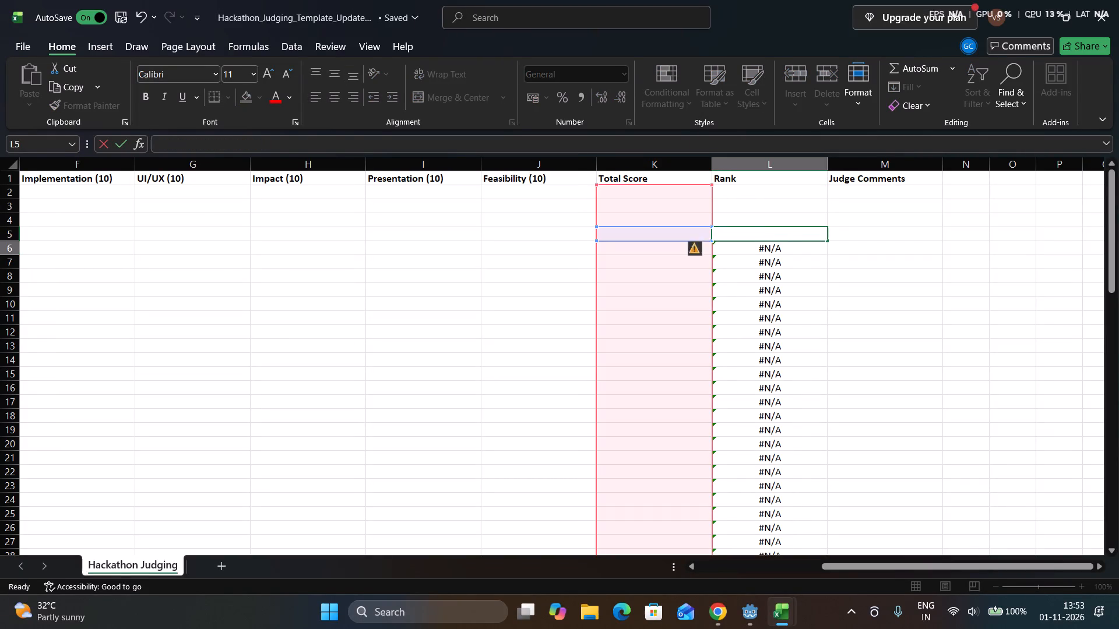
{"action": "key", "text": "BackSpace"}
{"action": "left_click", "coordinate": [777, 259]}
{"action": "key", "text": "BackSpace"}
Clear the prefilled RANK formulas from the Rank column in cells L8 to L14.
{"action": "left_click", "coordinate": [774, 283]}
{"action": "key", "text": "BackSpace"}
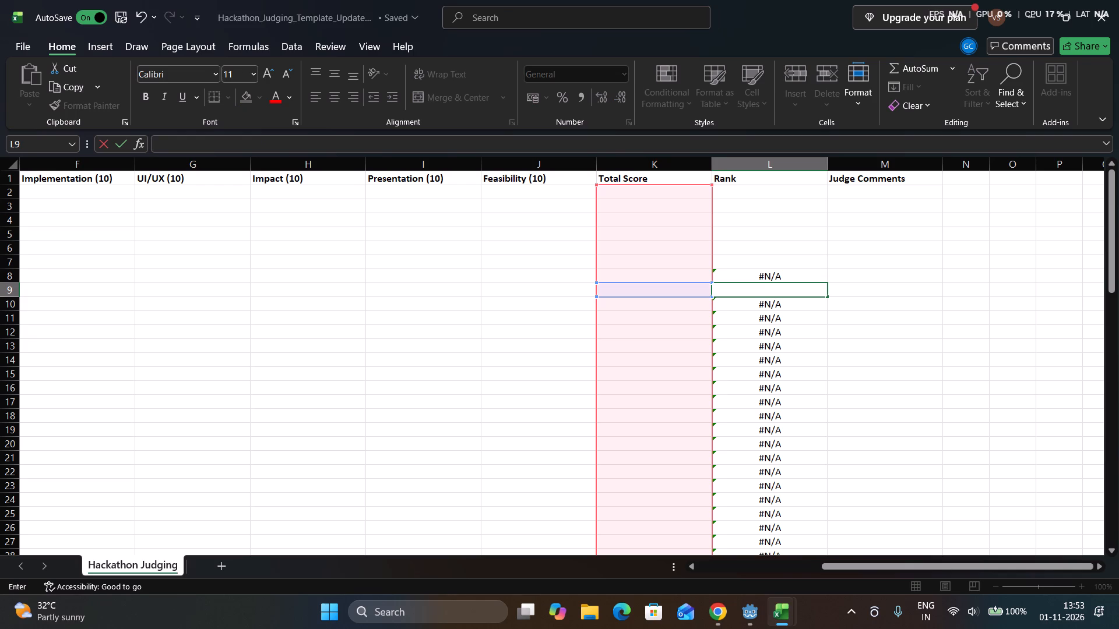
{"action": "left_click", "coordinate": [776, 275]}
{"action": "key", "text": "BackSpace"}
{"action": "left_click", "coordinate": [775, 302]}
{"action": "key", "text": "BackSpace"}
{"action": "left_click", "coordinate": [776, 320]}
{"action": "key", "text": "BackSpace"}
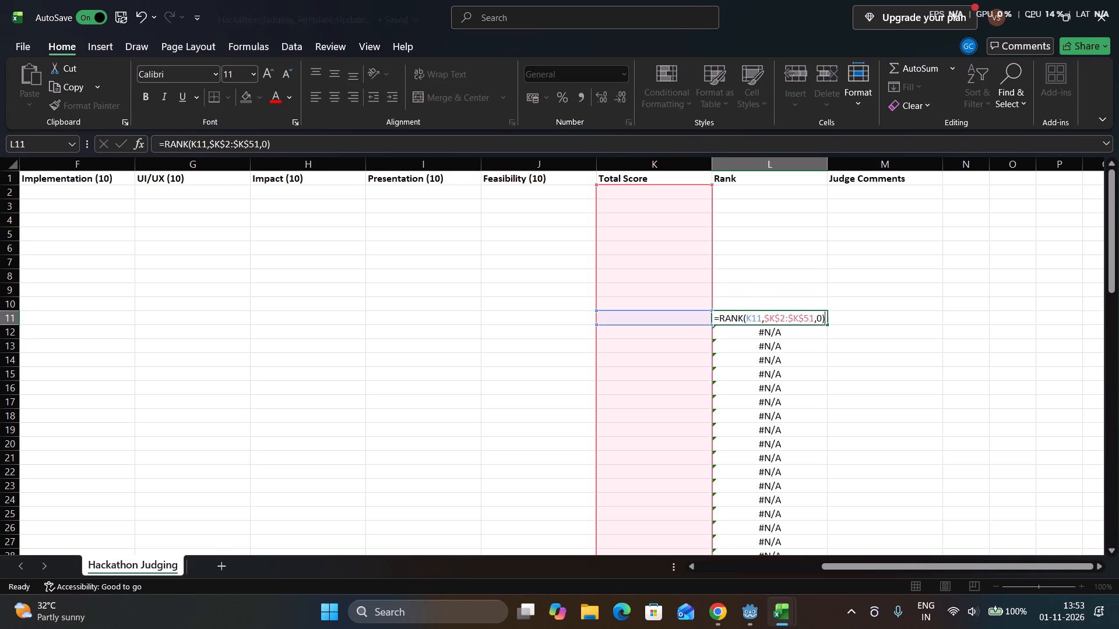
{"action": "left_click", "coordinate": [774, 333]}
{"action": "key", "text": "BackSpace"}
{"action": "left_click", "coordinate": [775, 345]}
{"action": "key", "text": "BackSpace"}
{"action": "left_click", "coordinate": [775, 363]}
{"action": "key", "text": "BackSpace"}
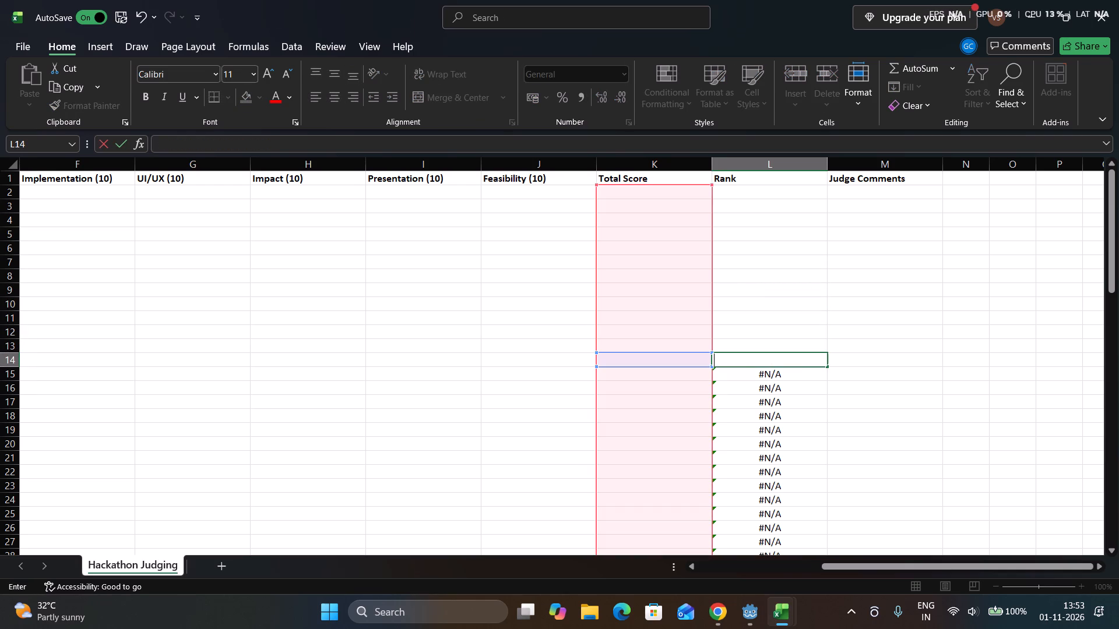
Clear the RANK formulas from Rank cells L15 to L17 and move on to cell L18.
{"action": "left_click", "coordinate": [778, 378]}
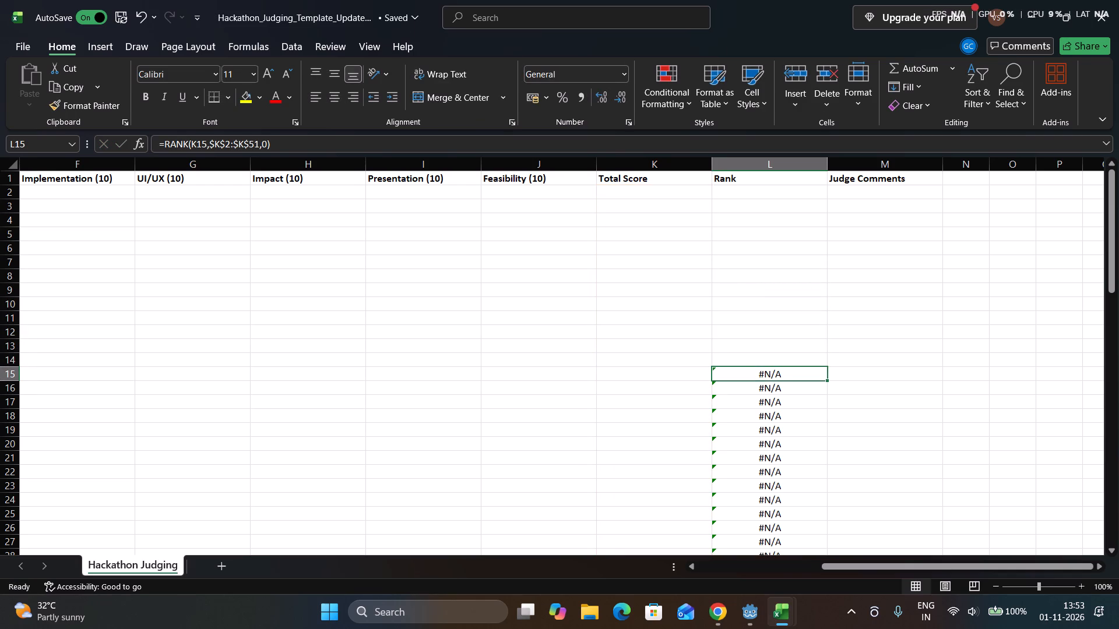
{"action": "key", "text": "BackSpace"}
{"action": "left_click", "coordinate": [777, 393]}
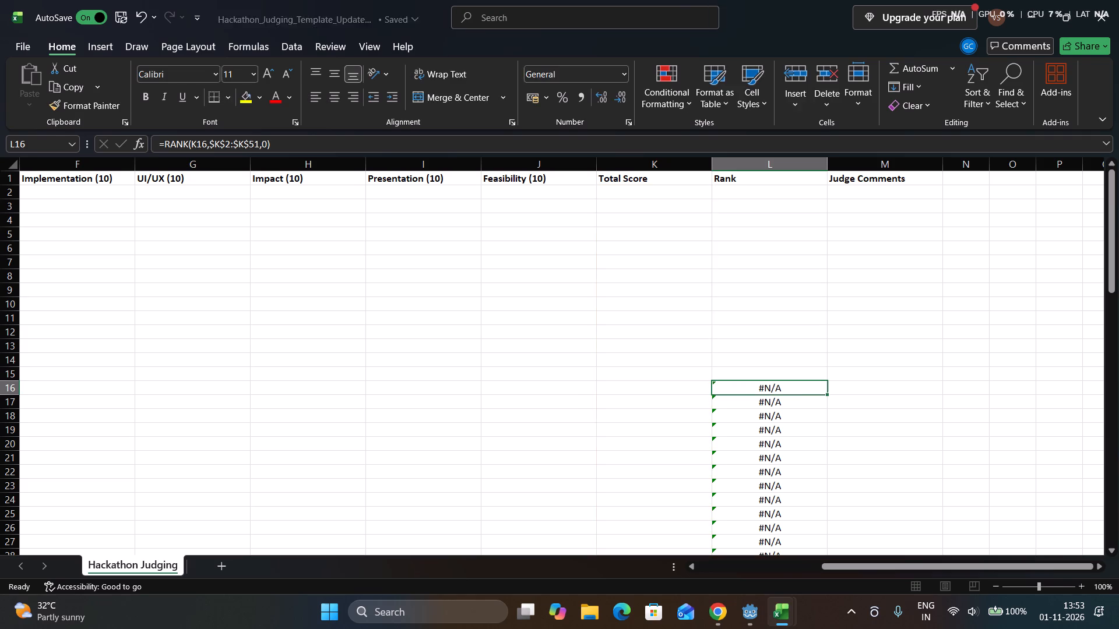
{"action": "key", "text": "BackSpace"}
{"action": "left_click", "coordinate": [777, 399]}
{"action": "key", "text": "BackSpace"}
{"action": "left_click", "coordinate": [783, 418]}
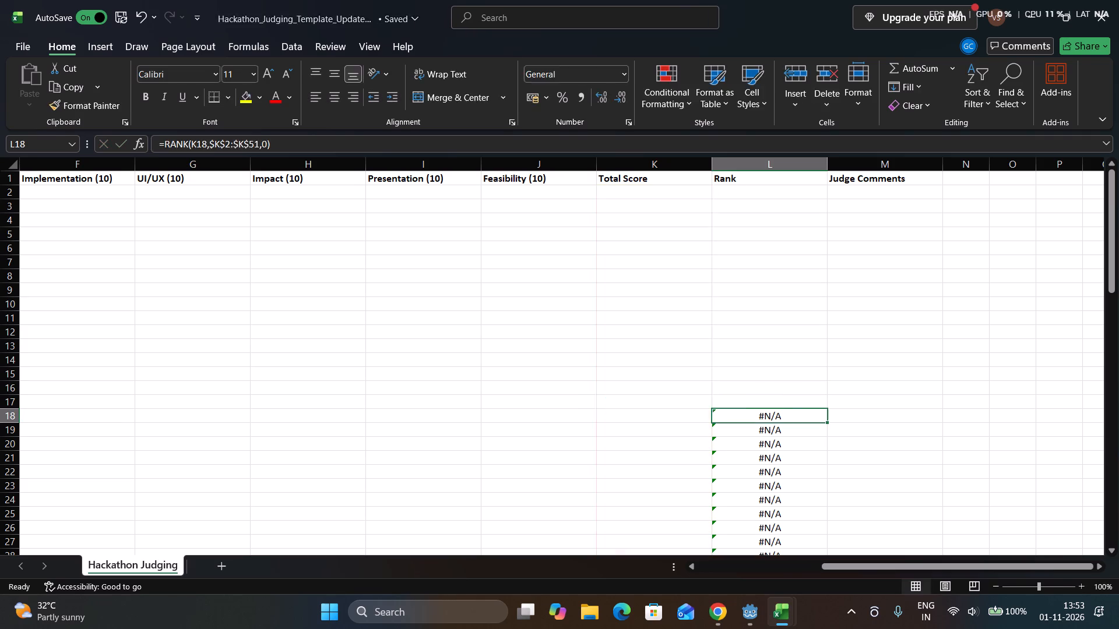
Clear the Rank formulas in cells L18 to L24.
{"action": "key", "text": "BackSpace"}
{"action": "left_click", "coordinate": [784, 432]}
{"action": "scroll", "coordinate": [784, 432], "scroll_direction": "down", "scroll_amount": 2}
{"action": "key", "text": "BackSpace"}
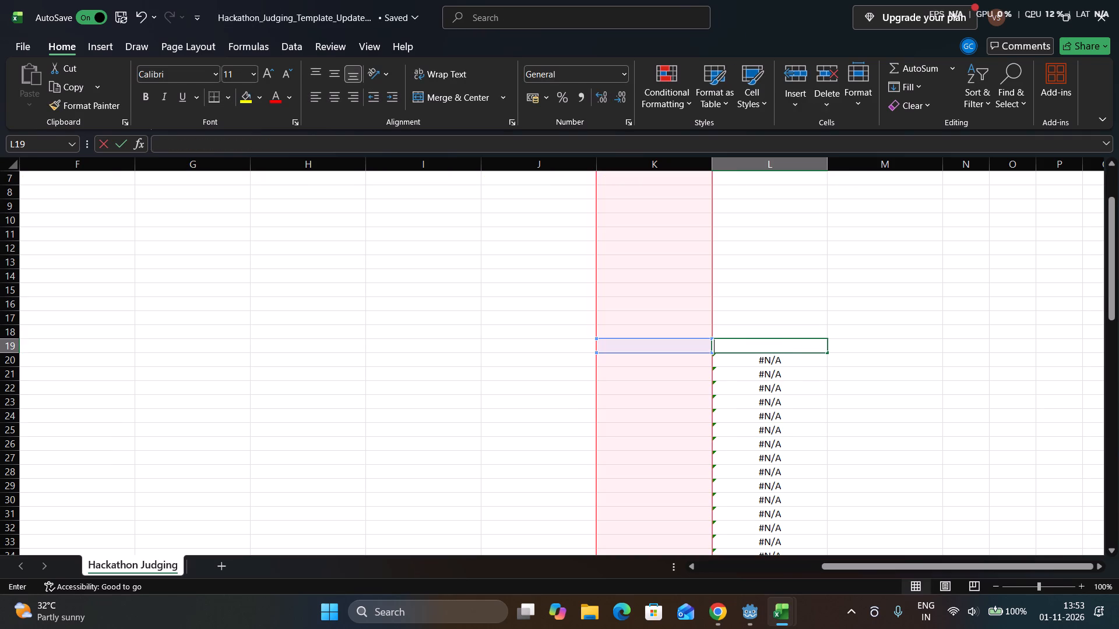
{"action": "left_click", "coordinate": [779, 356]}
{"action": "key", "text": "BackSpace"}
{"action": "left_click", "coordinate": [779, 381]}
{"action": "key", "text": "BackSpace"}
{"action": "left_click", "coordinate": [780, 376]}
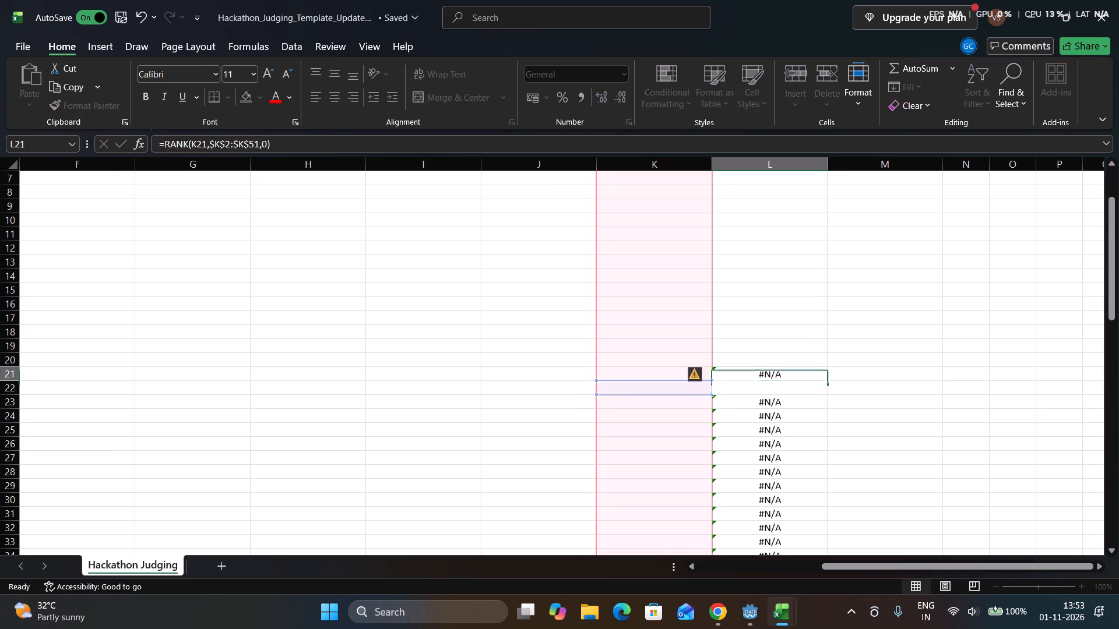
{"action": "key", "text": "BackSpace"}
{"action": "left_click", "coordinate": [777, 405]}
{"action": "key", "text": "BackSpace"}
{"action": "left_click", "coordinate": [778, 413]}
{"action": "key", "text": "BackSpace"}
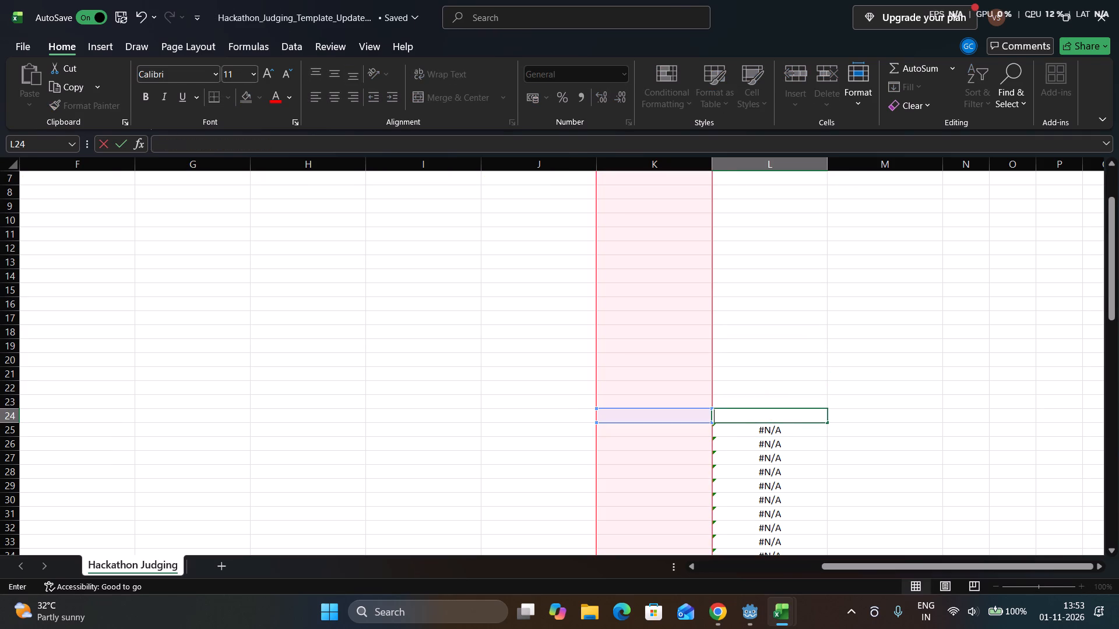
Clear the Rank formulas in cells L25 to L30.
{"action": "scroll", "coordinate": [778, 423], "scroll_direction": "down", "scroll_amount": 1}
{"action": "left_click", "coordinate": [778, 394]}
{"action": "key", "text": "BackSpace"}
{"action": "left_click", "coordinate": [776, 399]}
{"action": "key", "text": "BackSpace"}
{"action": "left_click", "coordinate": [777, 414]}
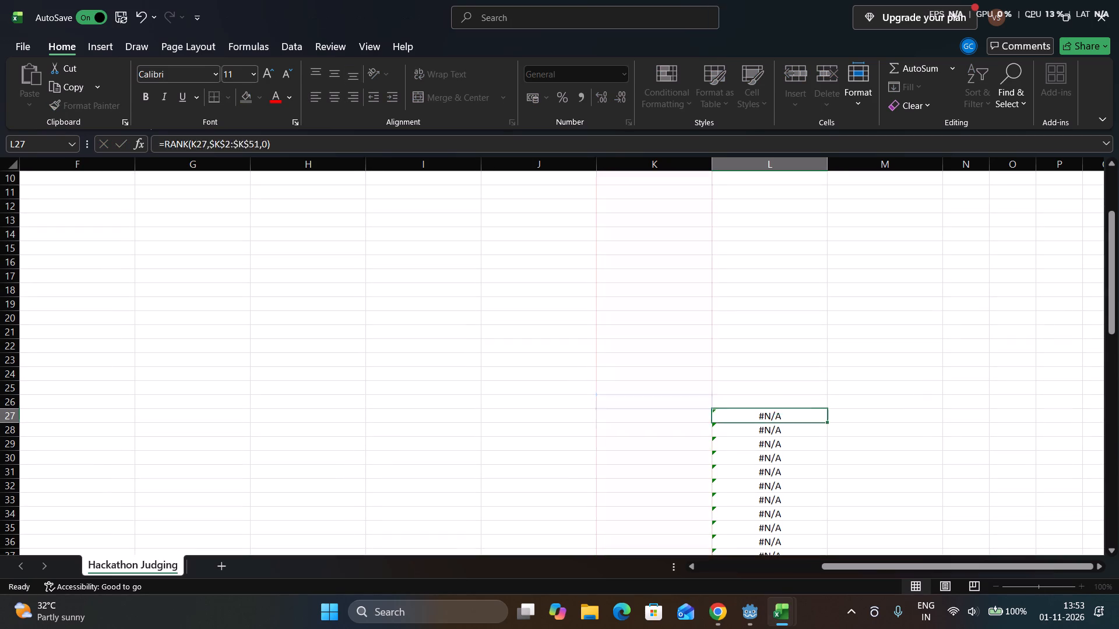
{"action": "key", "text": "BackSpace"}
{"action": "left_click", "coordinate": [779, 430]}
{"action": "key", "text": "BackSpace"}
{"action": "left_click", "coordinate": [781, 445]}
{"action": "key", "text": "BackSpace"}
{"action": "key", "text": "BackSpace"}
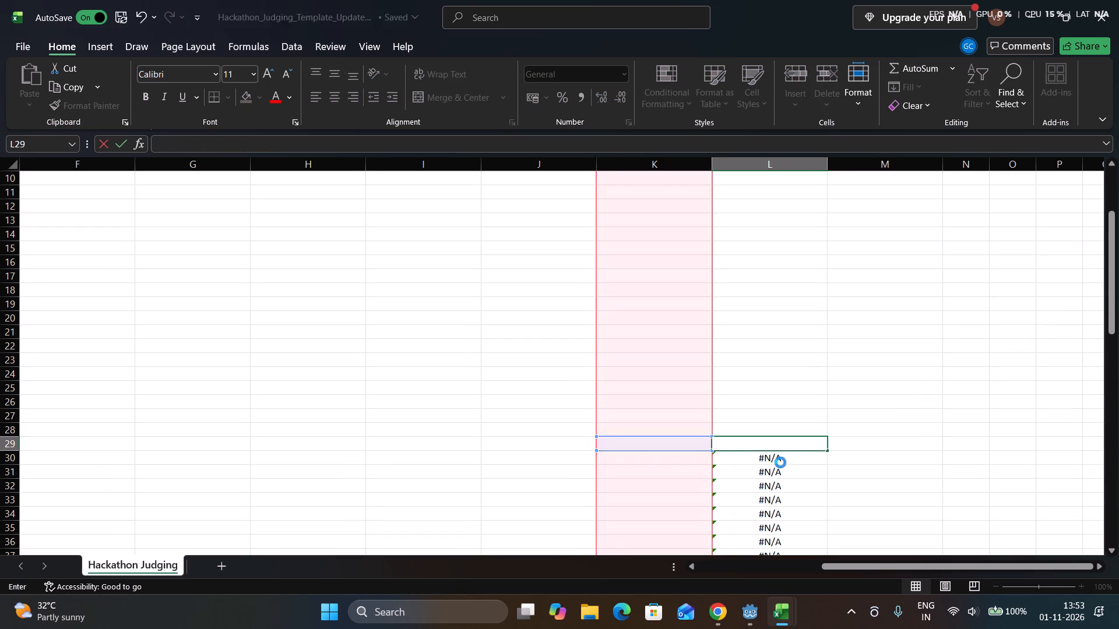
{"action": "left_click", "coordinate": [780, 462]}
{"action": "key", "text": "BackSpace"}
Clear the Rank formulas in cells L31 to L36.
{"action": "scroll", "coordinate": [780, 462], "scroll_direction": "down", "scroll_amount": 2}
{"action": "left_click", "coordinate": [780, 390]}
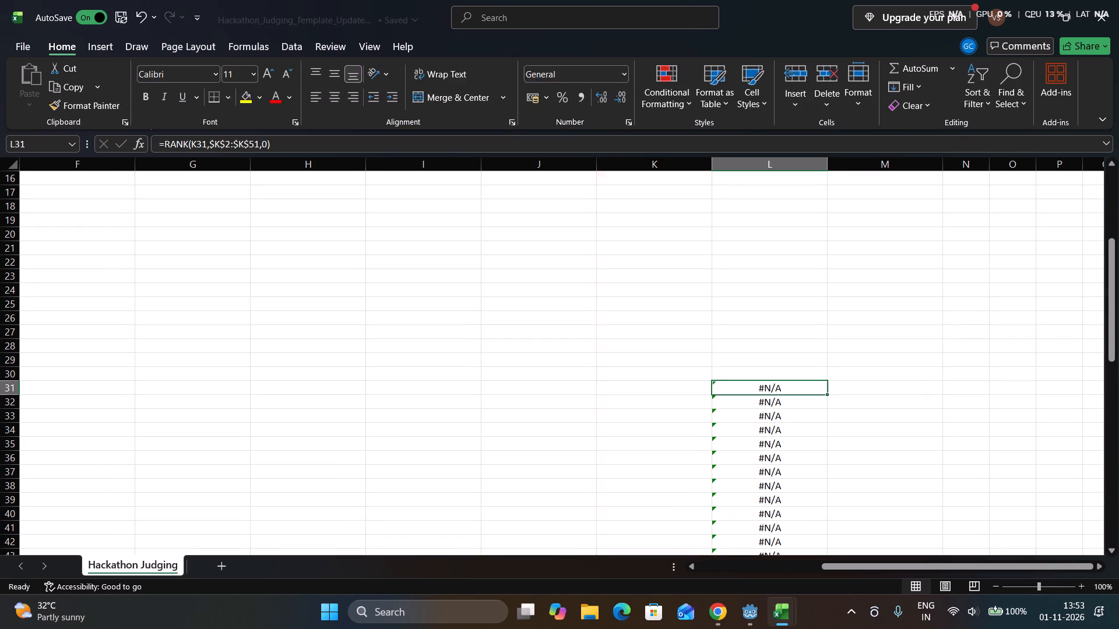
{"action": "key", "text": "BackSpace"}
{"action": "left_click", "coordinate": [779, 405]}
{"action": "key", "text": "BackSpace"}
{"action": "left_click", "coordinate": [780, 419]}
{"action": "key", "text": "BackSpace"}
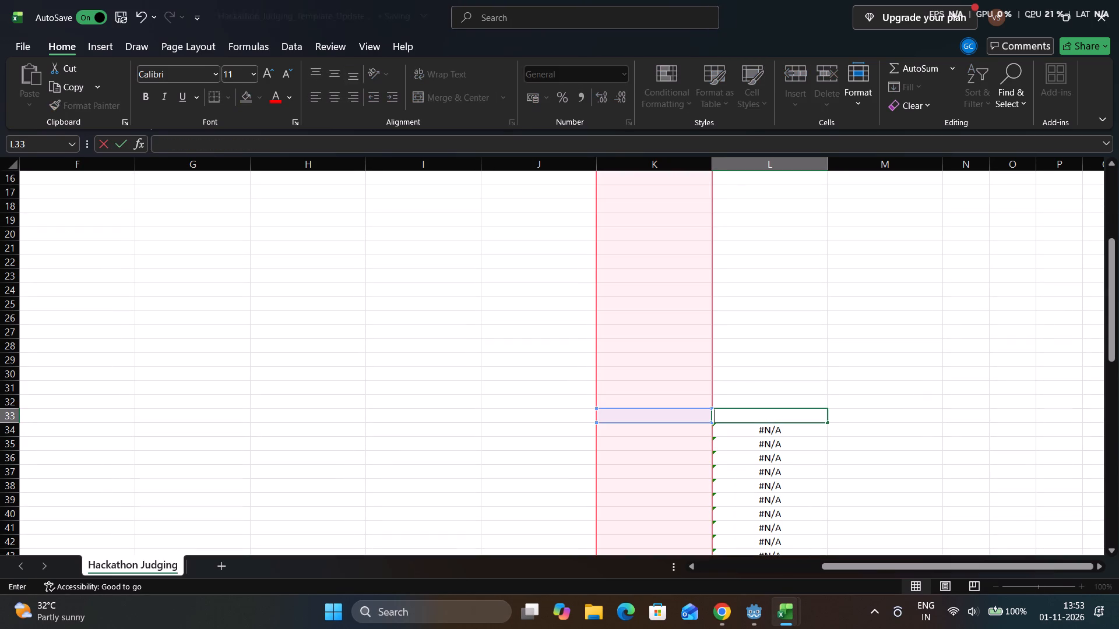
{"action": "left_click", "coordinate": [777, 433]}
{"action": "key", "text": "BackSpace"}
{"action": "left_click", "coordinate": [776, 443]}
{"action": "key", "text": "BackSpace"}
{"action": "left_click", "coordinate": [778, 462]}
{"action": "key", "text": "BackSpace"}
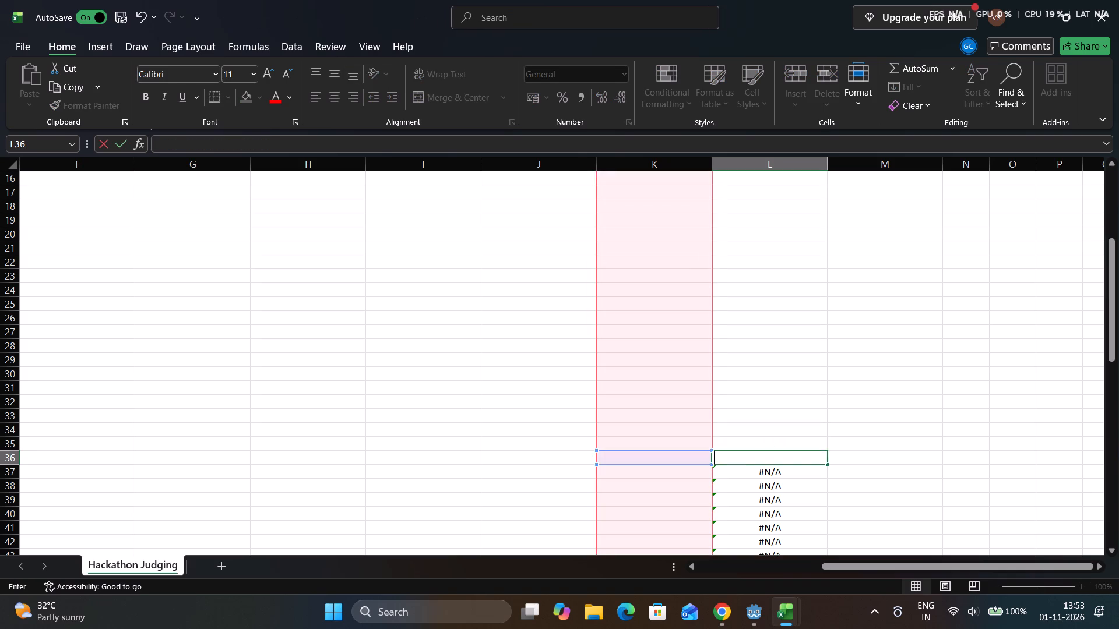
Clear the Rank formulas in cells L37 to L42.
{"action": "left_click", "coordinate": [778, 470]}
{"action": "key", "text": "BackSpace"}
{"action": "scroll", "coordinate": [778, 470], "scroll_direction": "down", "scroll_amount": 3}
{"action": "left_click", "coordinate": [778, 355]}
{"action": "key", "text": "BackSpace"}
{"action": "left_click", "coordinate": [777, 376]}
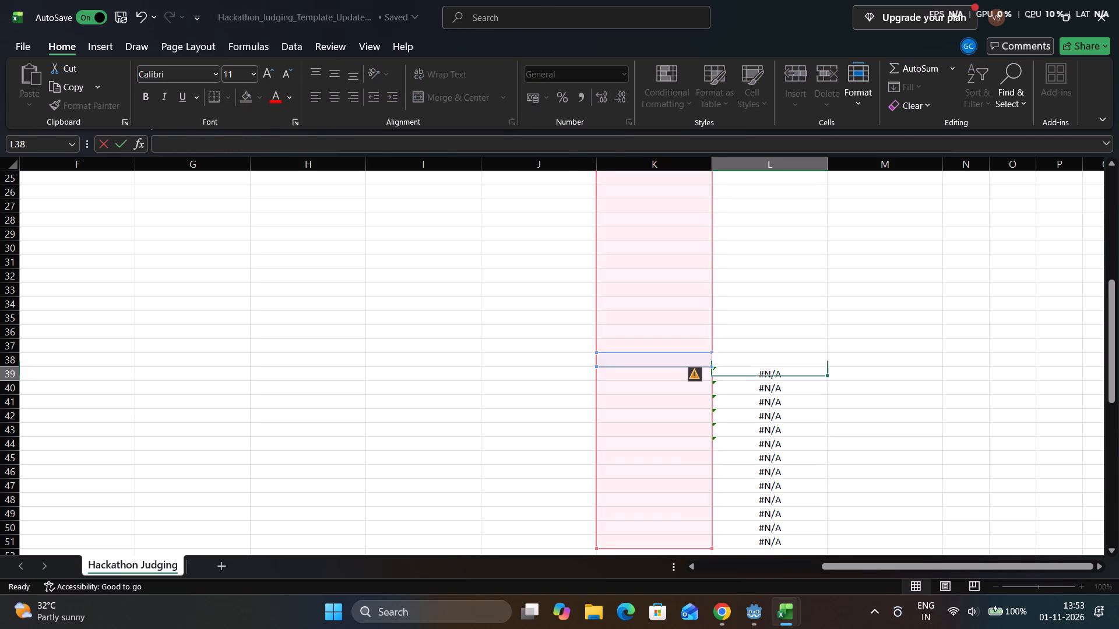
{"action": "key", "text": "BackSpace"}
{"action": "key", "text": "BackSpace"}
{"action": "left_click", "coordinate": [775, 393]}
{"action": "key", "text": "BackSpace"}
{"action": "left_click", "coordinate": [775, 401]}
{"action": "key", "text": "BackSpace"}
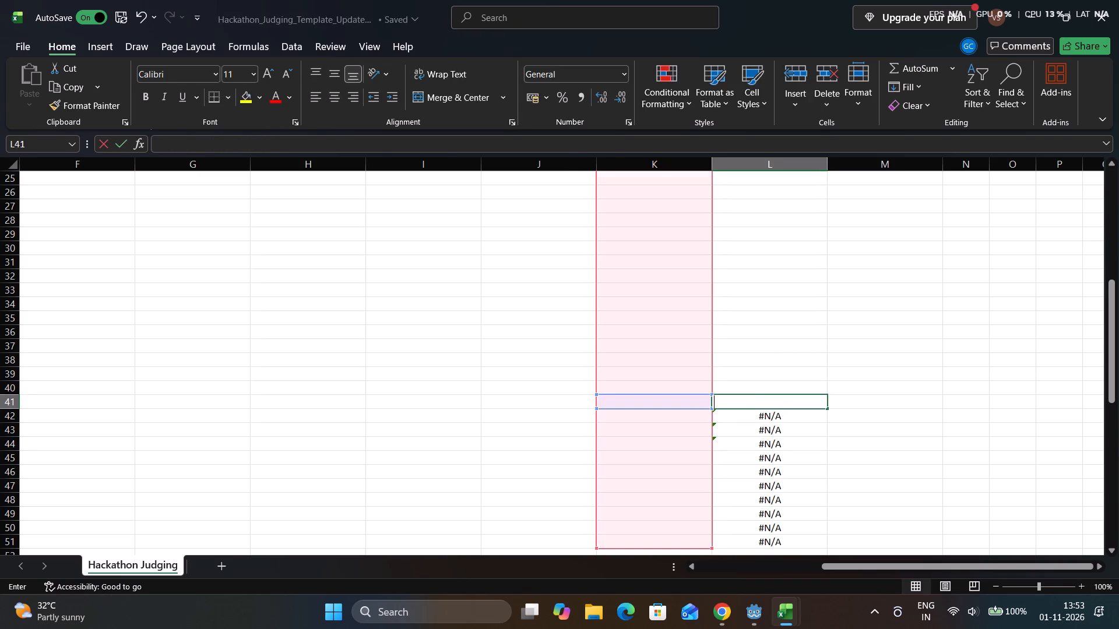
{"action": "left_click", "coordinate": [776, 415]}
{"action": "key", "text": "BackSpace"}
Clear the Rank formulas in cells L43 to L48.
{"action": "left_click", "coordinate": [776, 425]}
{"action": "key", "text": "BackSpace"}
{"action": "left_click", "coordinate": [777, 444]}
{"action": "key", "text": "BackSpace"}
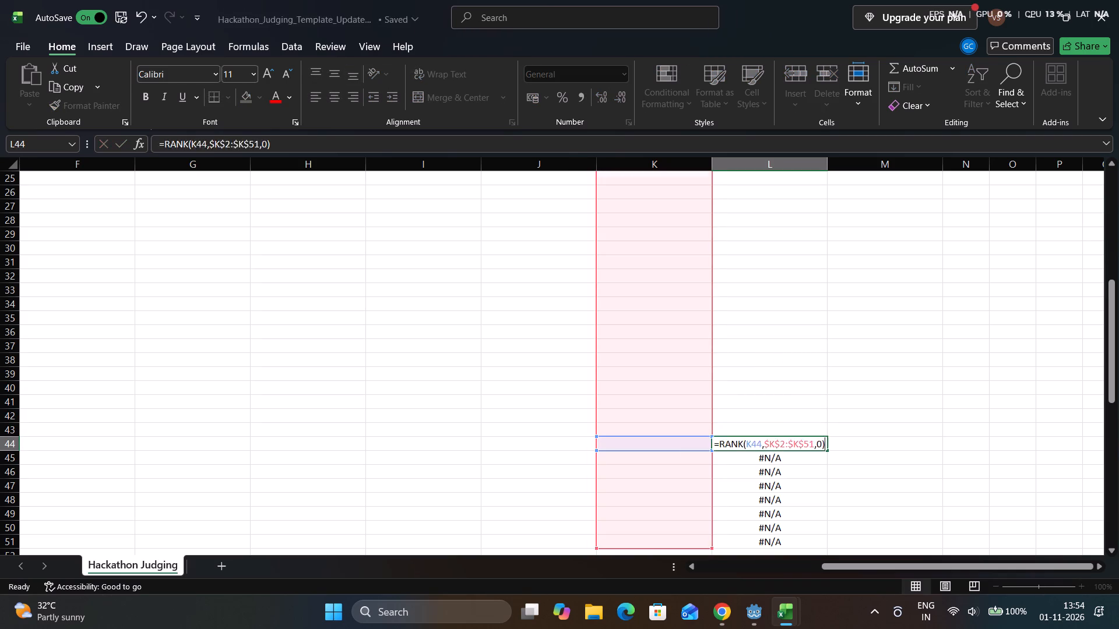
{"action": "left_click", "coordinate": [777, 458]}
{"action": "key", "text": "BackSpace"}
{"action": "left_click", "coordinate": [777, 472]}
{"action": "key", "text": "BackSpace"}
{"action": "left_click", "coordinate": [775, 490]}
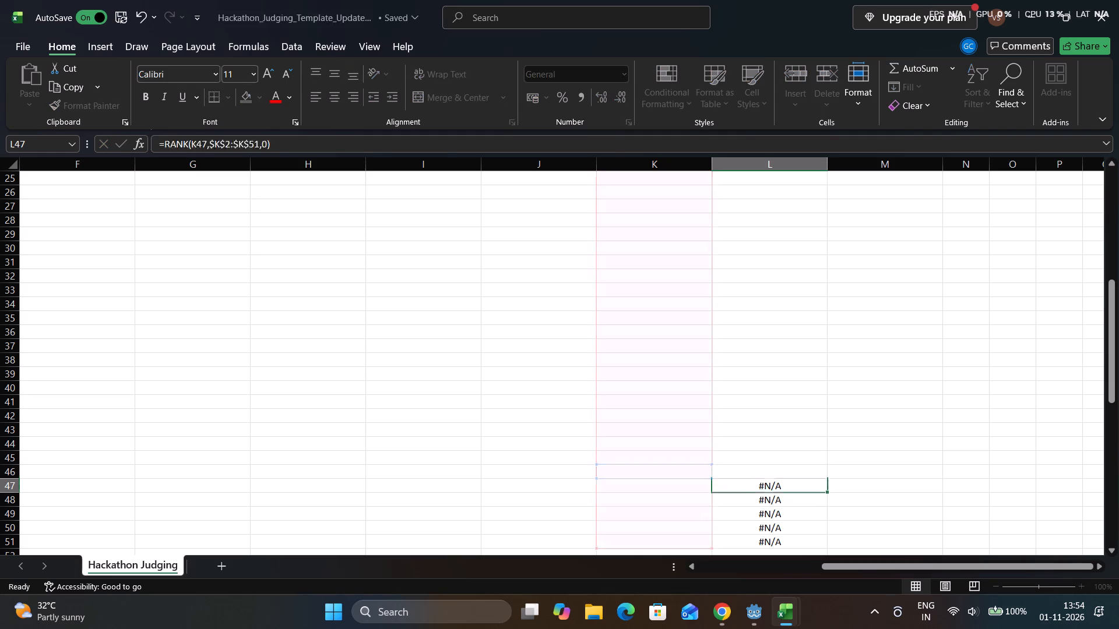
{"action": "key", "text": "BackSpace"}
{"action": "left_click", "coordinate": [776, 501]}
{"action": "key", "text": "BackSpace"}
Clear the last Rank formulas in cells L49 to L51 and leave cell editing.
{"action": "left_click", "coordinate": [777, 514]}
{"action": "key", "text": "BackSpace"}
{"action": "left_click", "coordinate": [774, 526]}
{"action": "key", "text": "BackSpace"}
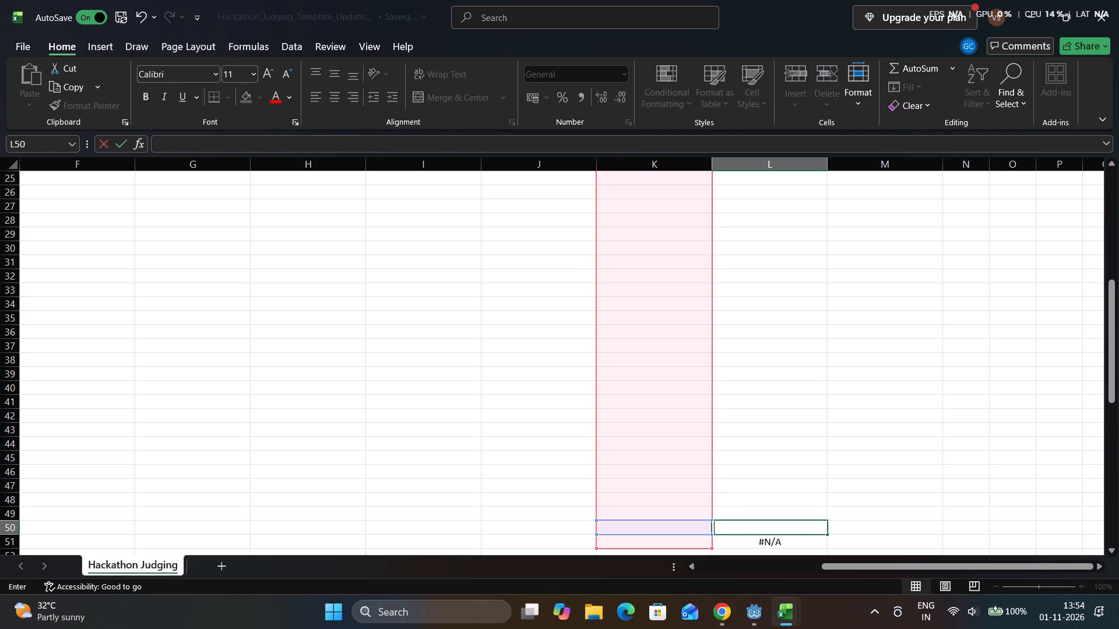
{"action": "scroll", "coordinate": [775, 526], "scroll_direction": "down", "scroll_amount": 3}
{"action": "left_click", "coordinate": [774, 423]}
{"action": "key", "text": "BackSpace"}
{"action": "left_click", "coordinate": [774, 414]}
{"action": "key", "text": "BackSpace"}
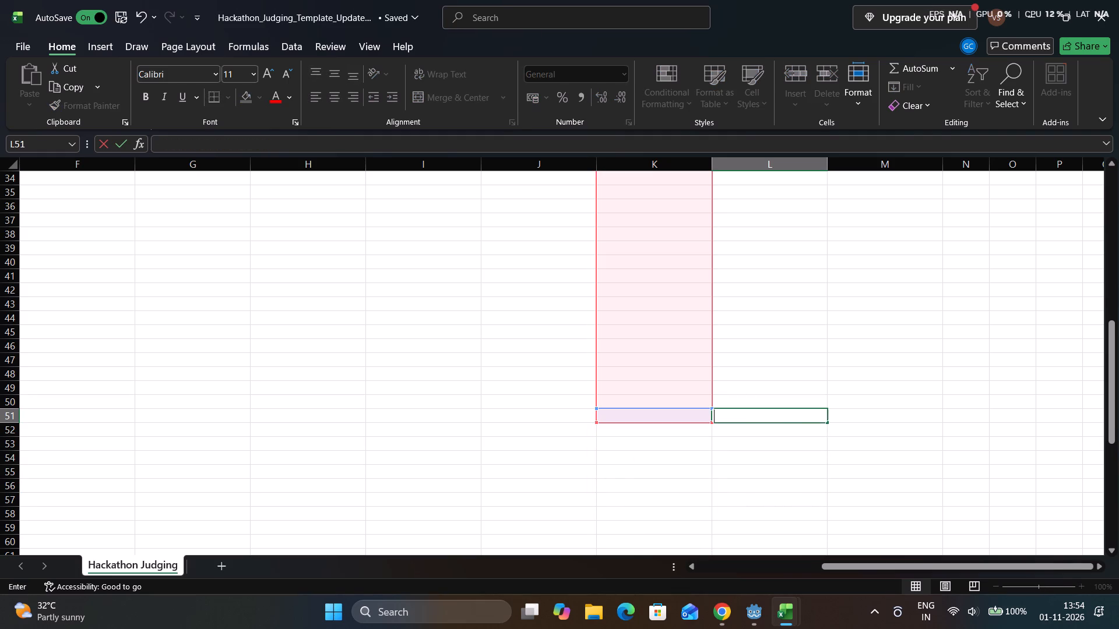
{"action": "scroll", "coordinate": [730, 381], "scroll_direction": "up", "scroll_amount": 20}
{"action": "scroll", "coordinate": [730, 381], "scroll_direction": "up", "scroll_amount": 1}
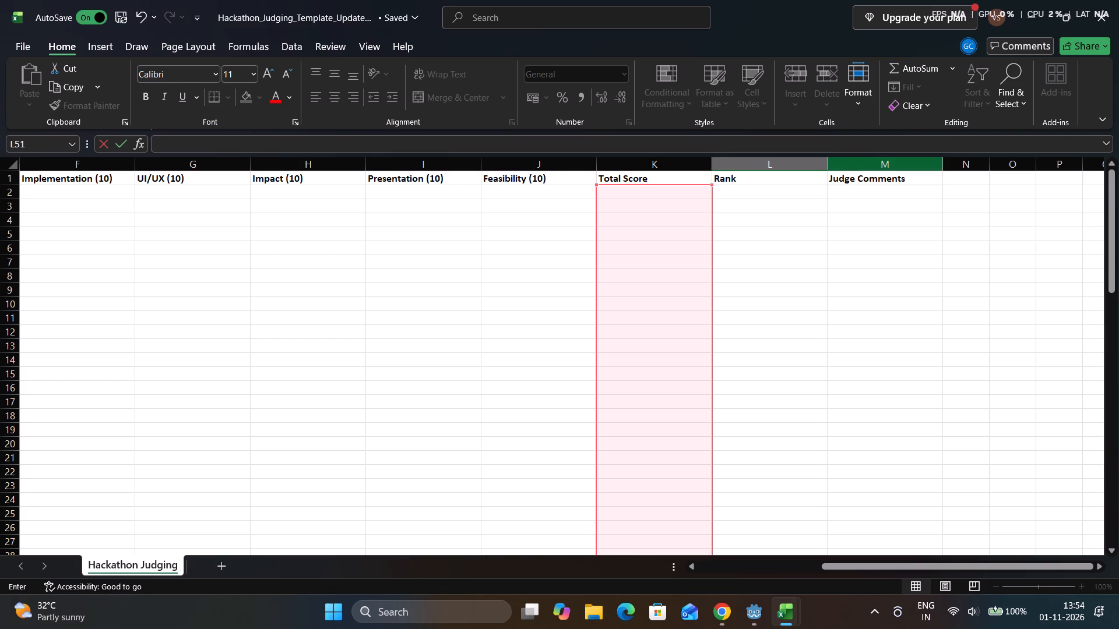
{"action": "left_click", "coordinate": [721, 541]}
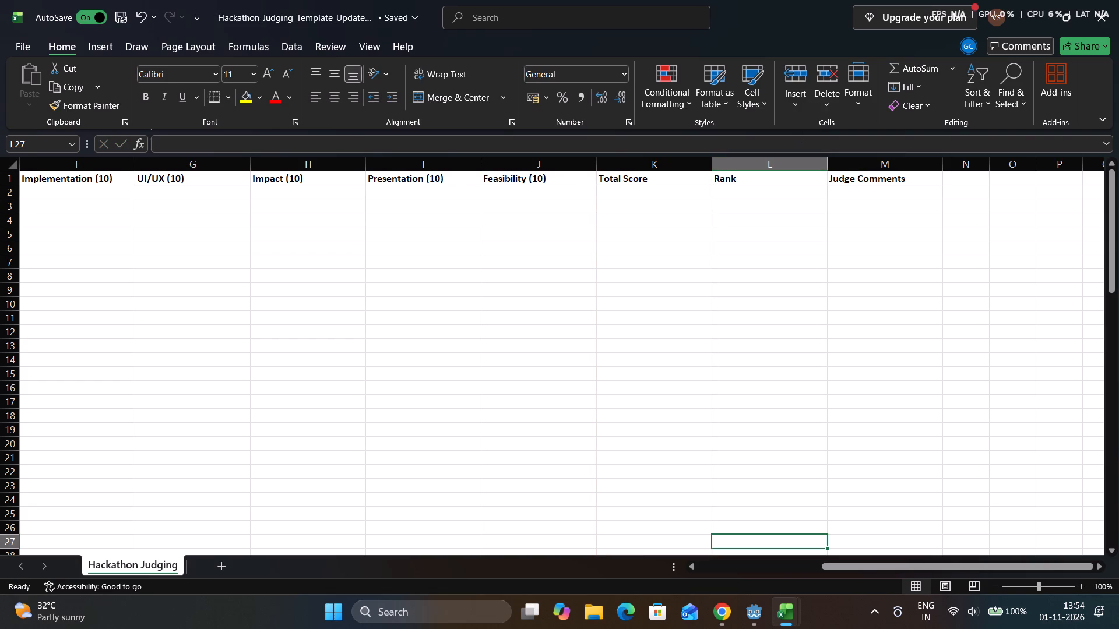
Narrow the Rank, Total Score, Feasibility (10) and Presentation (10) columns to fit their headers.
{"action": "left_click_drag", "start_coordinate": [828, 164], "coordinate": [766, 178]}
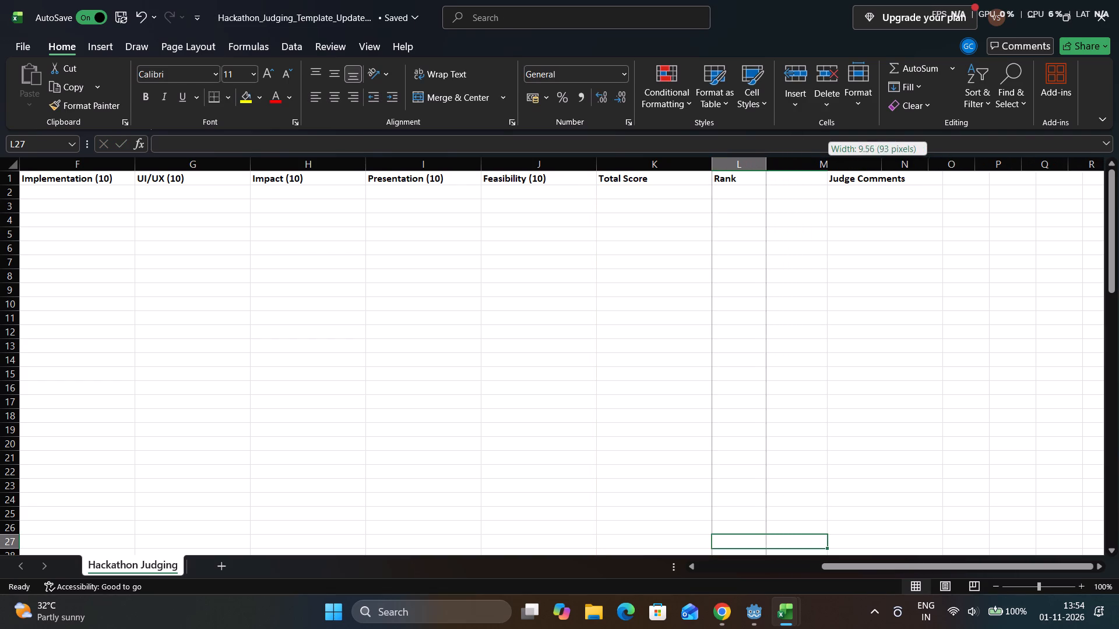
{"action": "left_click_drag", "start_coordinate": [766, 178], "coordinate": [754, 181]}
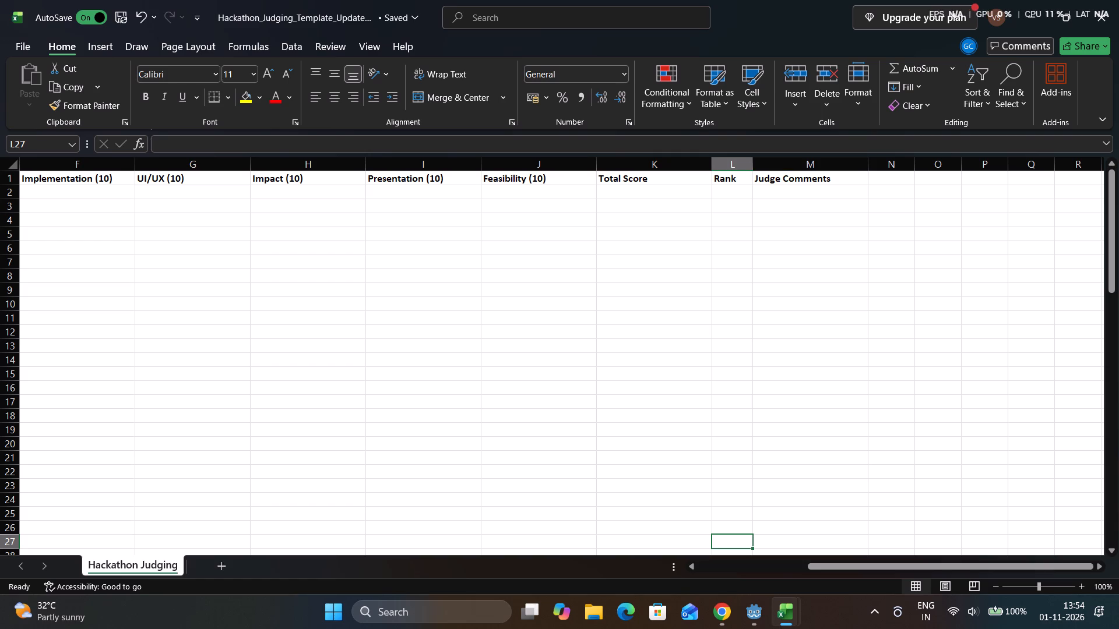
{"action": "left_click_drag", "start_coordinate": [713, 167], "coordinate": [653, 178]}
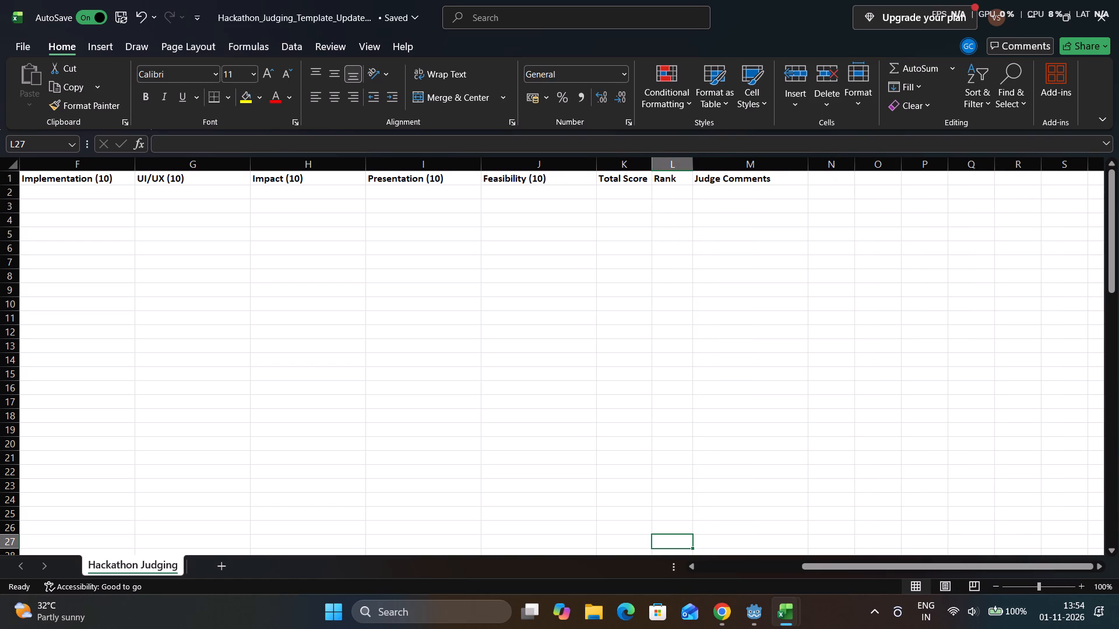
{"action": "left_click_drag", "start_coordinate": [596, 164], "coordinate": [549, 174]}
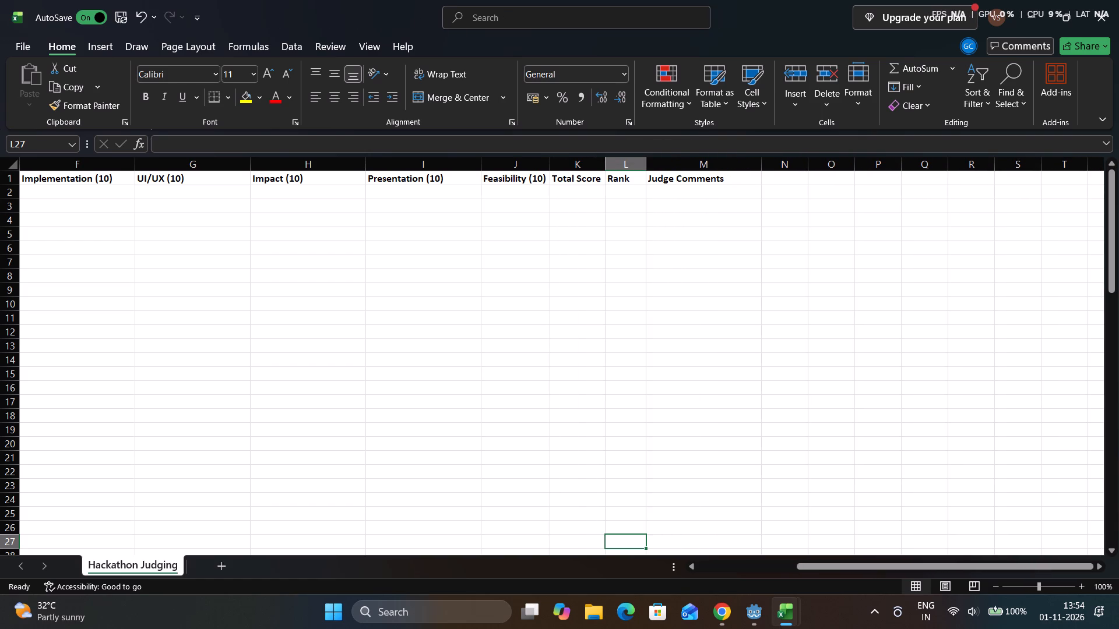
{"action": "left_click_drag", "start_coordinate": [481, 166], "coordinate": [445, 174]}
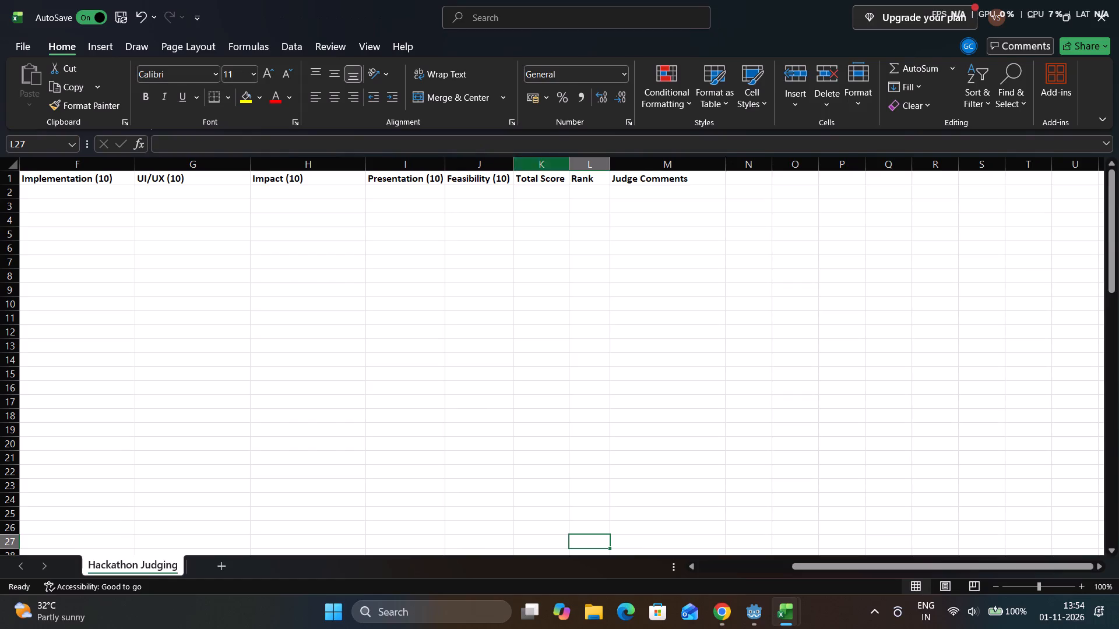
Narrow the Impact (10), UI/UX (10), Implementation (10) and Innovation (10) columns to fit their headers.
{"action": "left_click_drag", "start_coordinate": [824, 564], "coordinate": [744, 565]}
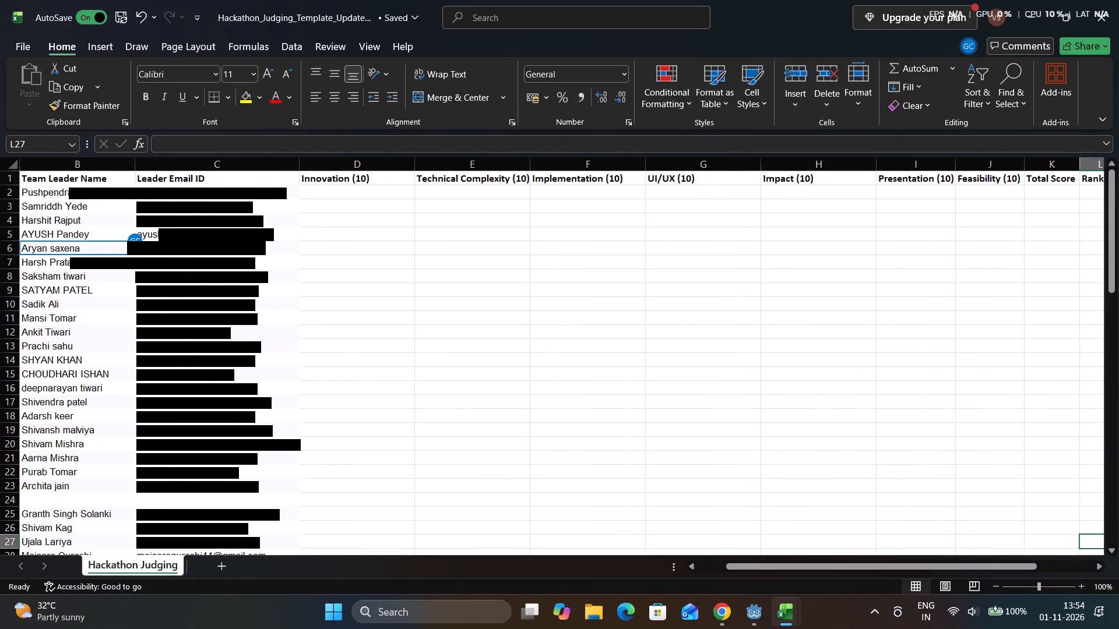
{"action": "left_click_drag", "start_coordinate": [879, 168], "coordinate": [819, 182]}
{"action": "left_click_drag", "start_coordinate": [762, 165], "coordinate": [694, 183]}
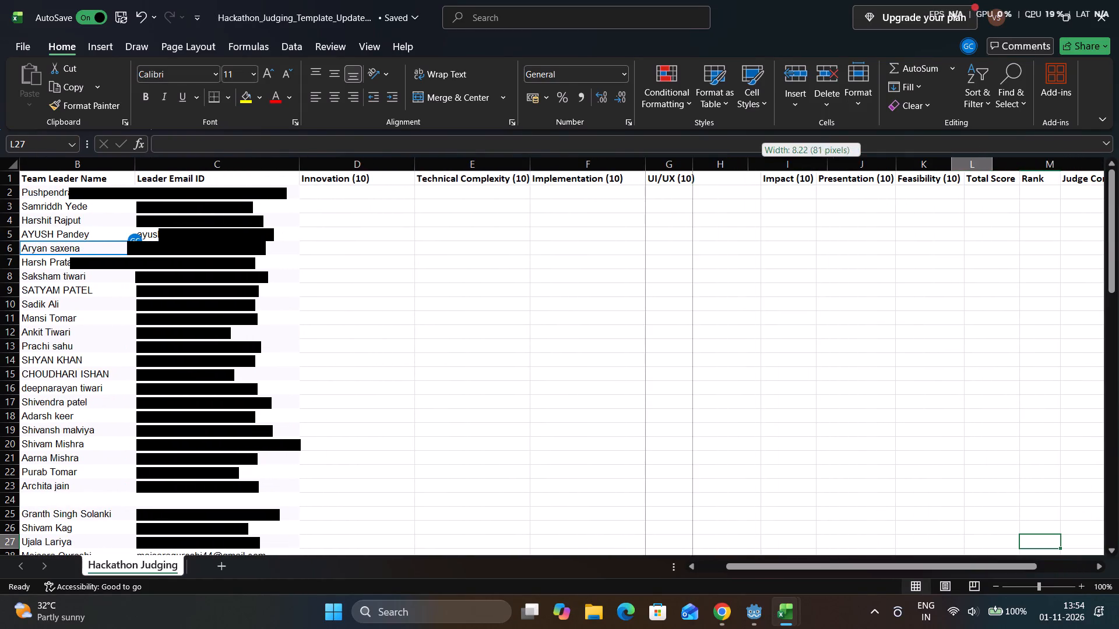
{"action": "left_click_drag", "start_coordinate": [694, 183], "coordinate": [698, 182]}
{"action": "left_click_drag", "start_coordinate": [647, 163], "coordinate": [626, 168]}
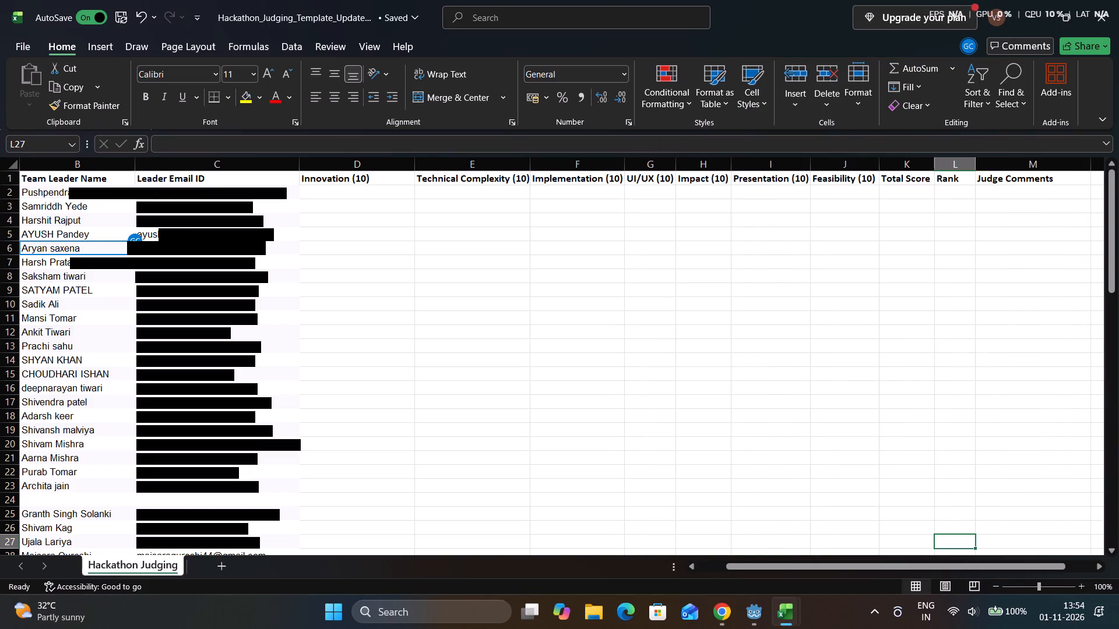
{"action": "left_click_drag", "start_coordinate": [414, 162], "coordinate": [373, 169]}
{"action": "left_click_drag", "start_coordinate": [851, 565], "coordinate": [610, 552]}
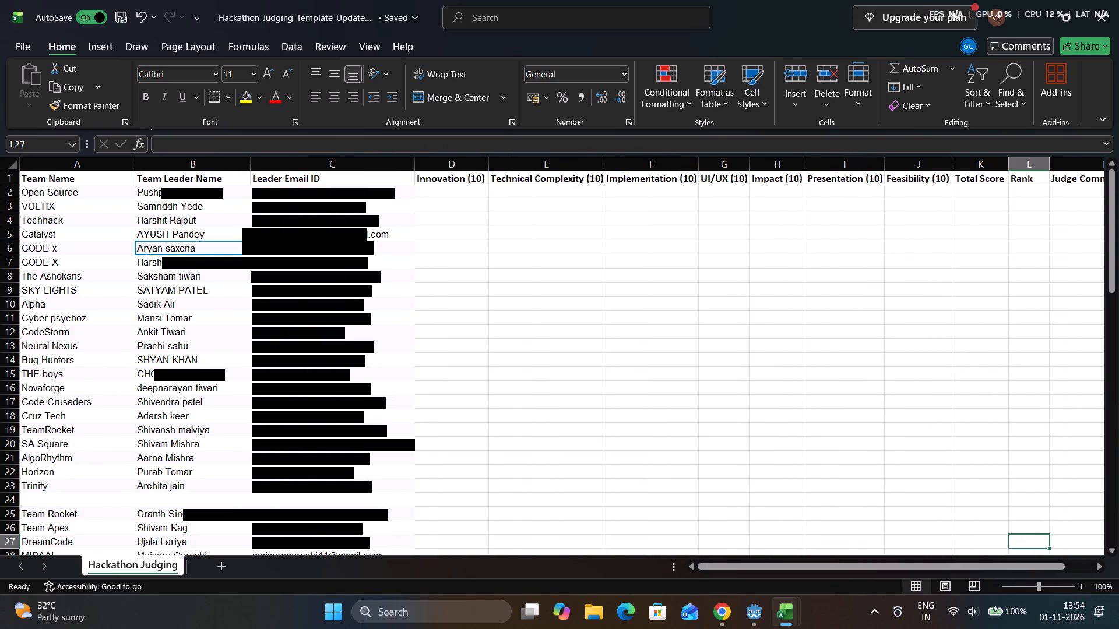
{"action": "scroll", "coordinate": [108, 372], "scroll_direction": "up", "scroll_amount": 8}
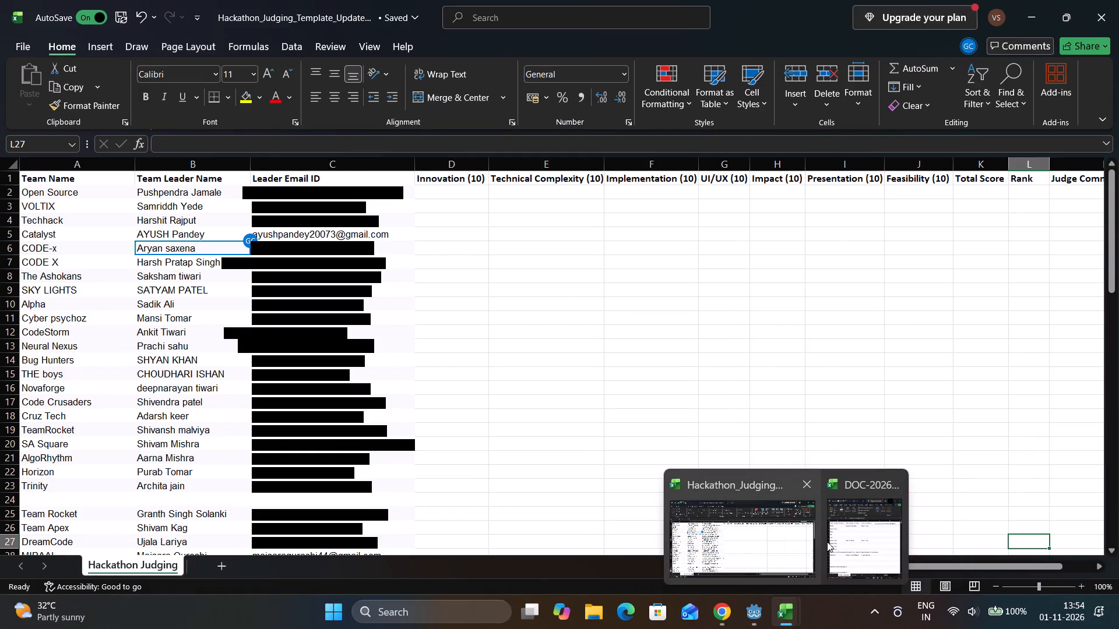
Switch to the DOC-20261101-WA0002 workbook and examine the leader and team columns of its form responses.
{"action": "left_click", "coordinate": [847, 535]}
{"action": "left_click_drag", "start_coordinate": [434, 567], "coordinate": [261, 559]}
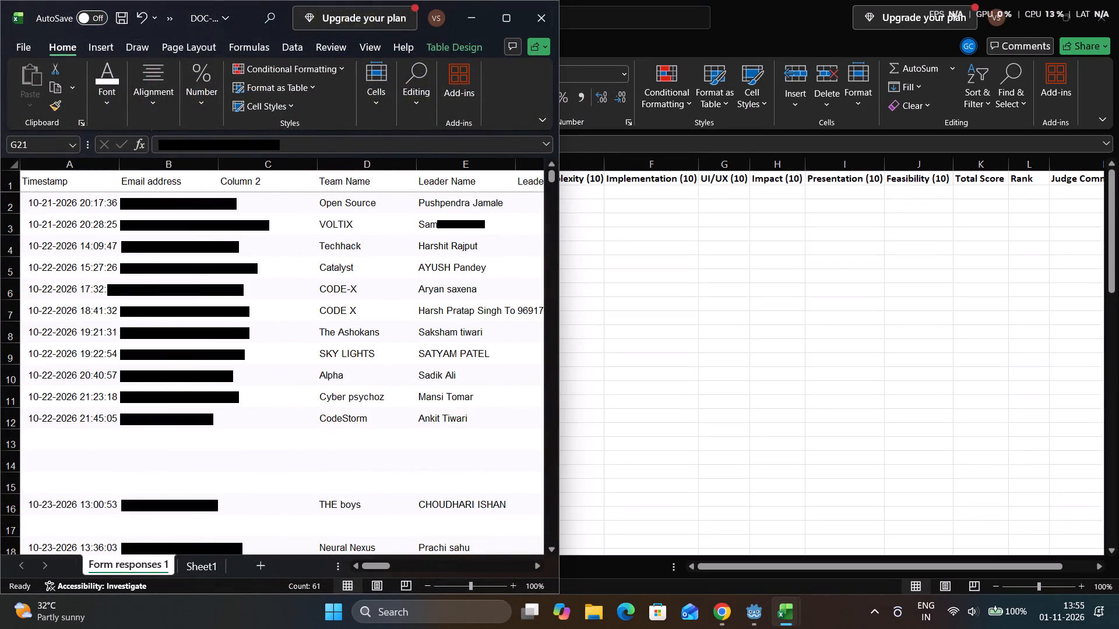
{"action": "scroll", "coordinate": [206, 437], "scroll_direction": "up", "scroll_amount": 12}
{"action": "scroll", "coordinate": [286, 374], "scroll_direction": "down", "scroll_amount": 5}
{"action": "scroll", "coordinate": [286, 374], "scroll_direction": "up", "scroll_amount": 7}
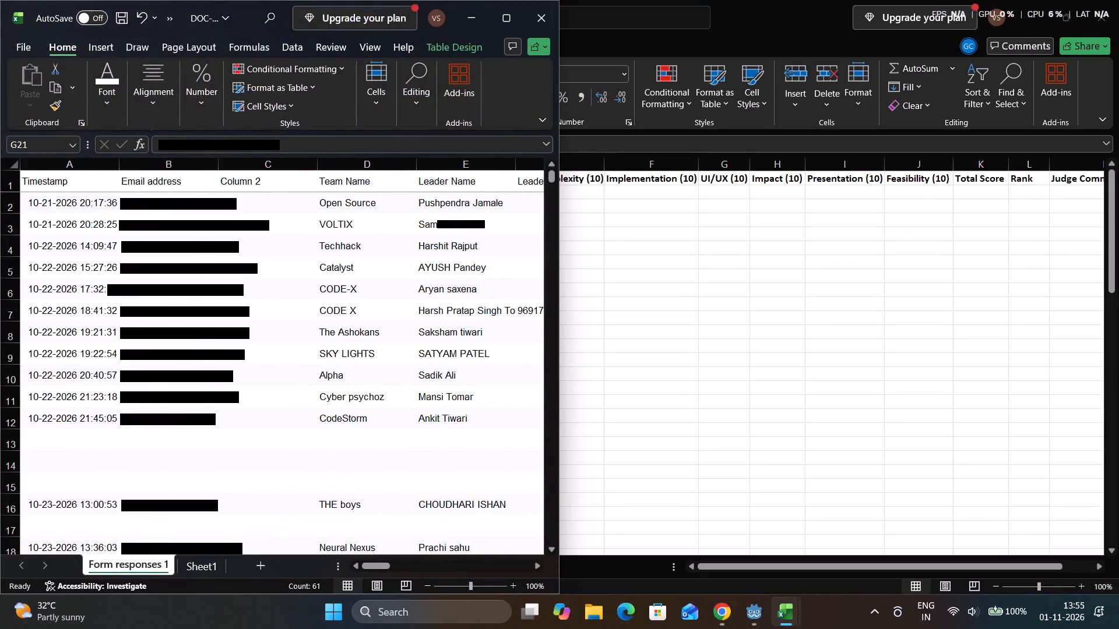
{"action": "scroll", "coordinate": [286, 374], "scroll_direction": "up", "scroll_amount": 8}
{"action": "left_click_drag", "start_coordinate": [389, 566], "coordinate": [410, 568]}
{"action": "scroll", "coordinate": [386, 429], "scroll_direction": "up", "scroll_amount": 5}
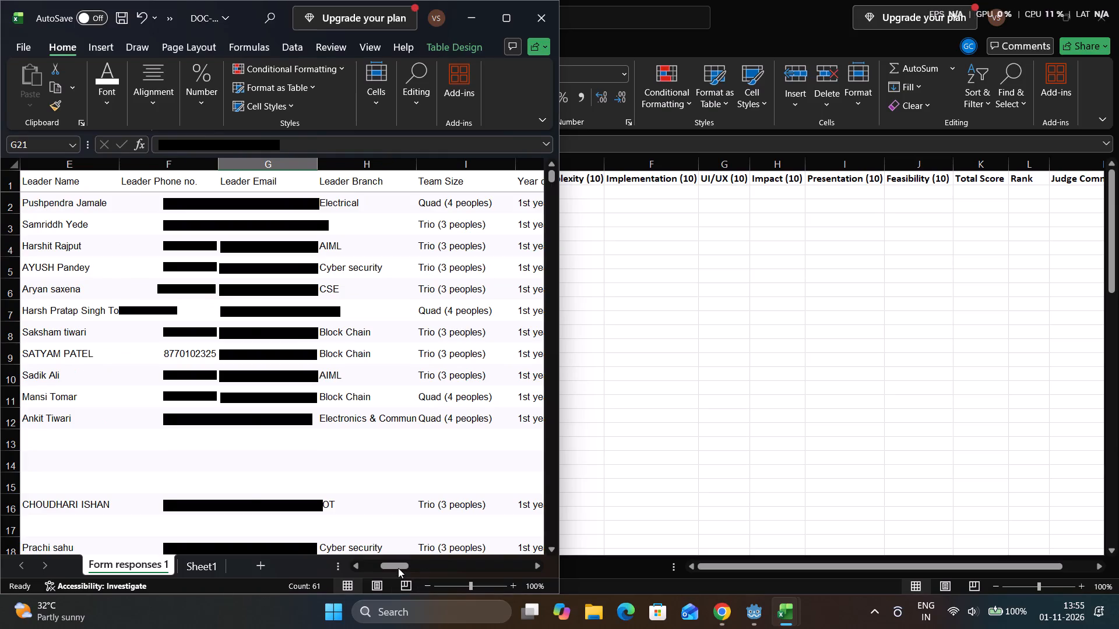
{"action": "left_click_drag", "start_coordinate": [398, 568], "coordinate": [361, 570]}
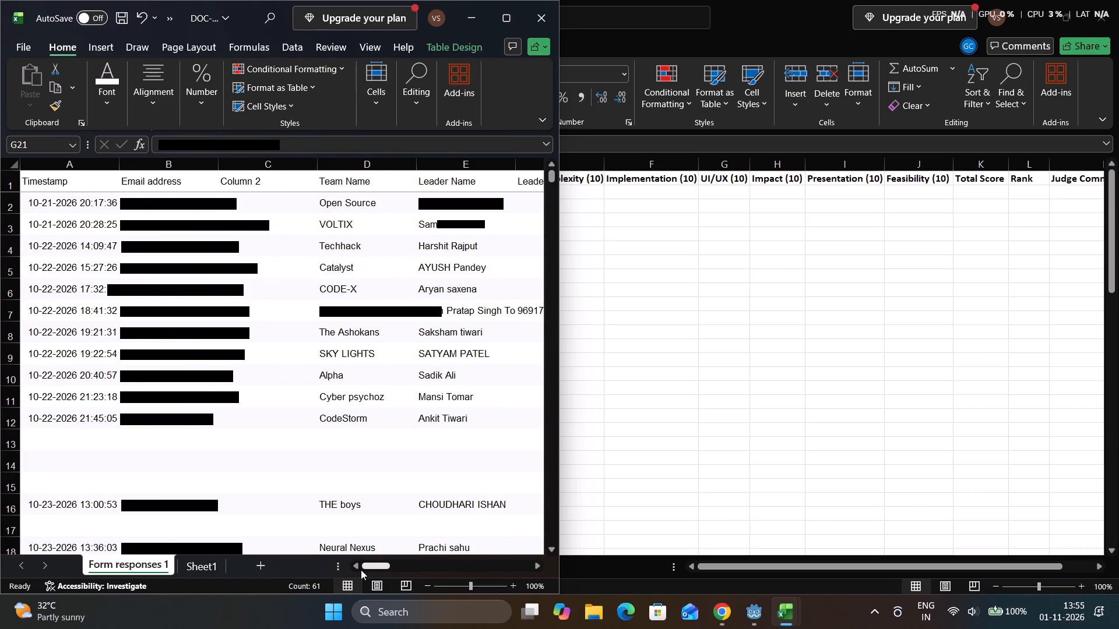
{"action": "left_click_drag", "start_coordinate": [361, 570], "coordinate": [424, 584]}
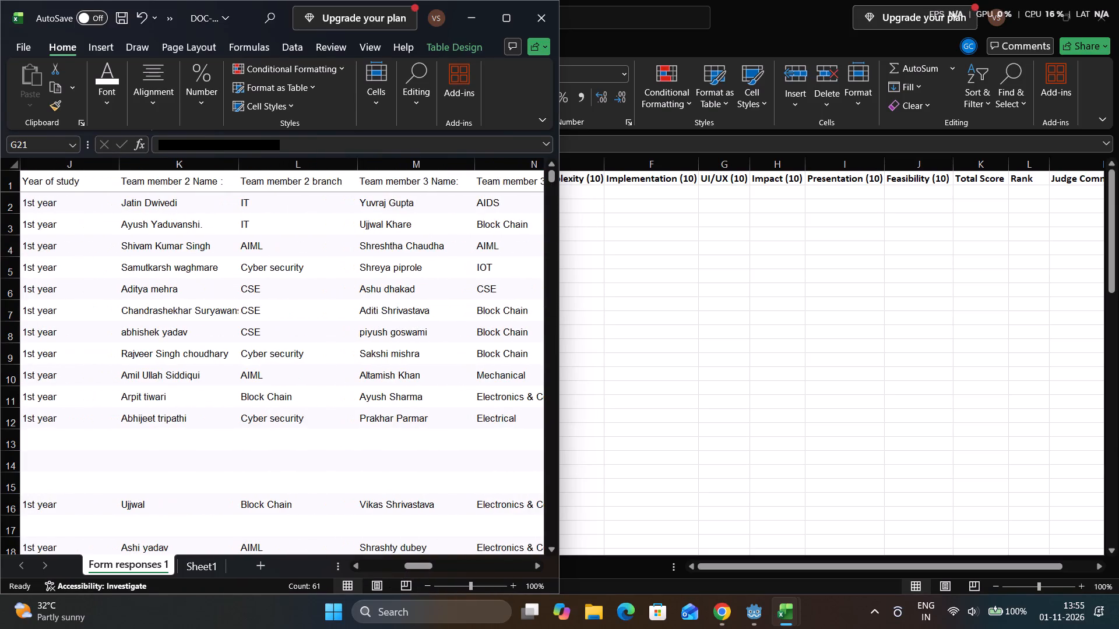
{"action": "scroll", "coordinate": [323, 452], "scroll_direction": "up", "scroll_amount": 9}
{"action": "scroll", "coordinate": [444, 397], "scroll_direction": "up", "scroll_amount": 2}
{"action": "scroll", "coordinate": [298, 375], "scroll_direction": "up", "scroll_amount": 3}
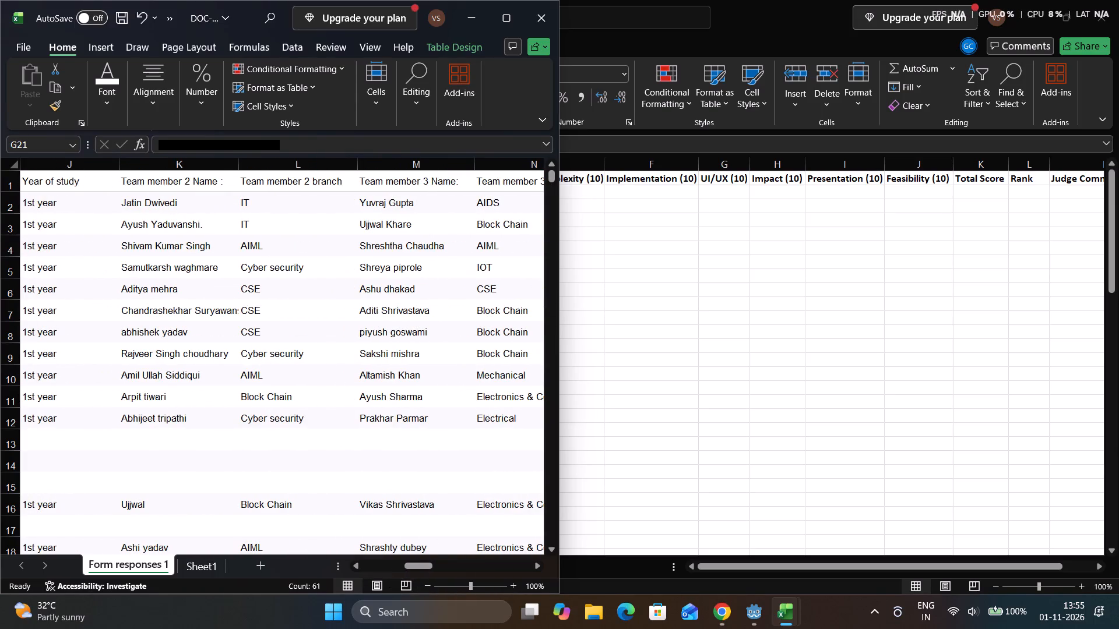
Maximize the form responses workbook and examine its team size, team member and branch columns.
{"action": "left_click", "coordinate": [514, 23]}
{"action": "scroll", "coordinate": [375, 423], "scroll_direction": "up", "scroll_amount": 5}
{"action": "scroll", "coordinate": [325, 405], "scroll_direction": "down", "scroll_amount": 4}
{"action": "scroll", "coordinate": [325, 405], "scroll_direction": "up", "scroll_amount": 5}
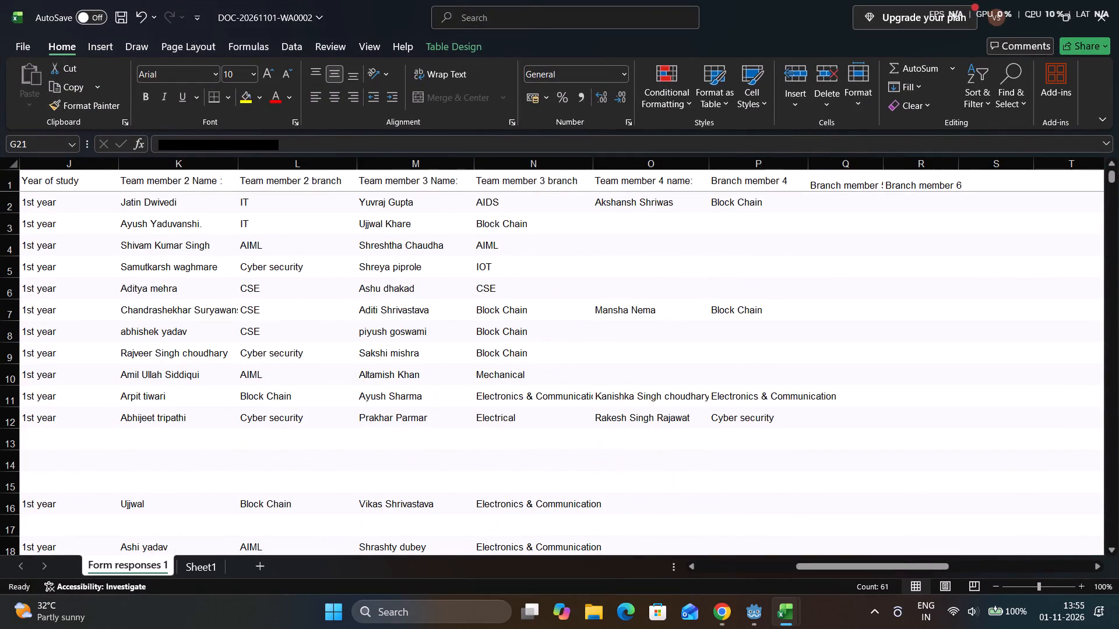
{"action": "scroll", "coordinate": [325, 405], "scroll_direction": "up", "scroll_amount": 4}
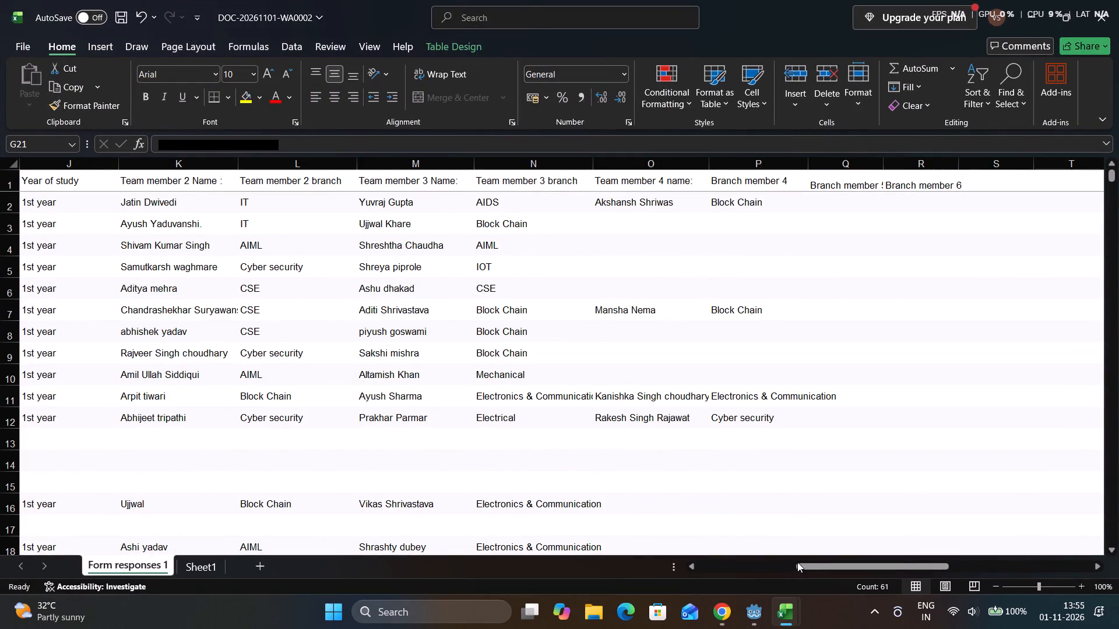
{"action": "left_click_drag", "start_coordinate": [810, 562], "coordinate": [773, 563]}
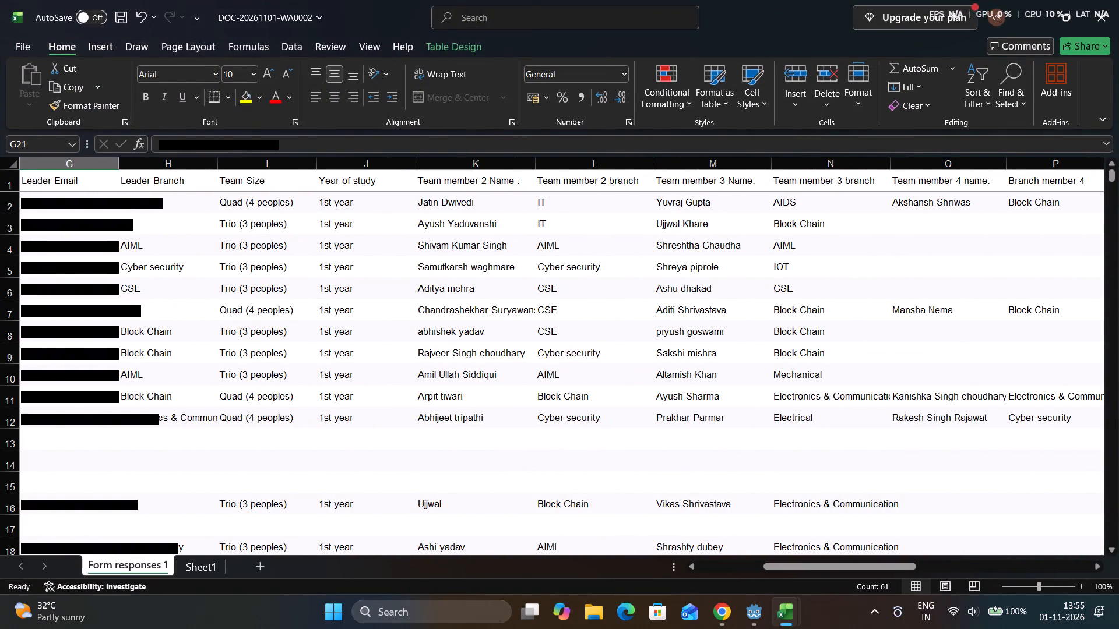
Examine the team size, year of study, team member and leader columns of the form responses, back to the Timestamp column.
{"action": "scroll", "coordinate": [336, 231], "scroll_direction": "down", "scroll_amount": 3}
{"action": "scroll", "coordinate": [328, 300], "scroll_direction": "up", "scroll_amount": 4}
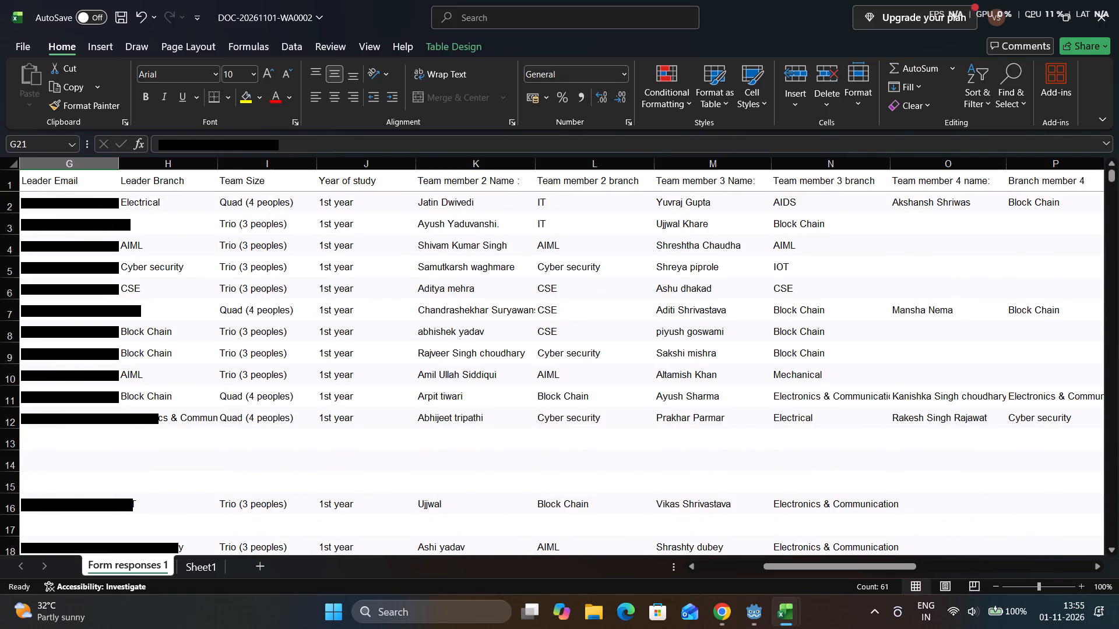
{"action": "scroll", "coordinate": [328, 300], "scroll_direction": "up", "scroll_amount": 3}
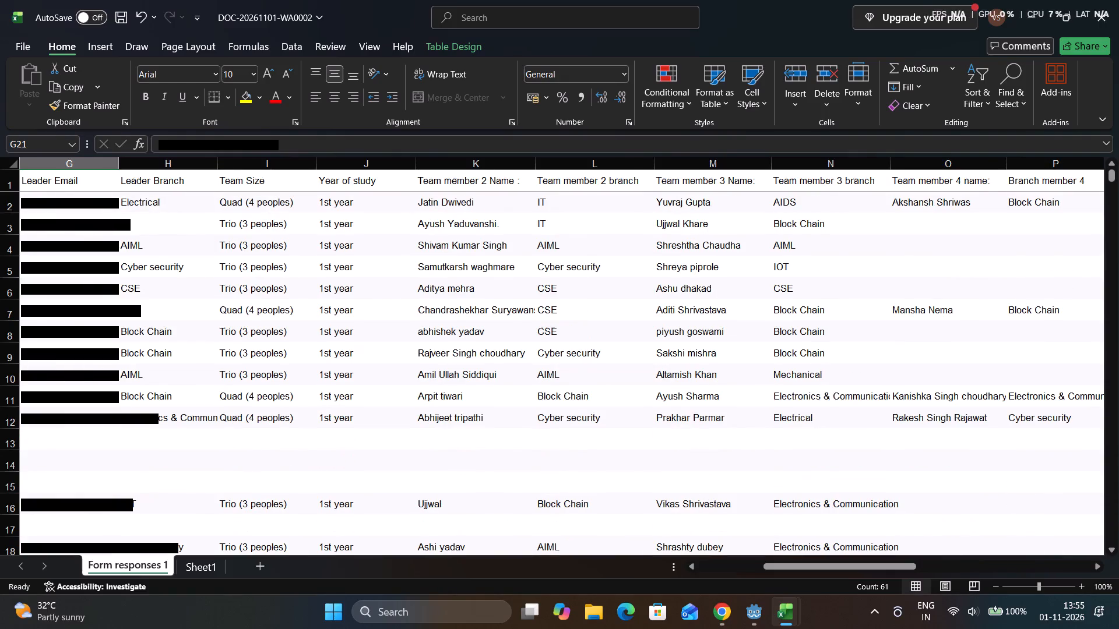
{"action": "scroll", "coordinate": [422, 480], "scroll_direction": "down", "scroll_amount": 9}
{"action": "scroll", "coordinate": [421, 479], "scroll_direction": "up", "scroll_amount": 2}
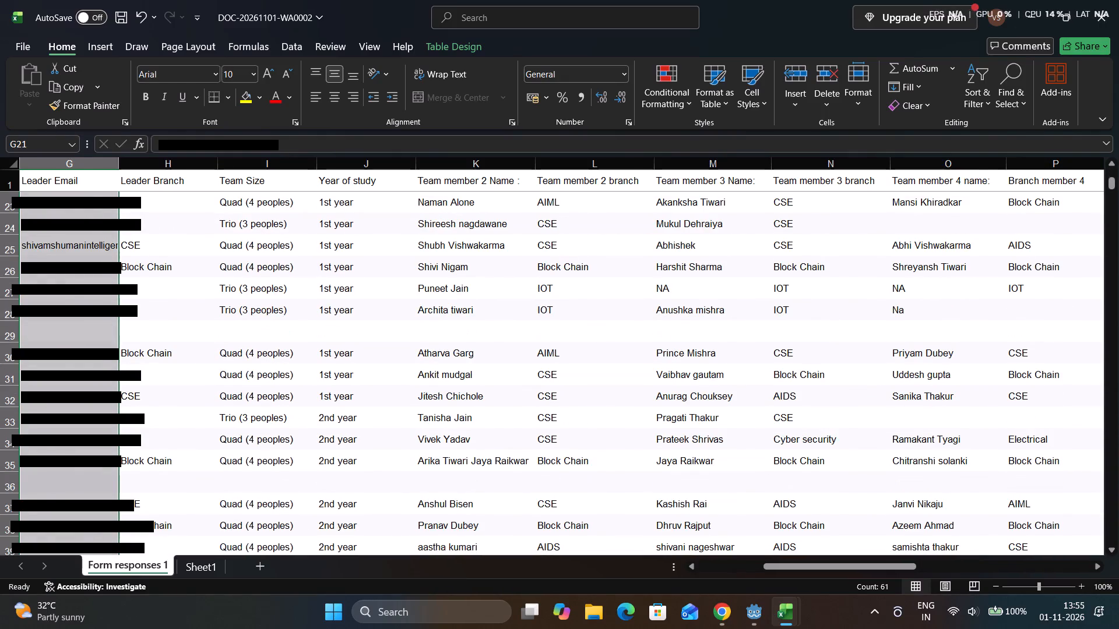
{"action": "left_click", "coordinate": [220, 323]}
{"action": "left_click", "coordinate": [99, 317]}
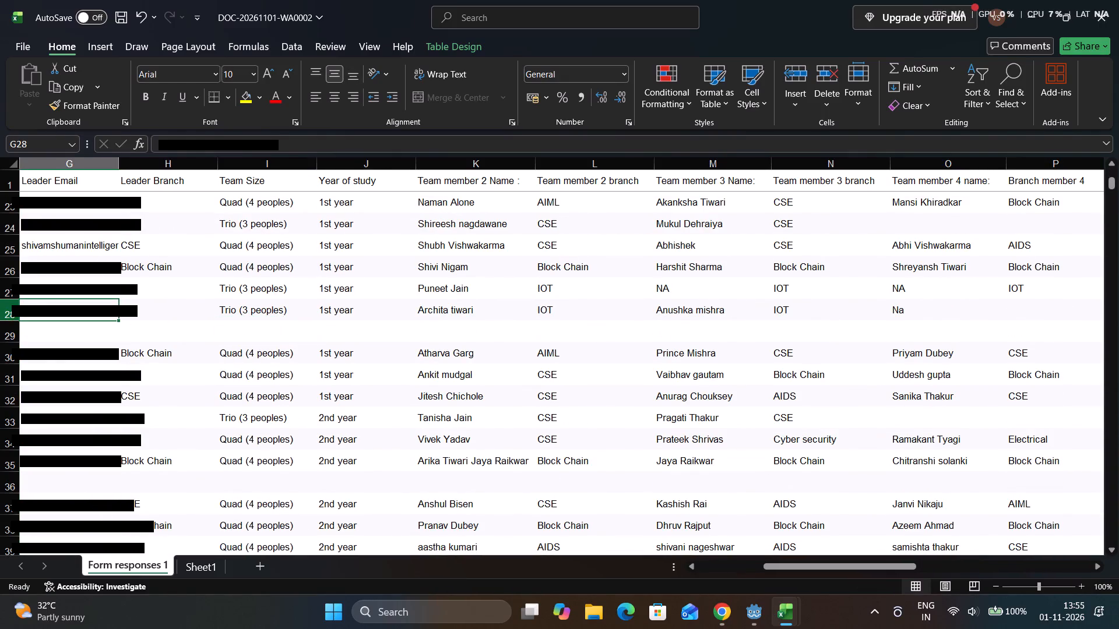
{"action": "left_click", "coordinate": [377, 315]}
{"action": "left_click", "coordinate": [333, 399]}
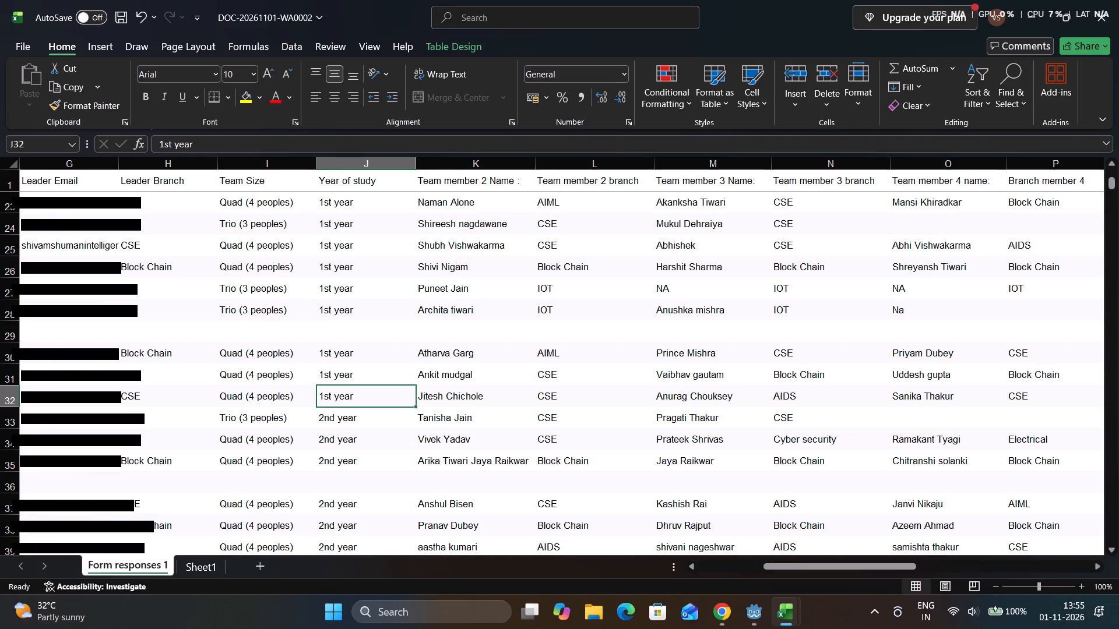
{"action": "left_click_drag", "start_coordinate": [809, 566], "coordinate": [790, 567]}
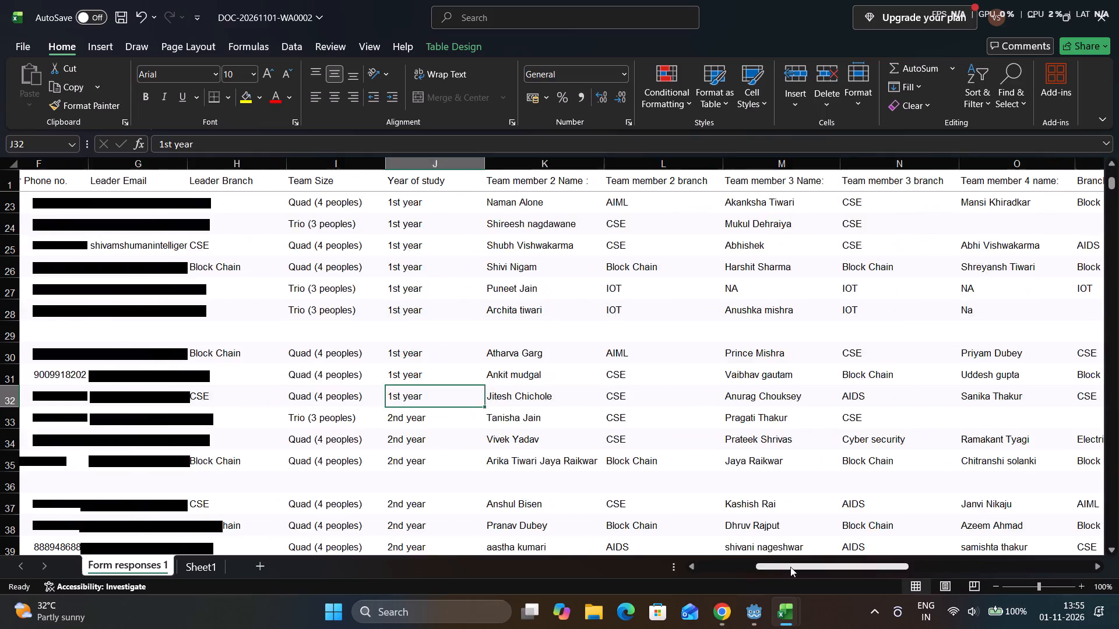
{"action": "left_click_drag", "start_coordinate": [790, 567], "coordinate": [690, 564]}
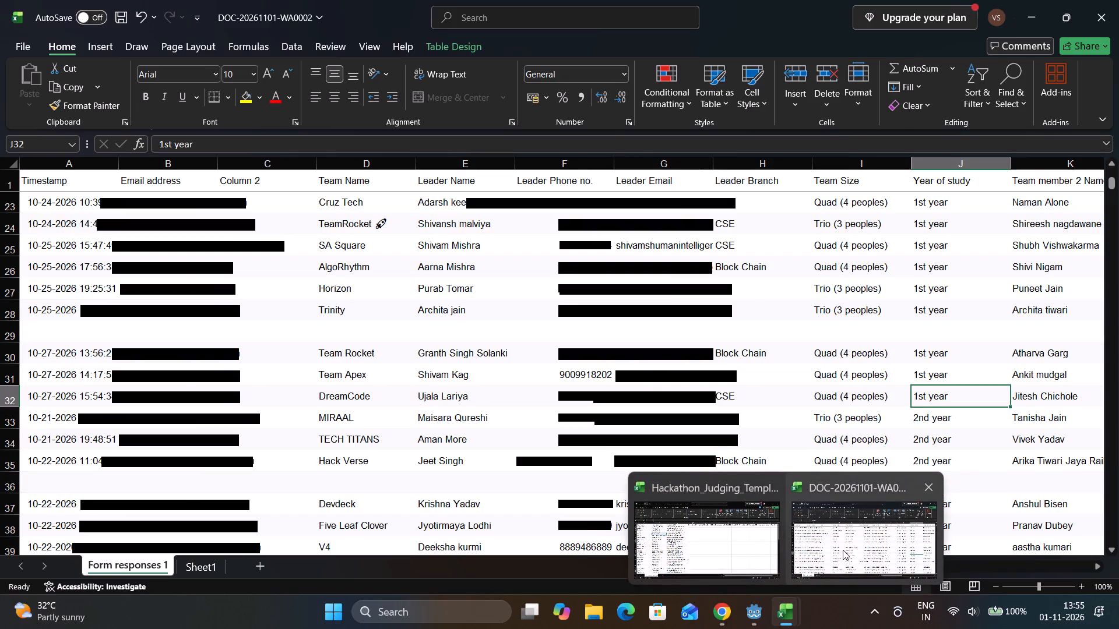
Switch to the Hackathon_Judging_Template workbook and examine its team rows, including the blank rows between teams.
{"action": "left_click", "coordinate": [737, 542]}
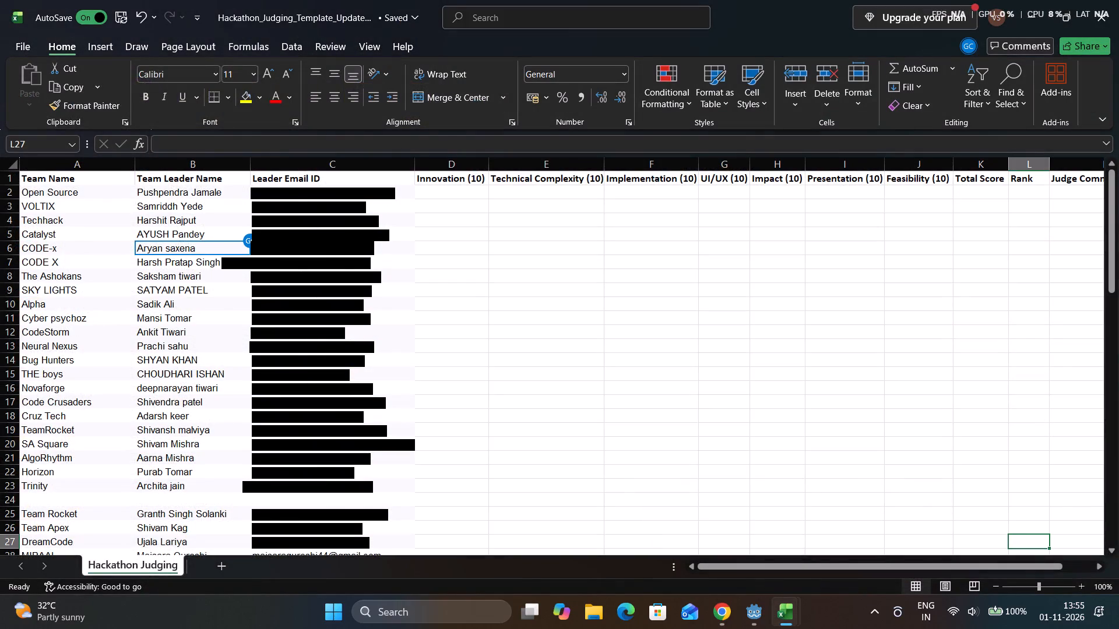
{"action": "scroll", "coordinate": [156, 390], "scroll_direction": "down", "scroll_amount": 3}
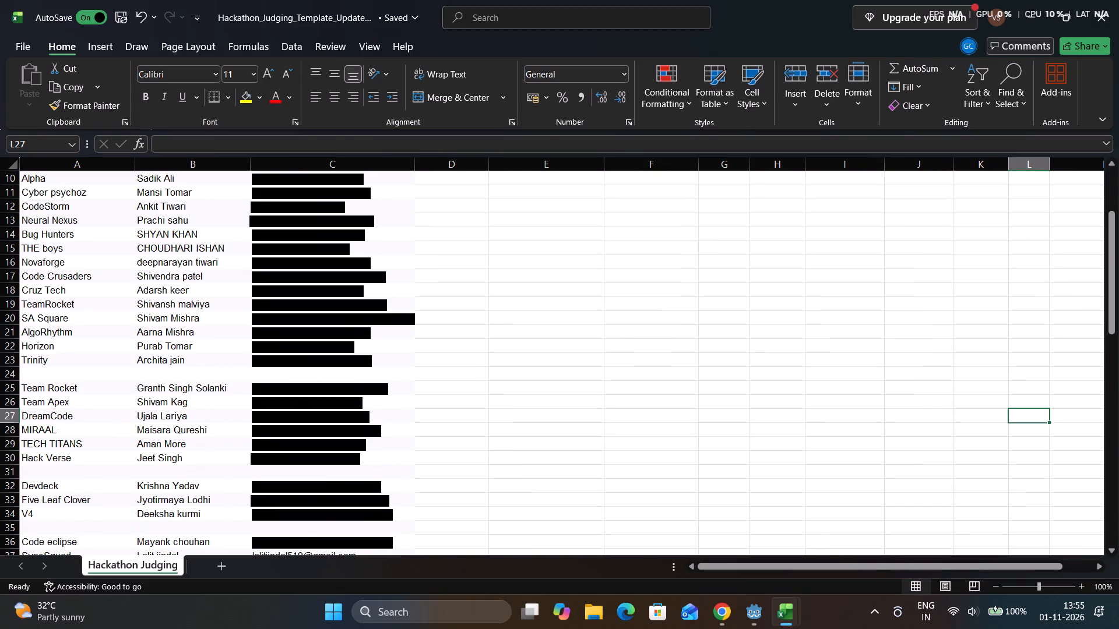
{"action": "left_click", "coordinate": [71, 415]}
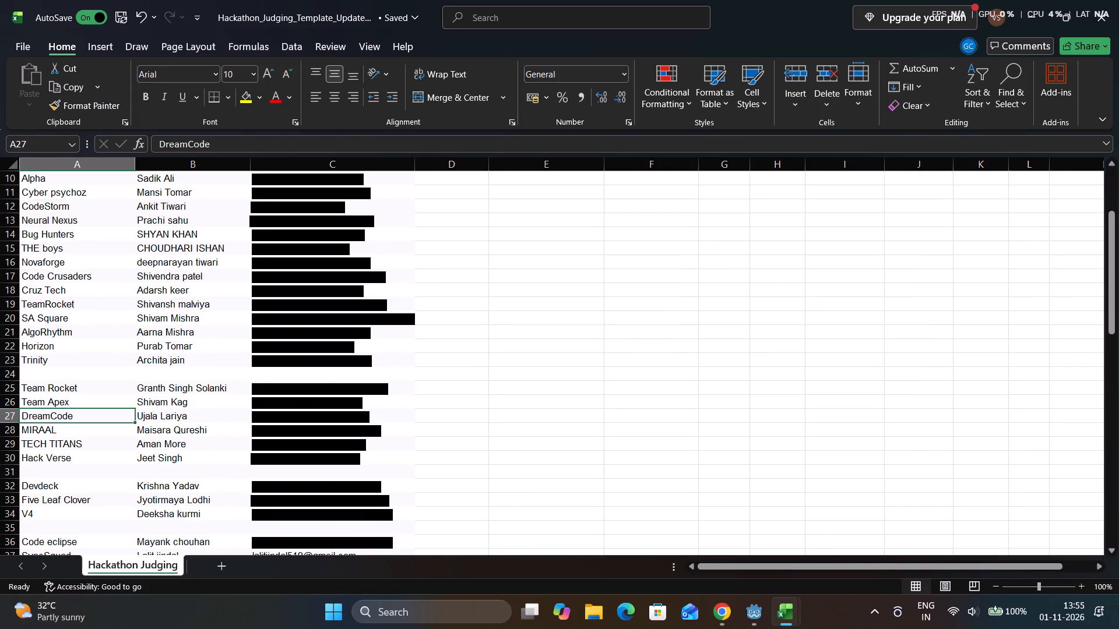
{"action": "left_click", "coordinate": [36, 373]}
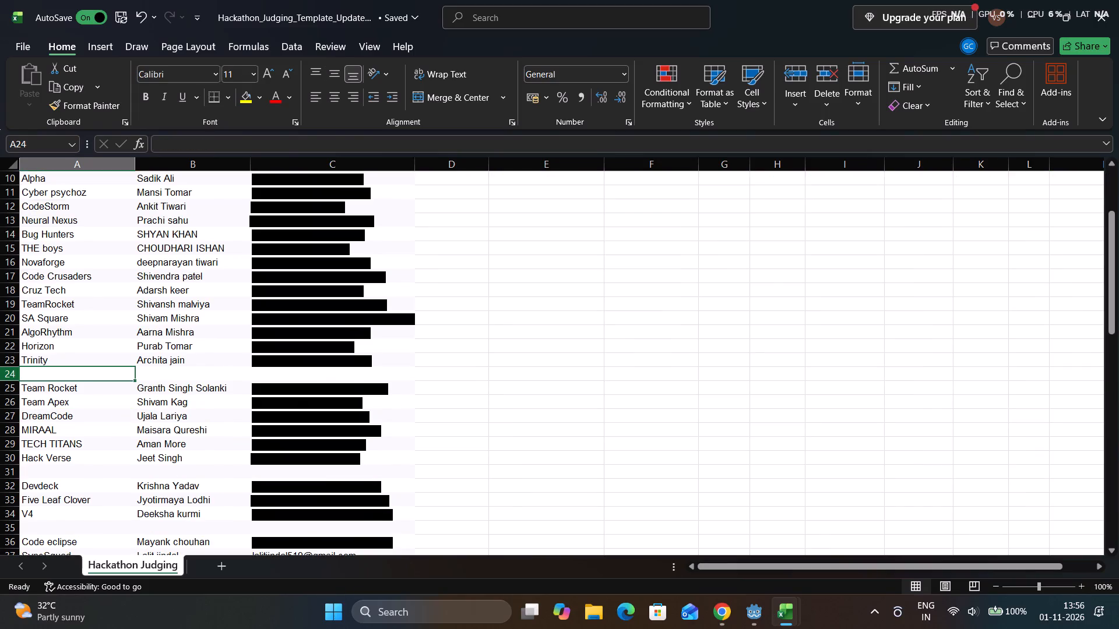
{"action": "left_click", "coordinate": [15, 374]}
{"action": "left_click", "coordinate": [43, 373]}
{"action": "left_click", "coordinate": [10, 418]}
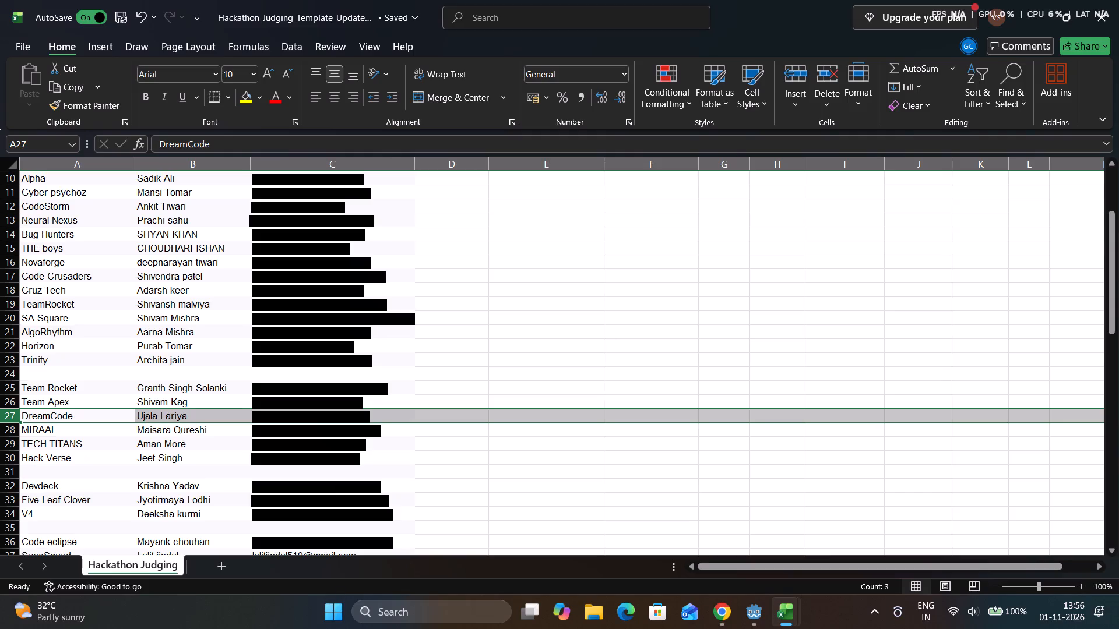
{"action": "key", "text": "Return"}
{"action": "key", "text": "Return"}
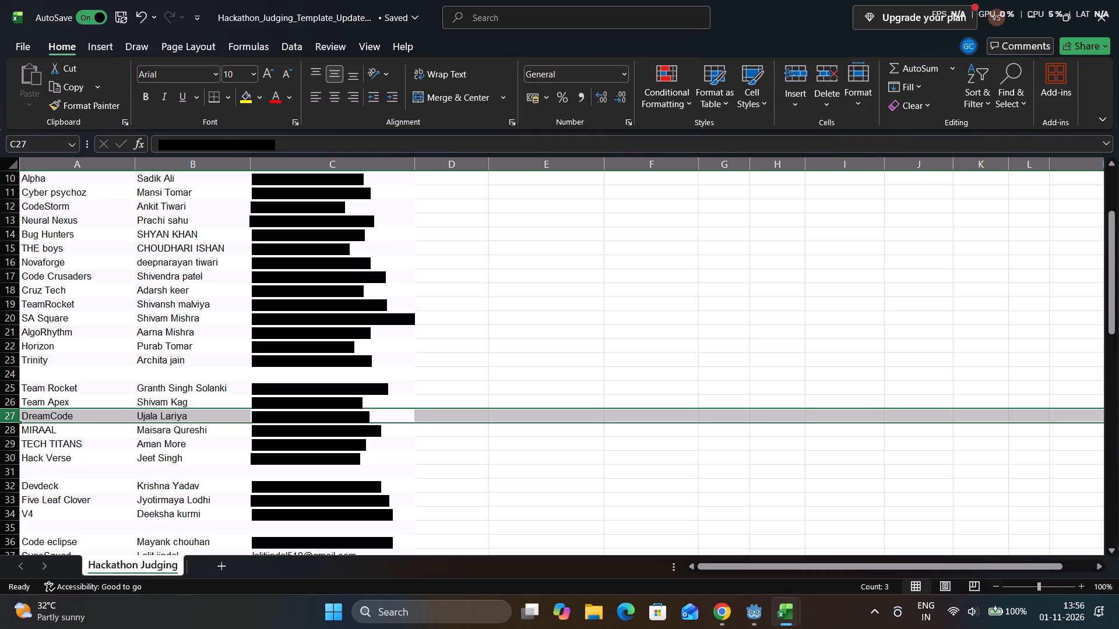
{"action": "left_click", "coordinate": [227, 418]}
{"action": "left_click", "coordinate": [12, 430]}
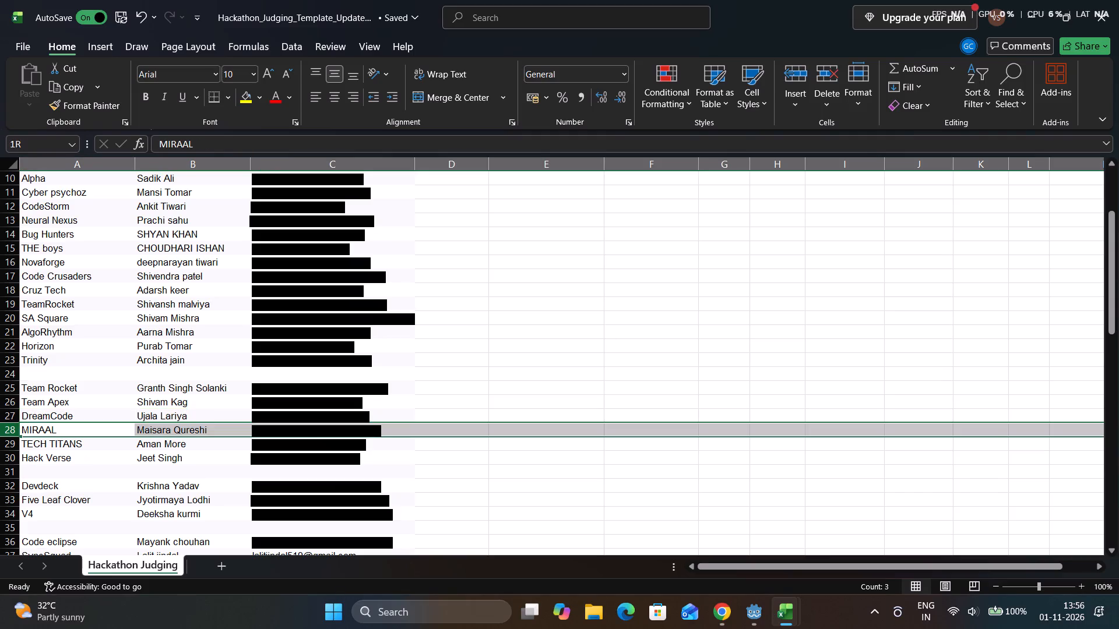
{"action": "left_click", "coordinate": [388, 415]}
{"action": "scroll", "coordinate": [256, 410], "scroll_direction": "up", "scroll_amount": 4}
{"action": "scroll", "coordinate": [256, 410], "scroll_direction": "down", "scroll_amount": 3}
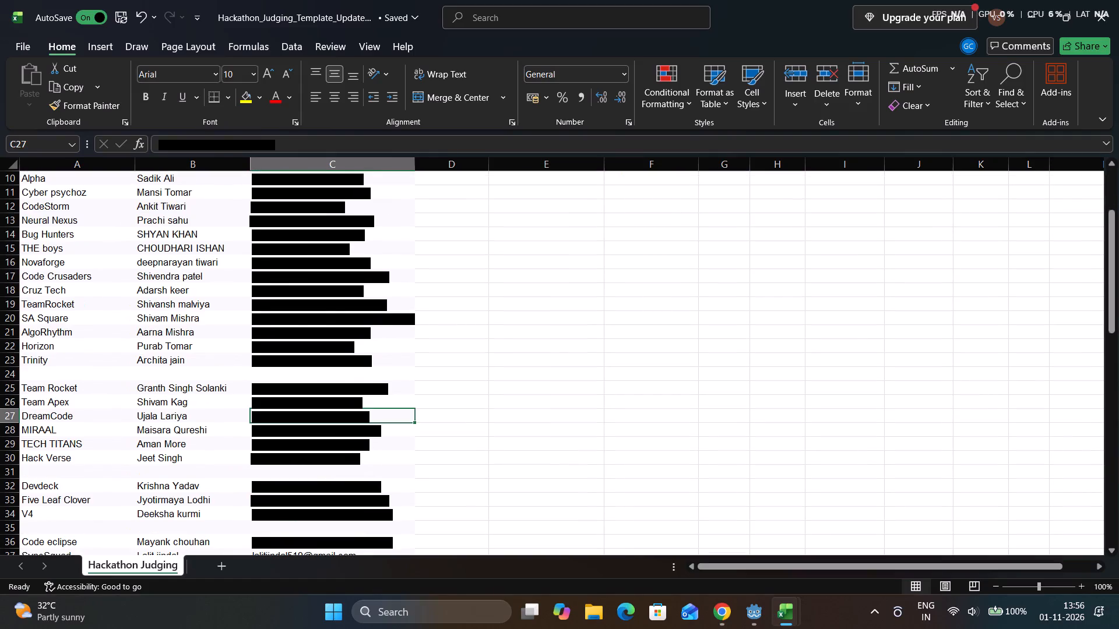
{"action": "scroll", "coordinate": [246, 397], "scroll_direction": "up", "scroll_amount": 7}
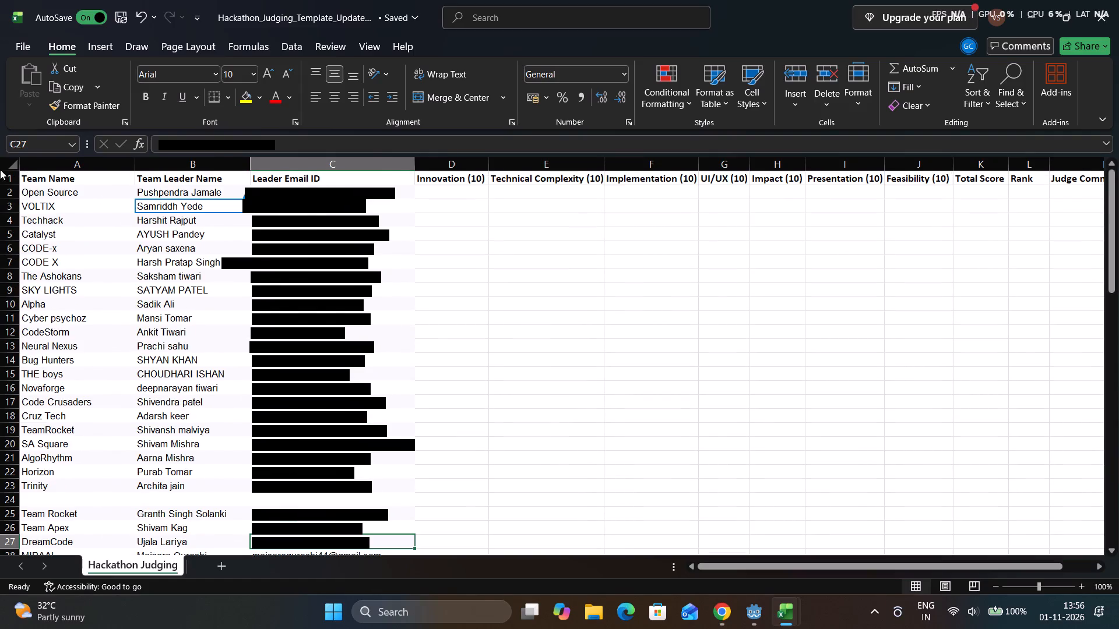
{"action": "left_click", "coordinate": [37, 192]}
{"action": "left_click", "coordinate": [453, 195]}
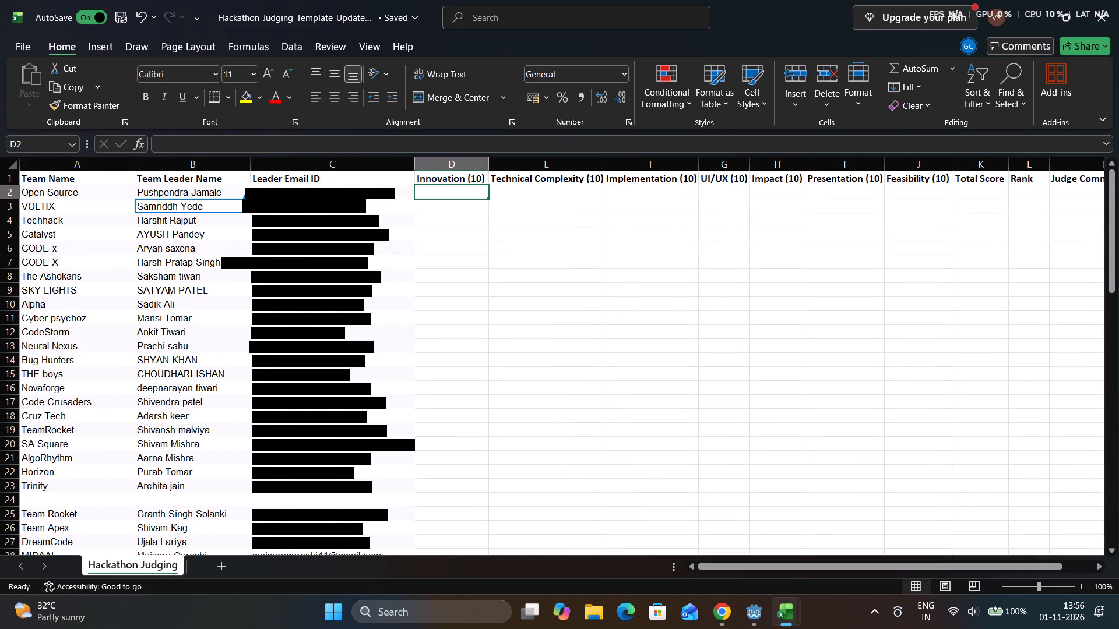
Delete the empty row 24 between the Trinity and Team Rocket entries.
{"action": "scroll", "coordinate": [361, 365], "scroll_direction": "down", "scroll_amount": 4}
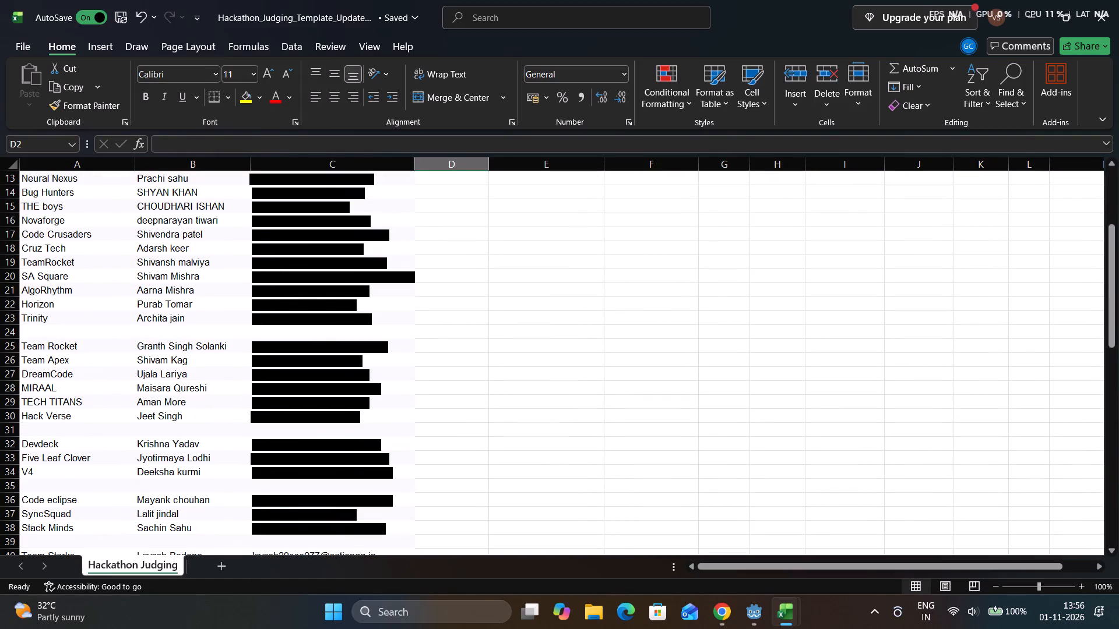
{"action": "left_click", "coordinate": [15, 333]}
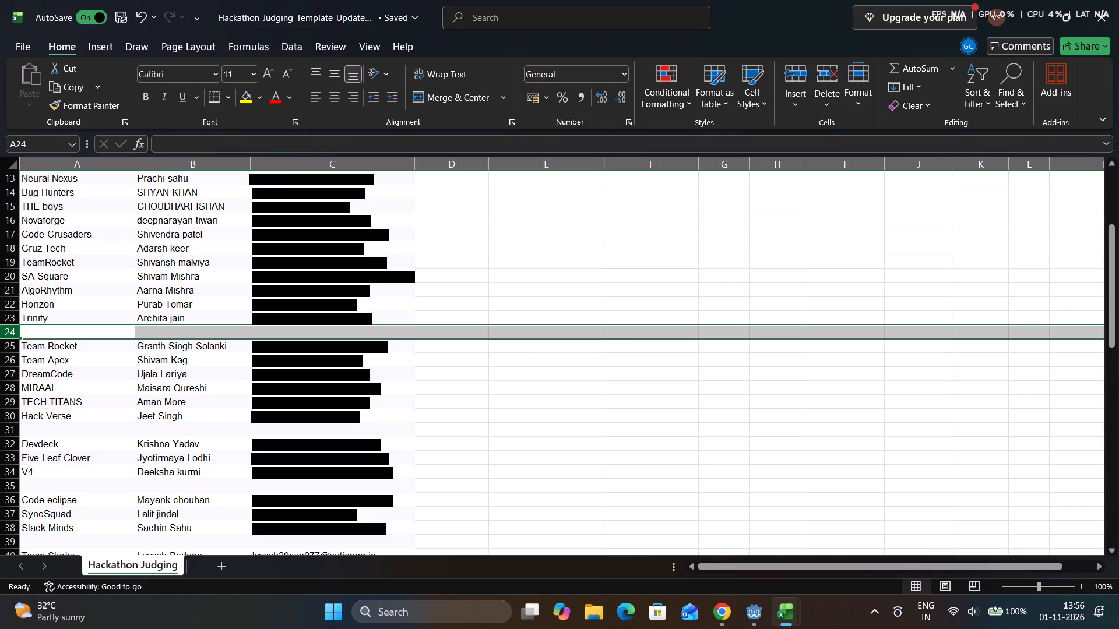
{"action": "right_click", "coordinate": [15, 333]}
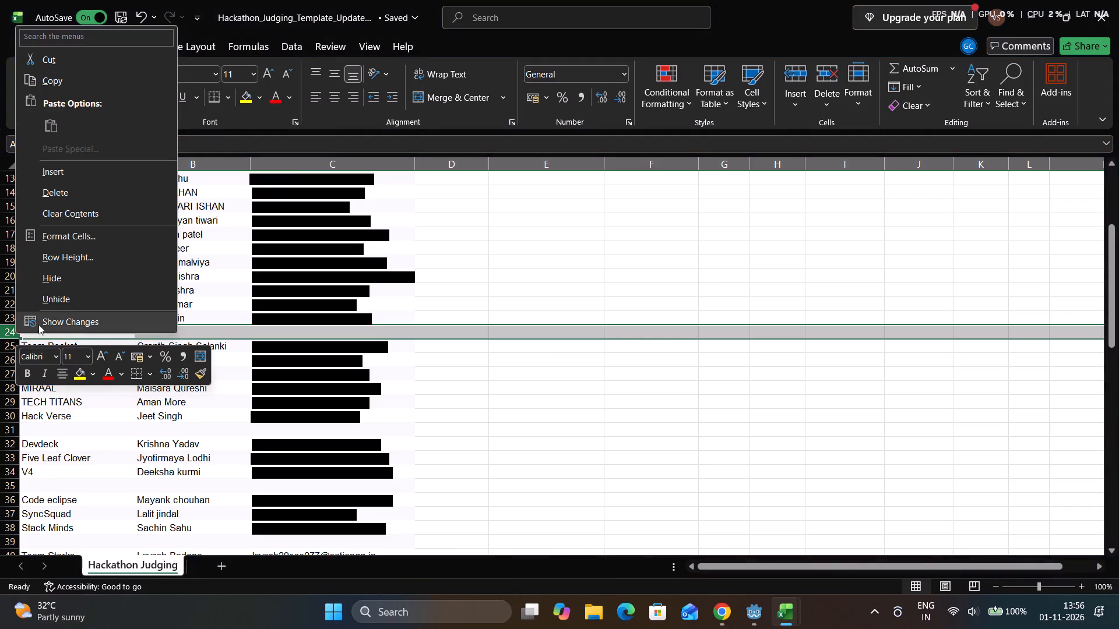
{"action": "left_click", "coordinate": [79, 193]}
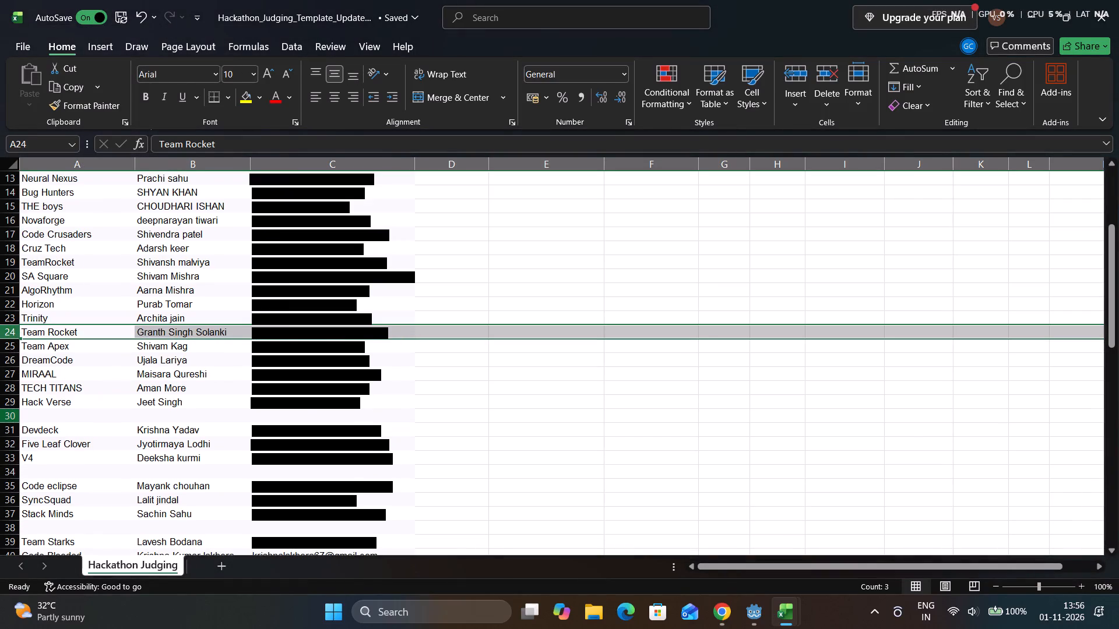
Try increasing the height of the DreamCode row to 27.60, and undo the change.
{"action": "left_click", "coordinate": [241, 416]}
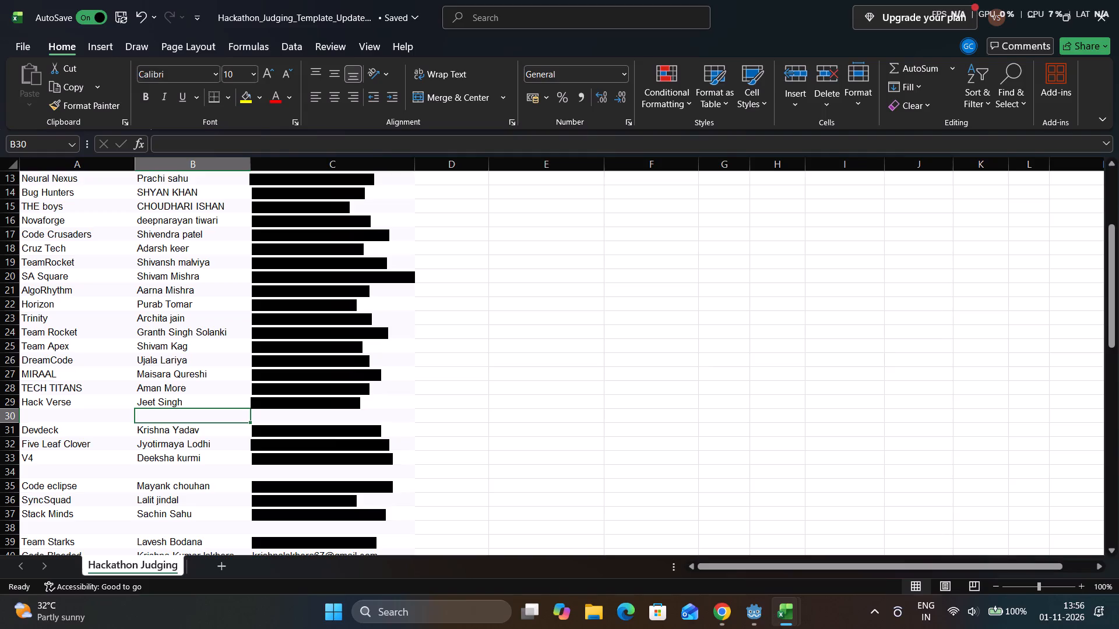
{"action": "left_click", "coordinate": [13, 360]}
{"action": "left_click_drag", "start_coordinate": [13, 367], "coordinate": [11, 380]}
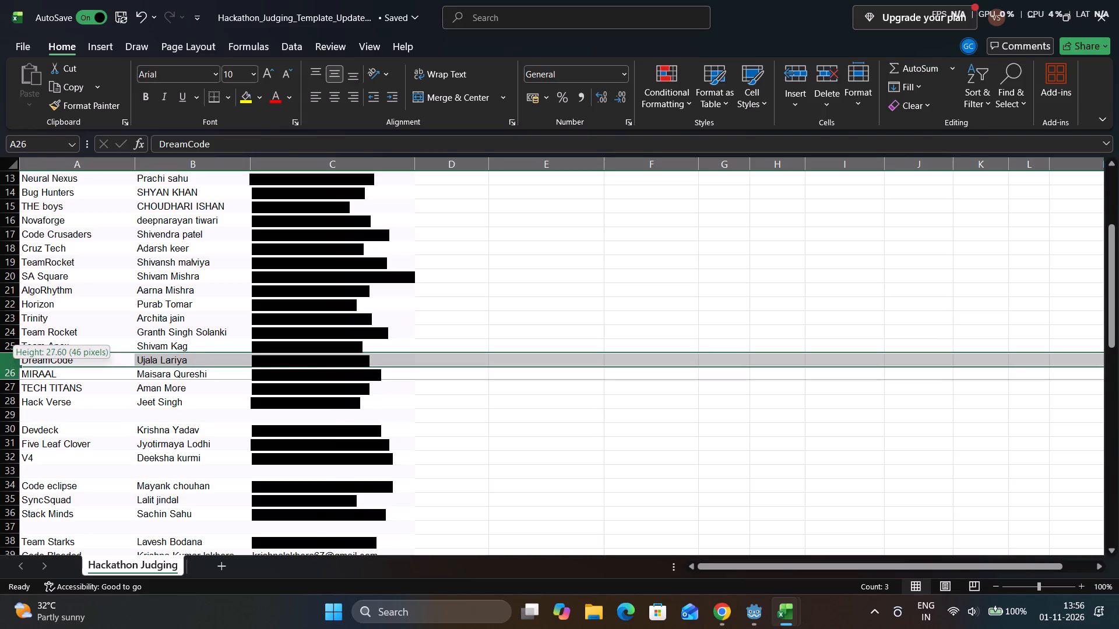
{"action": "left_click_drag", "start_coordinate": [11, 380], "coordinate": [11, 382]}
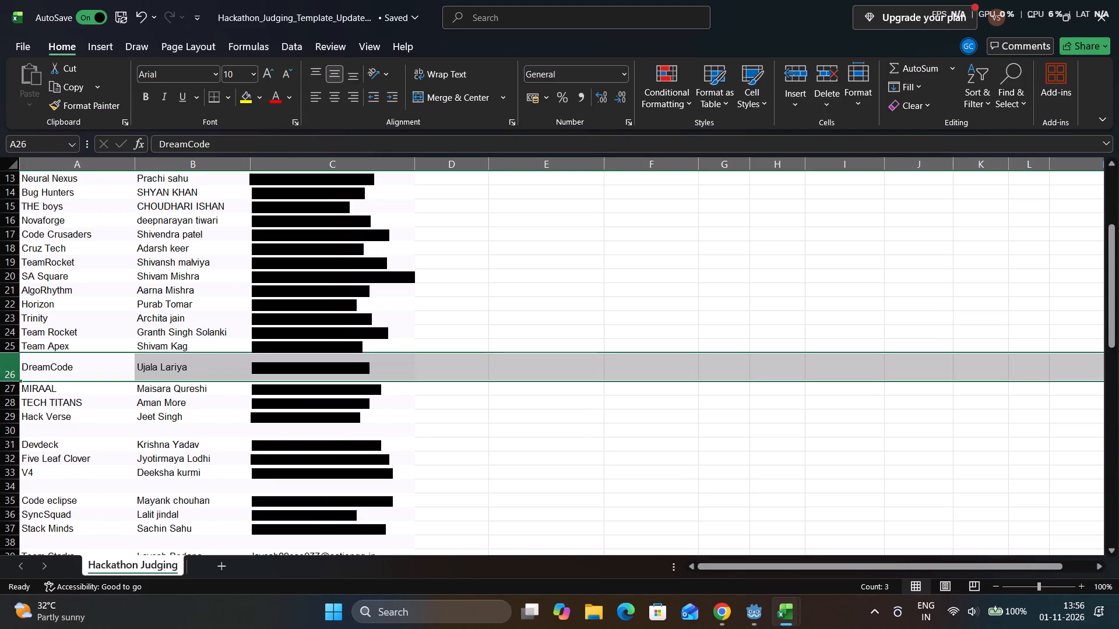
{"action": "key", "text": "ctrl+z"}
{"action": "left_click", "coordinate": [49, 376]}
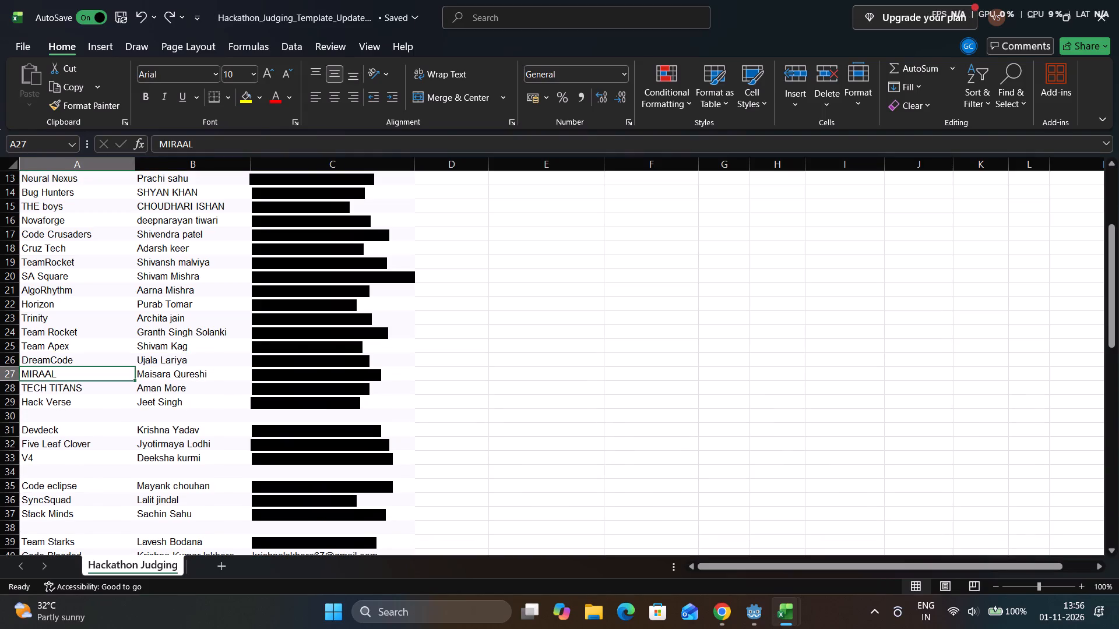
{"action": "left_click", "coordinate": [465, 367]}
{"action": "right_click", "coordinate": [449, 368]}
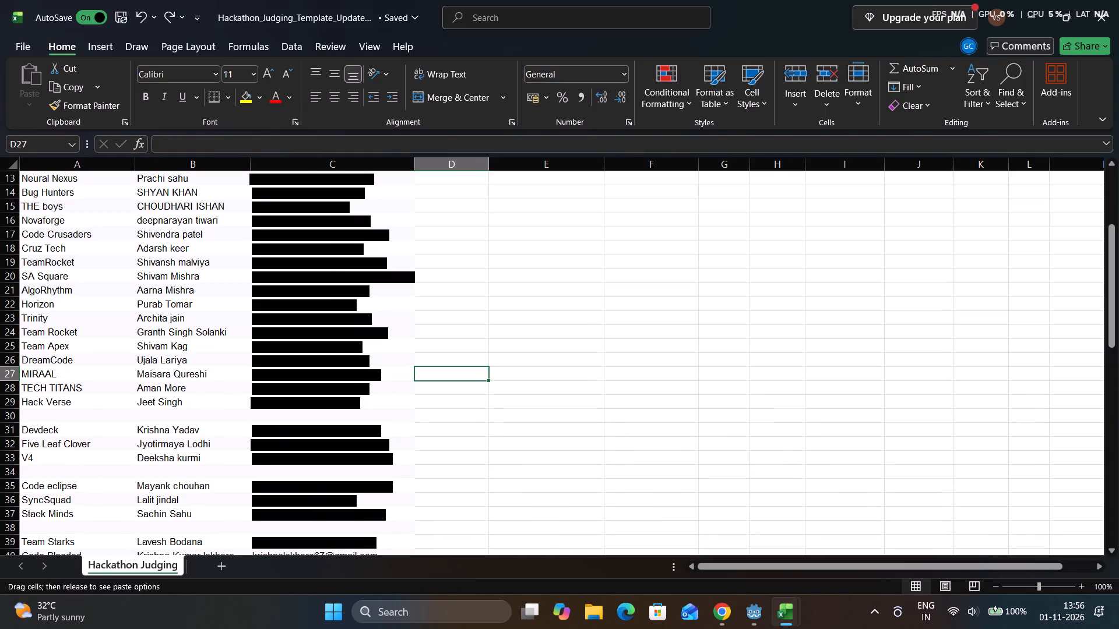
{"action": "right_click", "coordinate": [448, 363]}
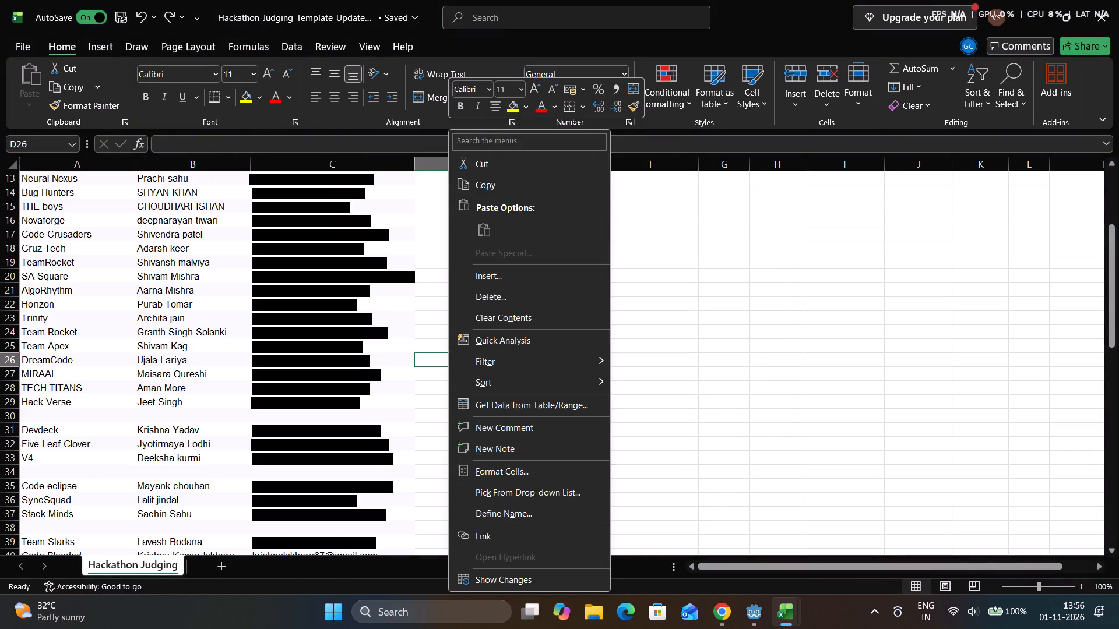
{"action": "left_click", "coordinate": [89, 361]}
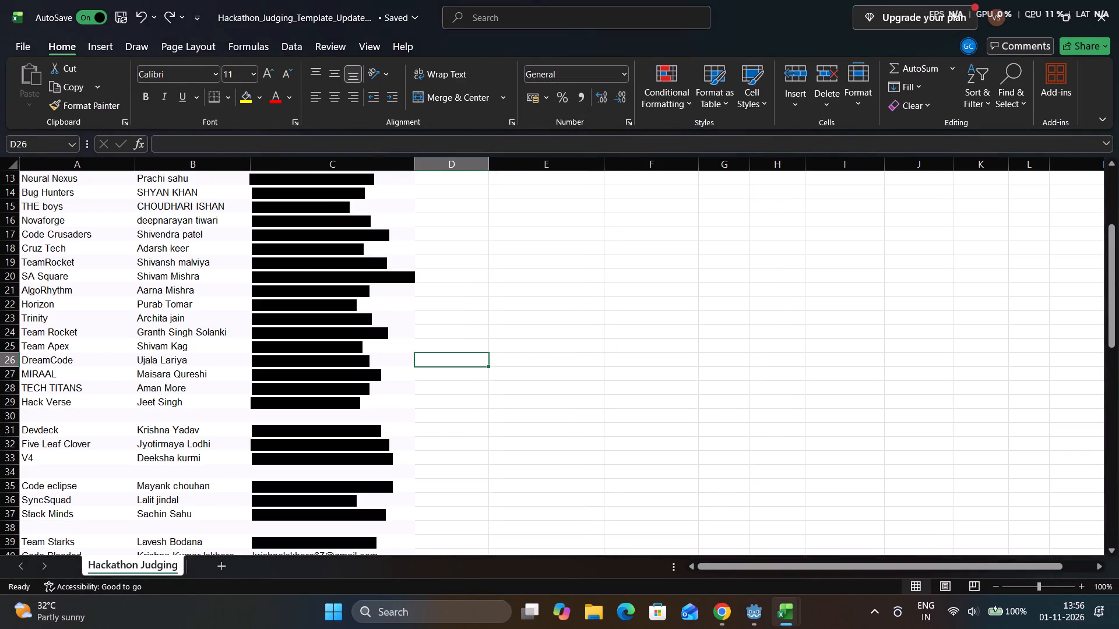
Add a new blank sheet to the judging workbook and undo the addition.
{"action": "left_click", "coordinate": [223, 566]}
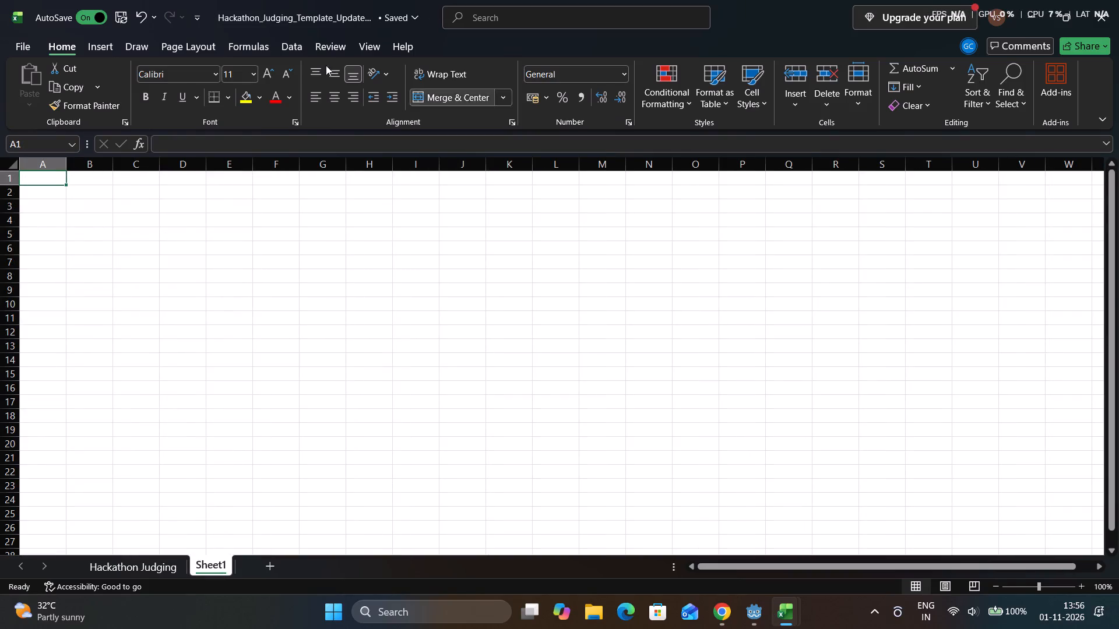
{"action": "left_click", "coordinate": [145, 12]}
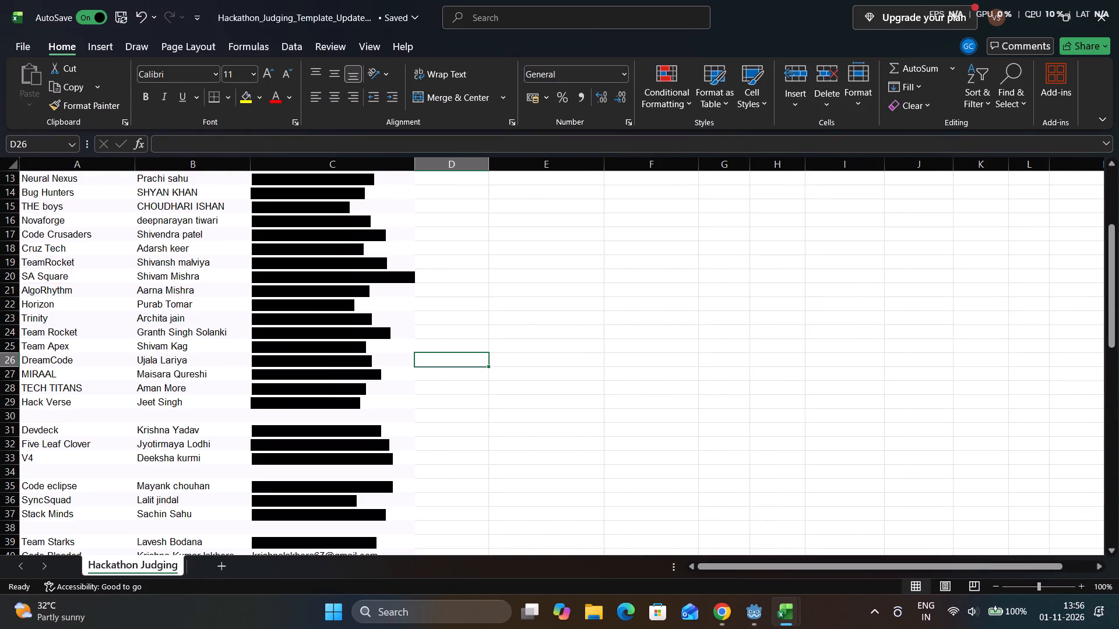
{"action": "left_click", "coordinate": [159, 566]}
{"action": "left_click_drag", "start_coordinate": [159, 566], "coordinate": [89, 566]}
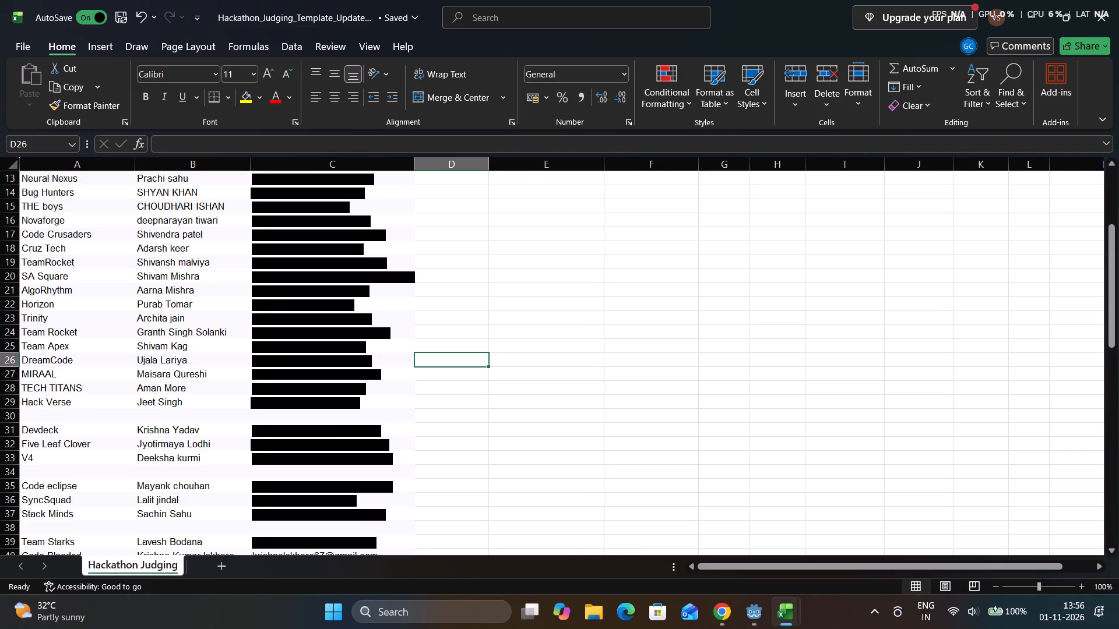
Examine the header row and the team entries from Open Source down to the rows around MIRAAL and Hack Verse.
{"action": "scroll", "coordinate": [314, 373], "scroll_direction": "up", "scroll_amount": 8}
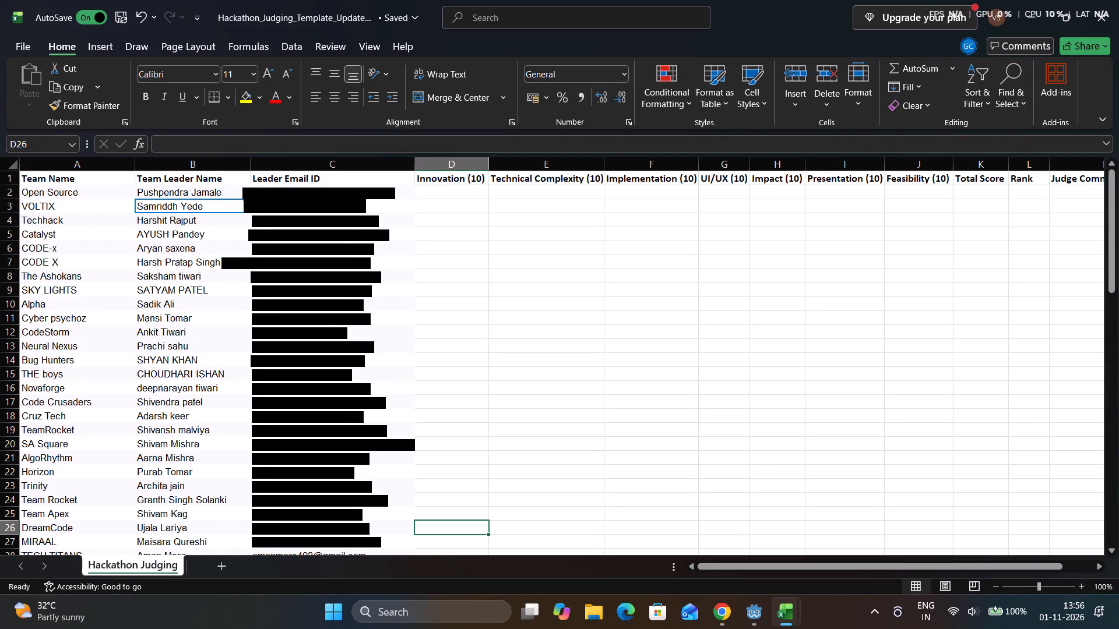
{"action": "left_click", "coordinate": [319, 185]}
{"action": "left_click", "coordinate": [339, 183]}
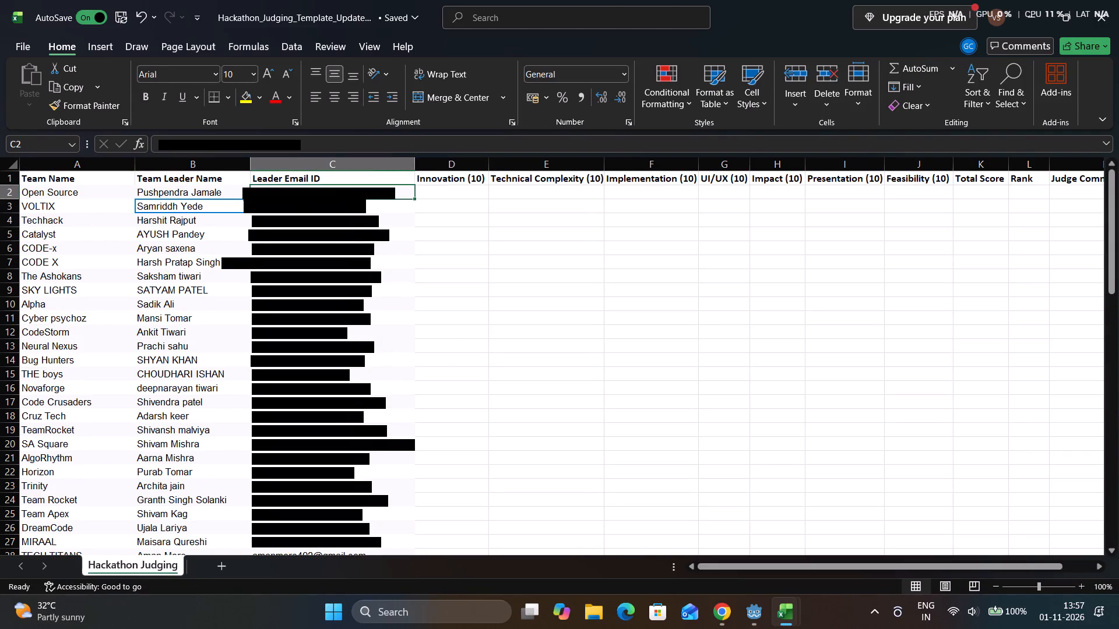
{"action": "left_click", "coordinate": [322, 175]}
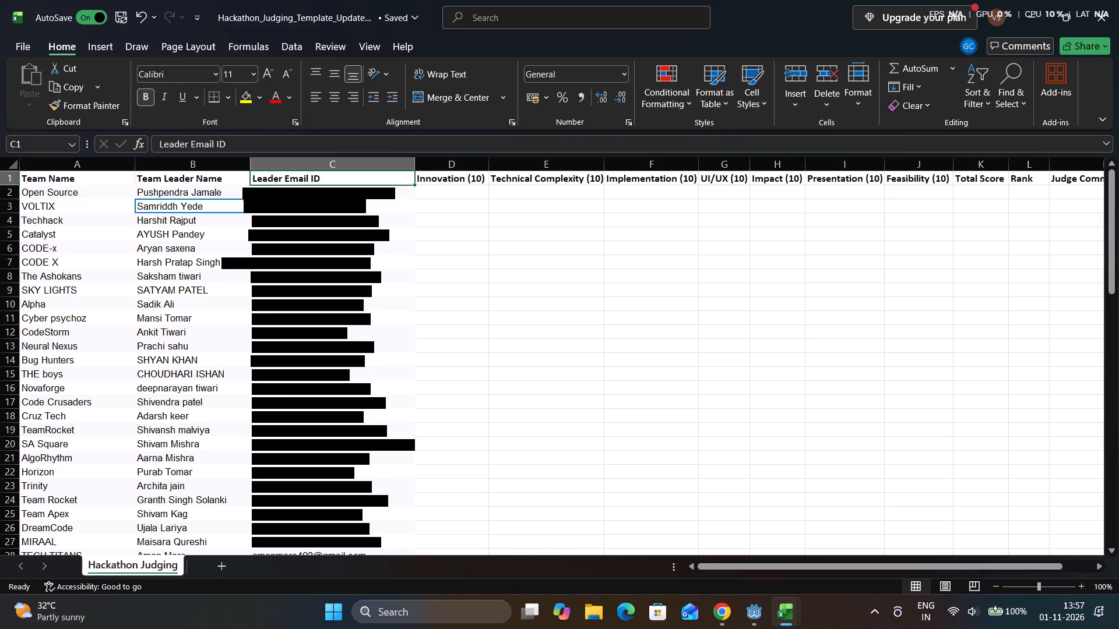
{"action": "left_click", "coordinate": [229, 204]}
{"action": "left_click", "coordinate": [221, 227]}
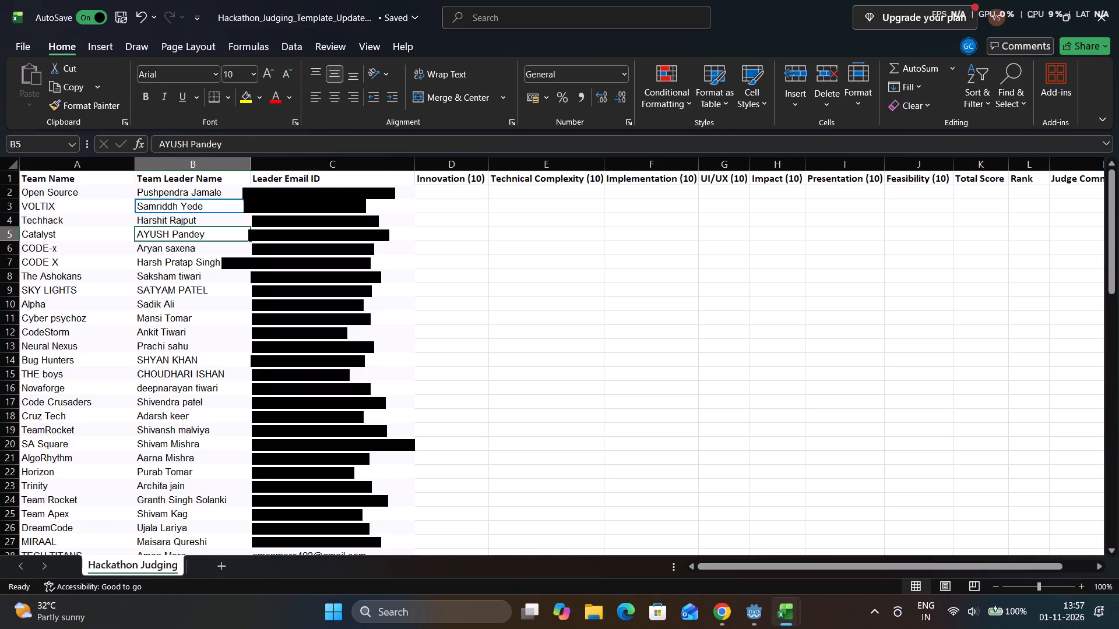
{"action": "scroll", "coordinate": [214, 295], "scroll_direction": "down", "scroll_amount": 3}
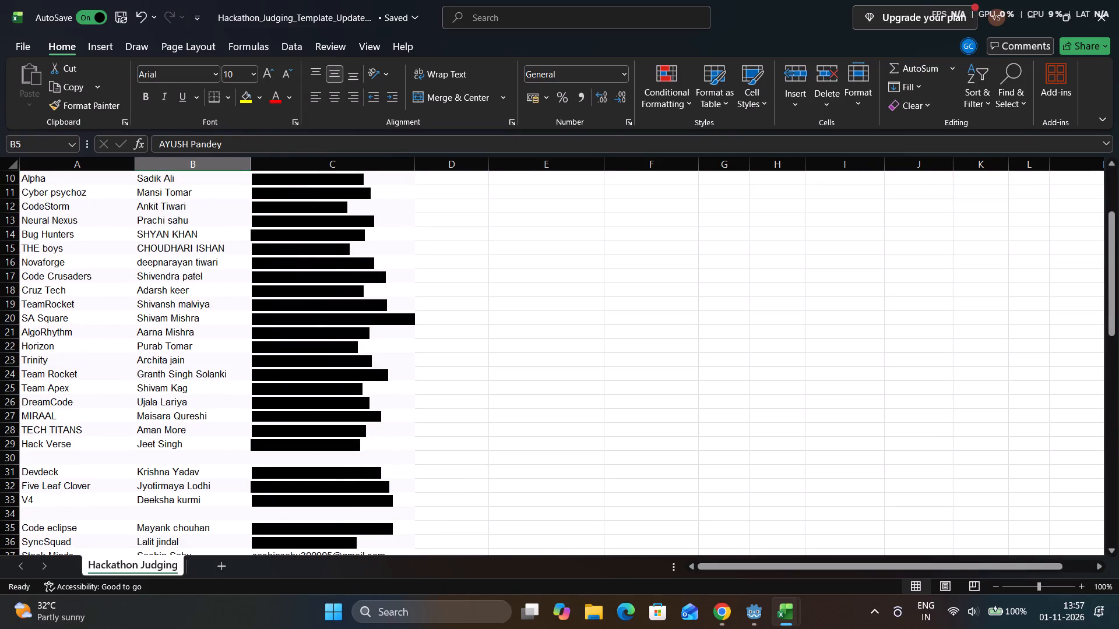
{"action": "left_click", "coordinate": [43, 446]}
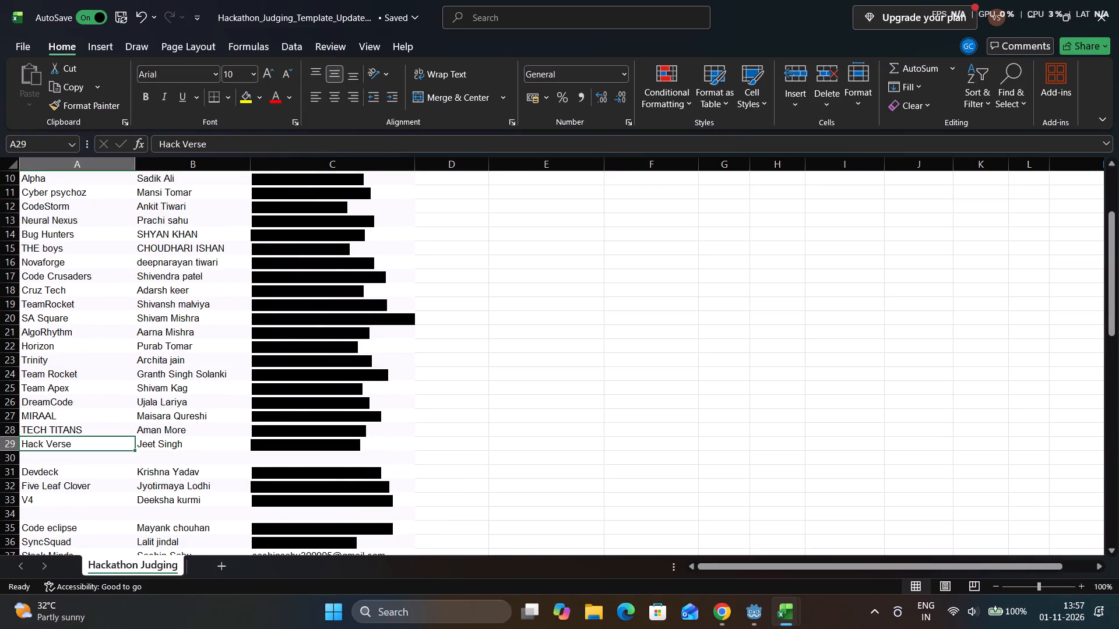
{"action": "left_click", "coordinate": [198, 421]}
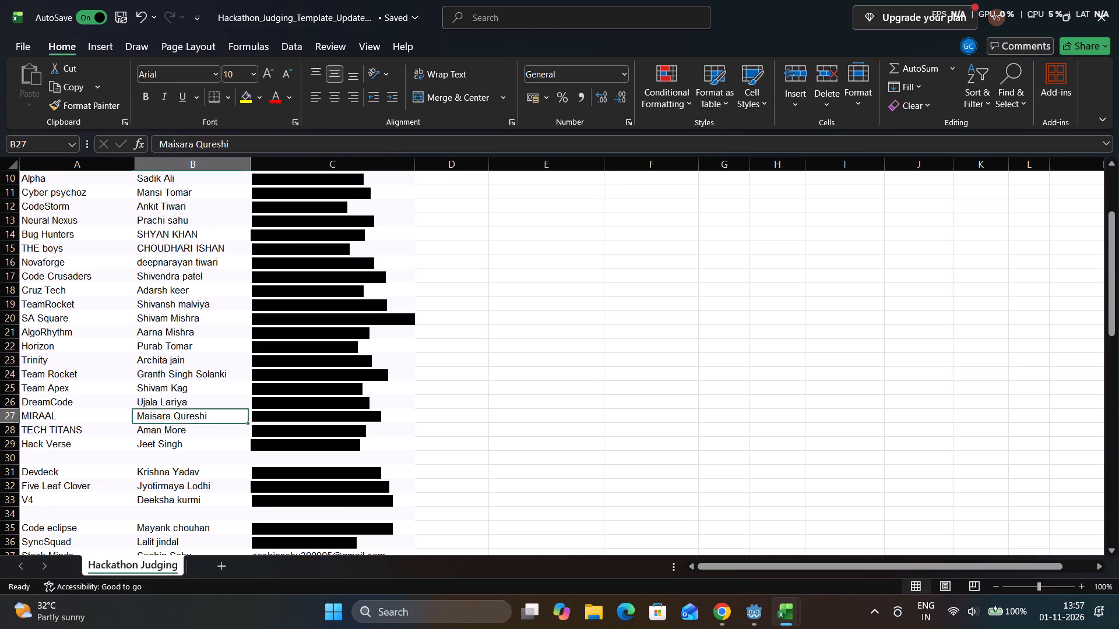
{"action": "left_click", "coordinate": [293, 423]}
{"action": "left_click", "coordinate": [378, 410]}
{"action": "left_click", "coordinate": [389, 407]}
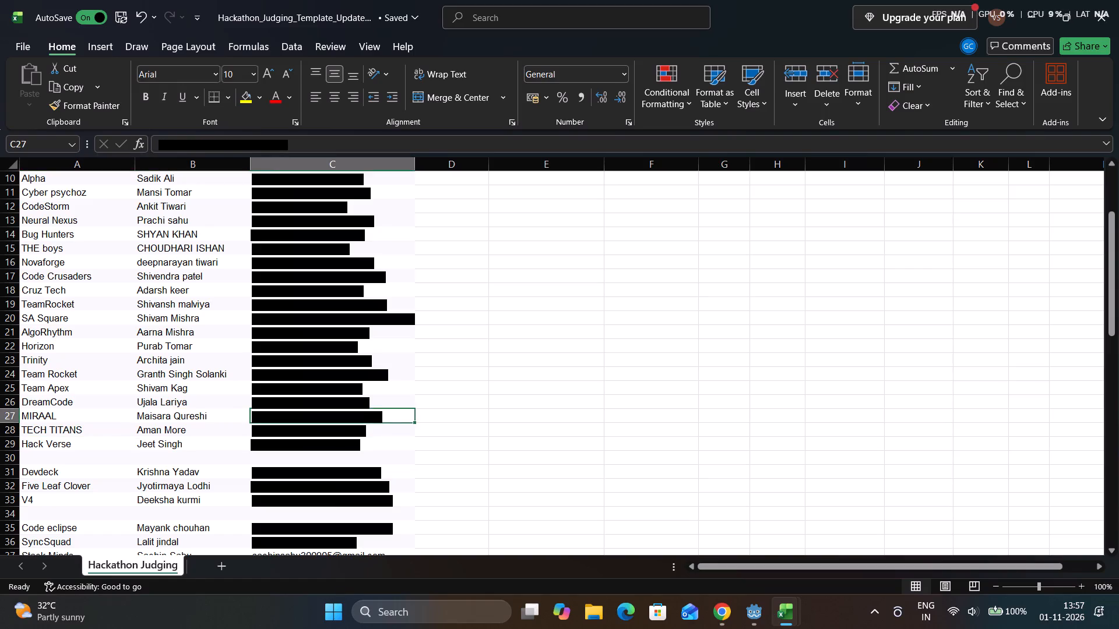
{"action": "left_click", "coordinate": [399, 404]}
{"action": "left_click", "coordinate": [430, 404]}
{"action": "left_click", "coordinate": [430, 405]}
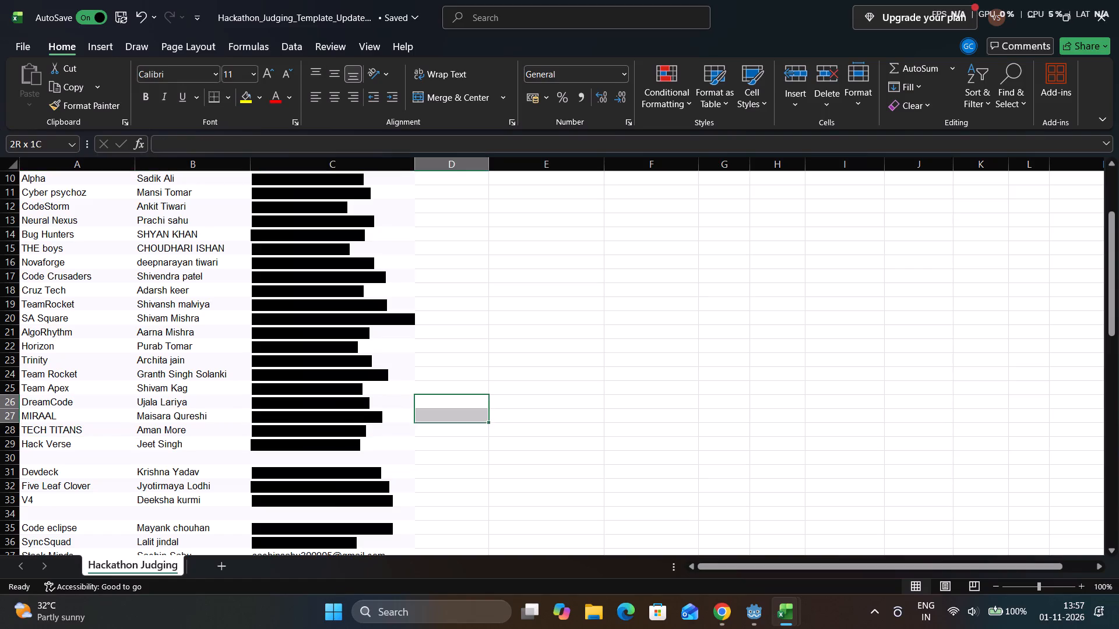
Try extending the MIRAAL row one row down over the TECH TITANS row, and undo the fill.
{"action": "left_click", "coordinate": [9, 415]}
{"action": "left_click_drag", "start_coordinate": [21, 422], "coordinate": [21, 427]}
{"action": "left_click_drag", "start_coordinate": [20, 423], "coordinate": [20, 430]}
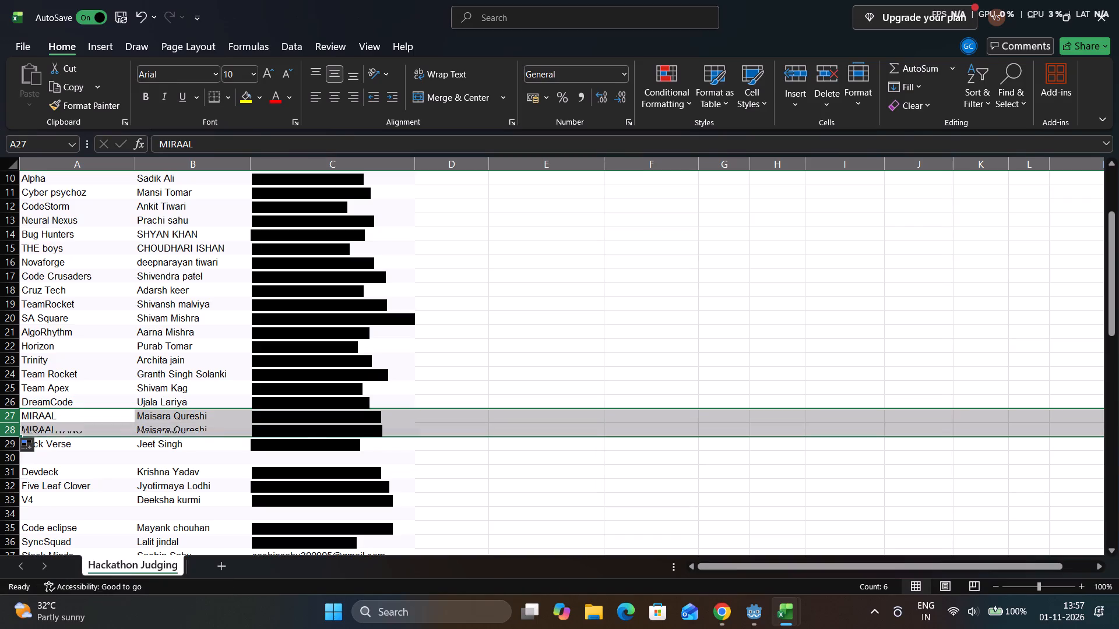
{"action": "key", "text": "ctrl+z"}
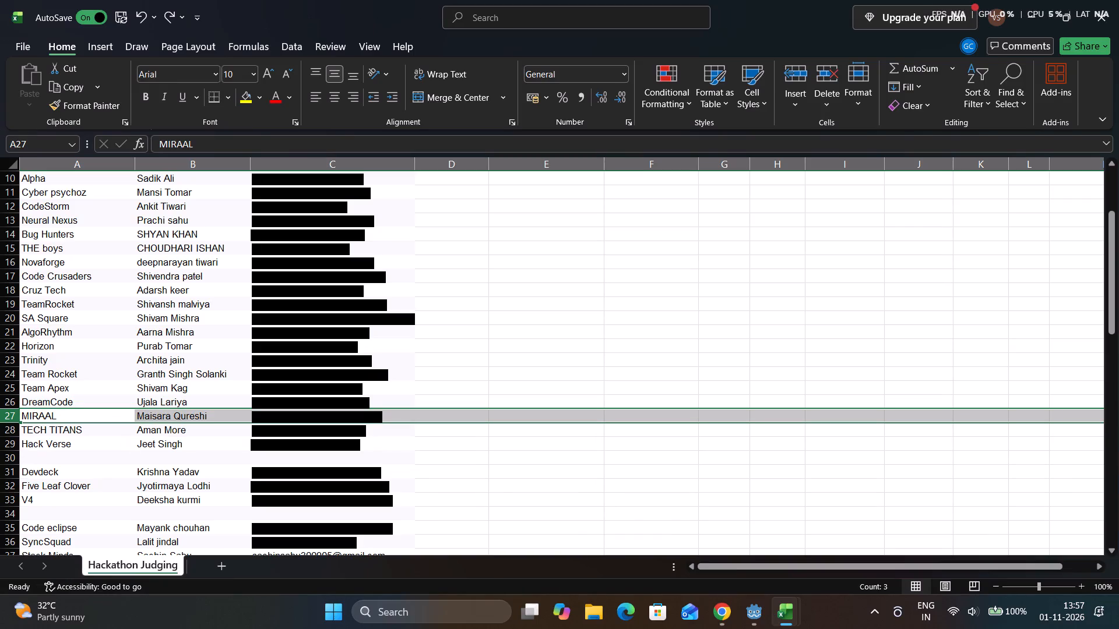
Increase the height of the MIRAAL row to about 26.
{"action": "left_click_drag", "start_coordinate": [12, 422], "coordinate": [9, 433]}
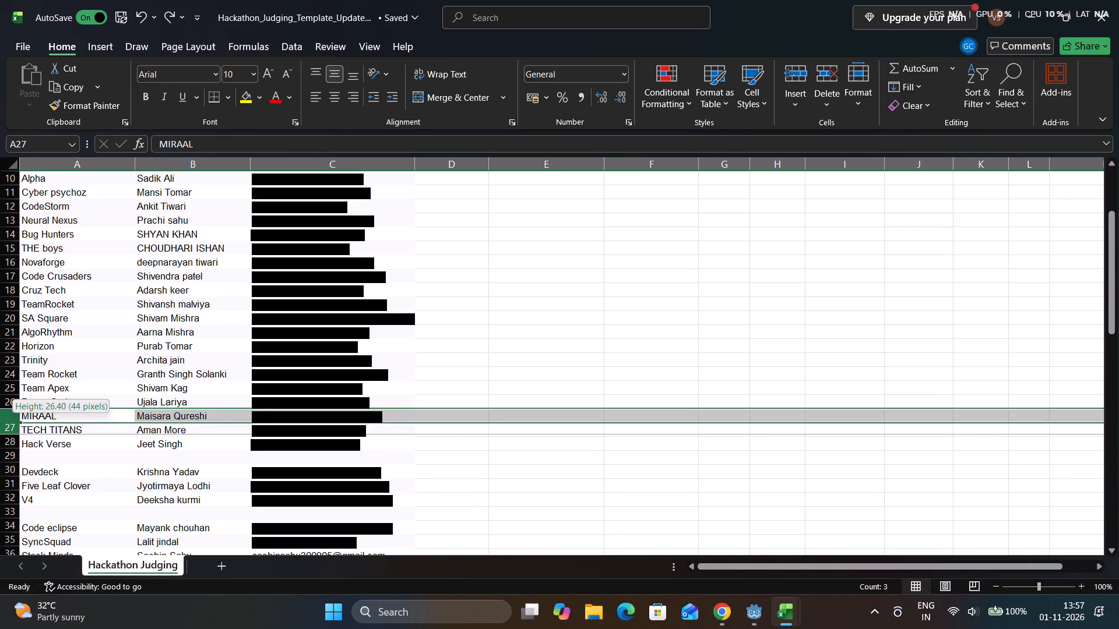
{"action": "left_click_drag", "start_coordinate": [9, 433], "coordinate": [9, 435]}
{"action": "left_click", "coordinate": [481, 368]}
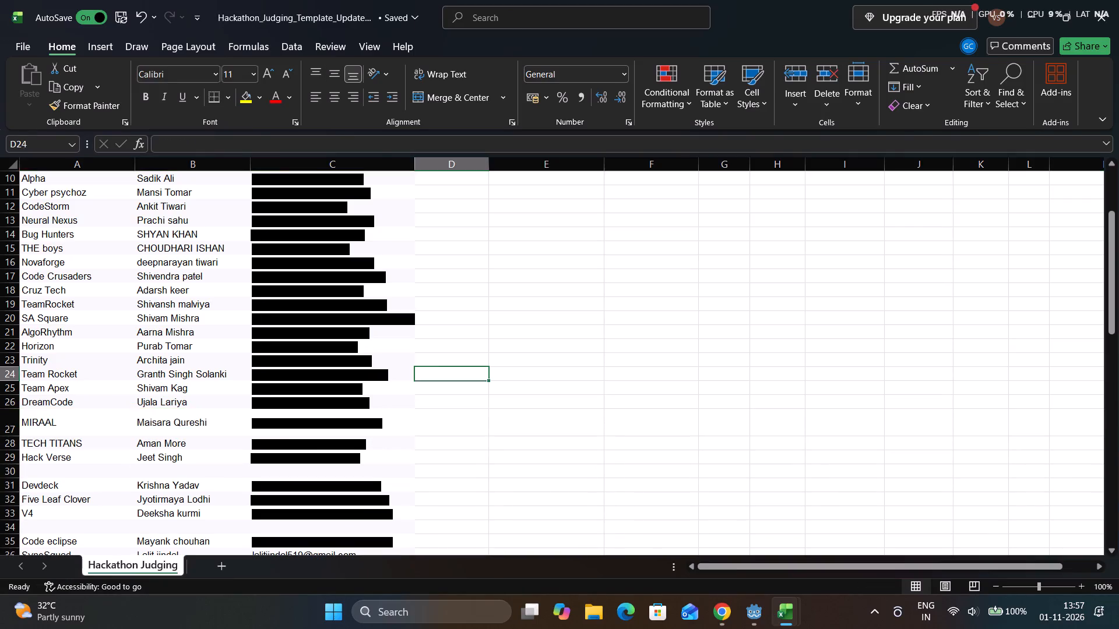
{"action": "left_click", "coordinate": [119, 430]}
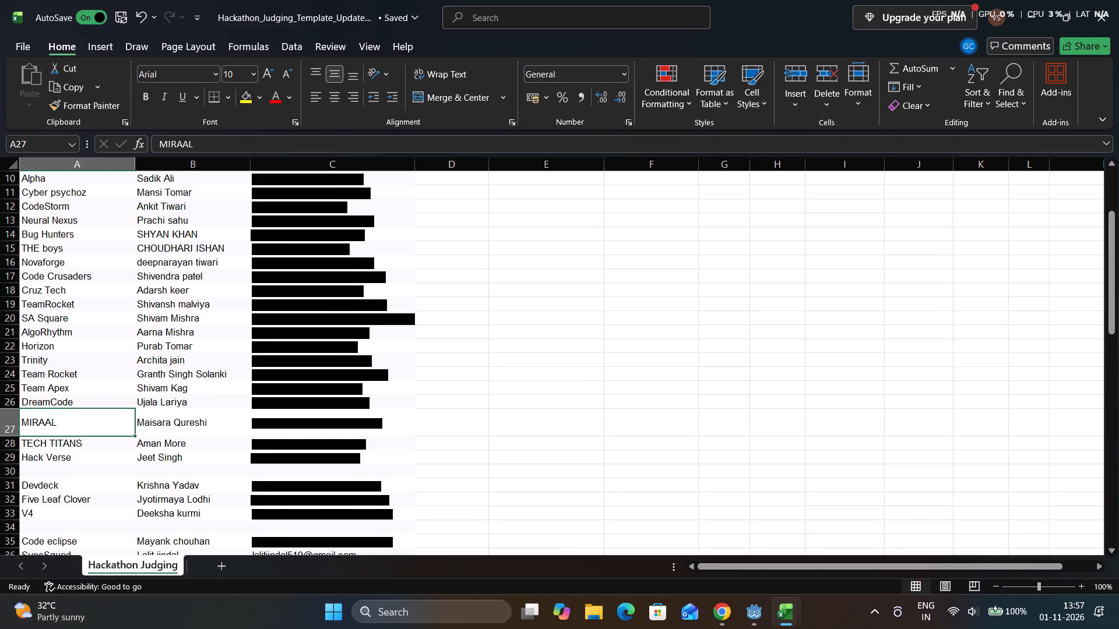
Increase the height of the Open Source row, row 2, to roughly twice that of a standard row.
{"action": "scroll", "coordinate": [81, 361], "scroll_direction": "up", "scroll_amount": 7}
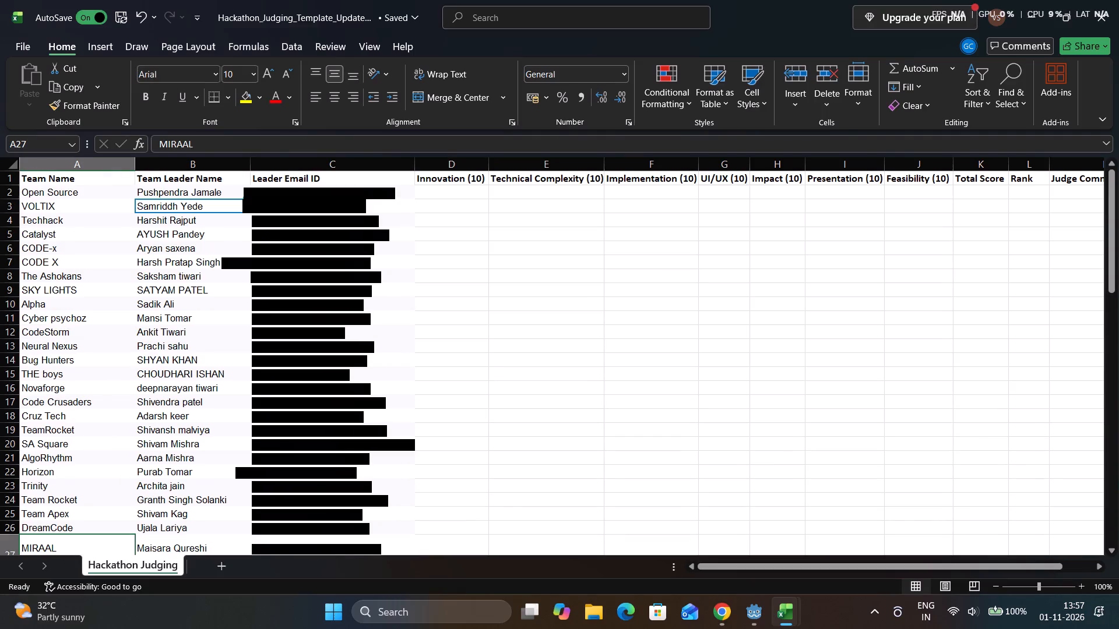
{"action": "left_click", "coordinate": [12, 189]}
{"action": "left_click", "coordinate": [12, 193]}
{"action": "left_click_drag", "start_coordinate": [12, 199], "coordinate": [12, 211]}
{"action": "left_click", "coordinate": [568, 291]}
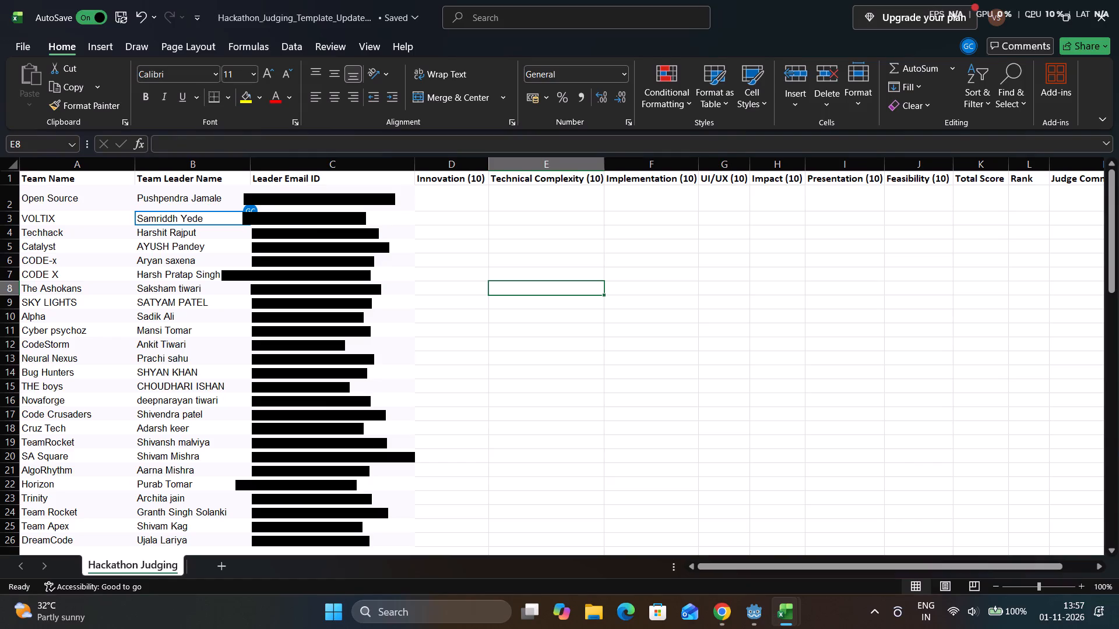
Examine the scoring cells of the Open Source row and the team rows around the taller MIRAAL row.
{"action": "left_click", "coordinate": [430, 193]}
{"action": "left_click", "coordinate": [537, 199]}
{"action": "left_click", "coordinate": [636, 199]}
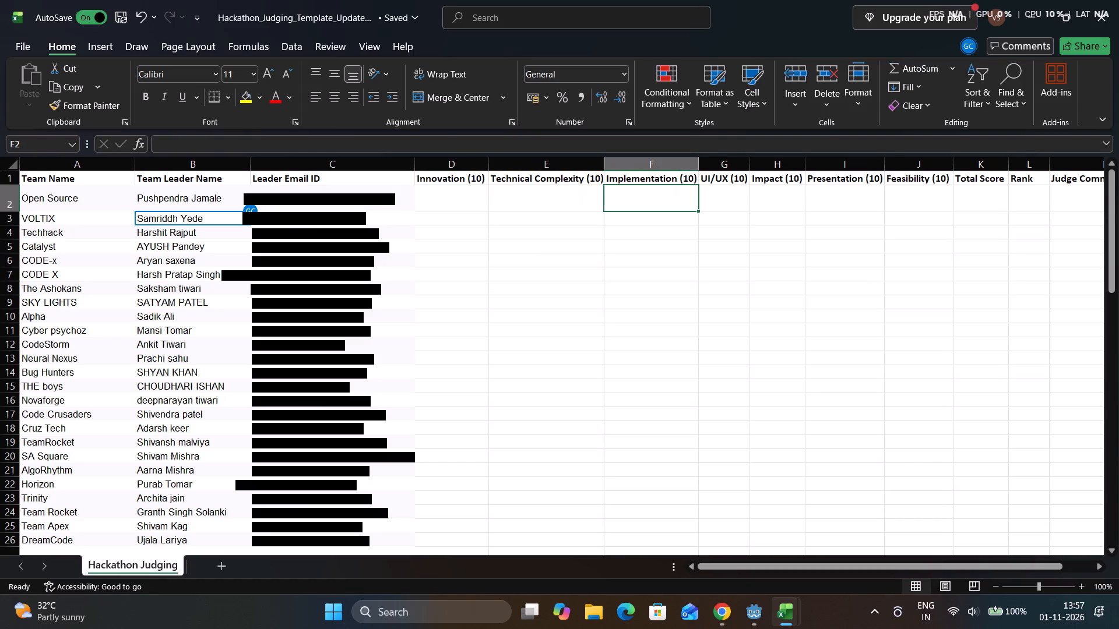
{"action": "left_click", "coordinate": [687, 199]}
{"action": "left_click", "coordinate": [710, 196]}
{"action": "scroll", "coordinate": [291, 214], "scroll_direction": "down", "scroll_amount": 3}
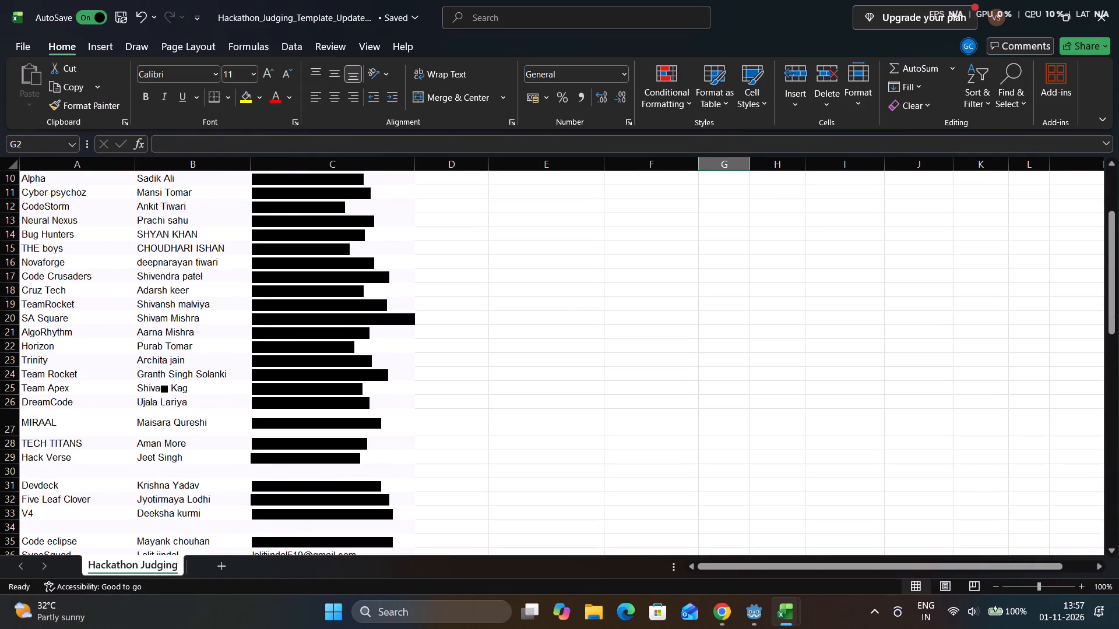
{"action": "scroll", "coordinate": [291, 214], "scroll_direction": "down", "scroll_amount": 4}
{"action": "scroll", "coordinate": [86, 270], "scroll_direction": "up", "scroll_amount": 3}
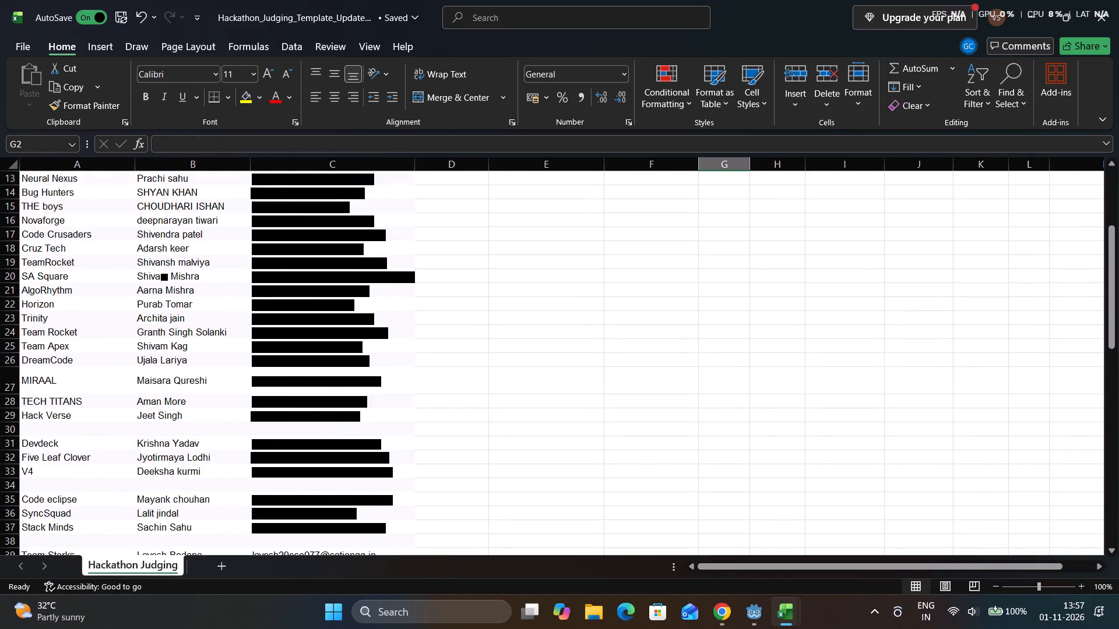
{"action": "scroll", "coordinate": [86, 270], "scroll_direction": "up", "scroll_amount": 8}
{"action": "scroll", "coordinate": [65, 271], "scroll_direction": "down", "scroll_amount": 2}
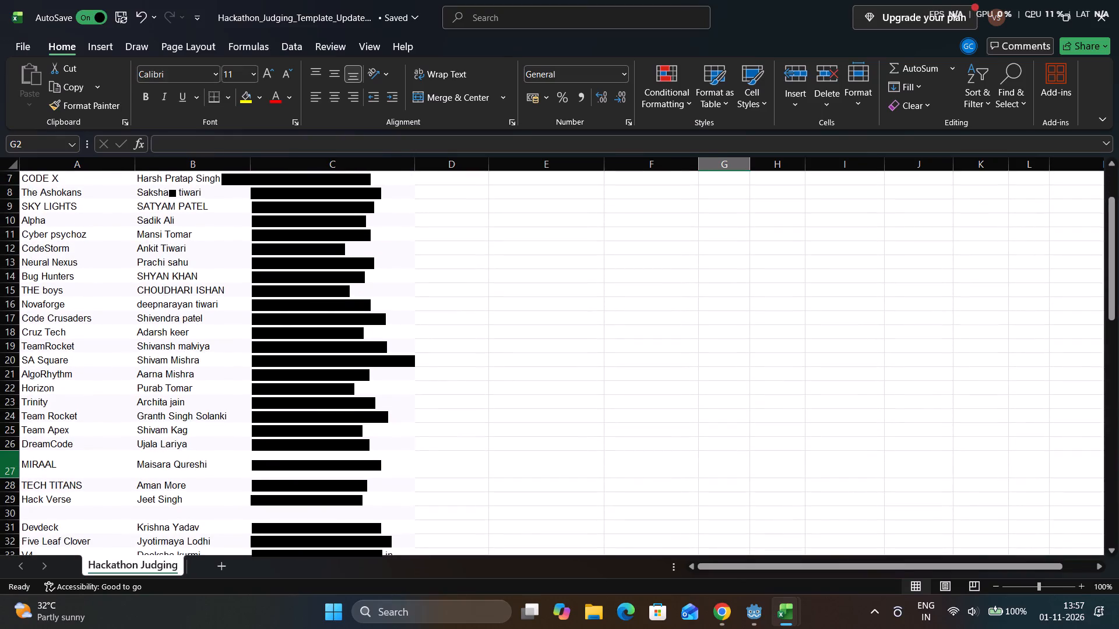
{"action": "left_click", "coordinate": [465, 468]}
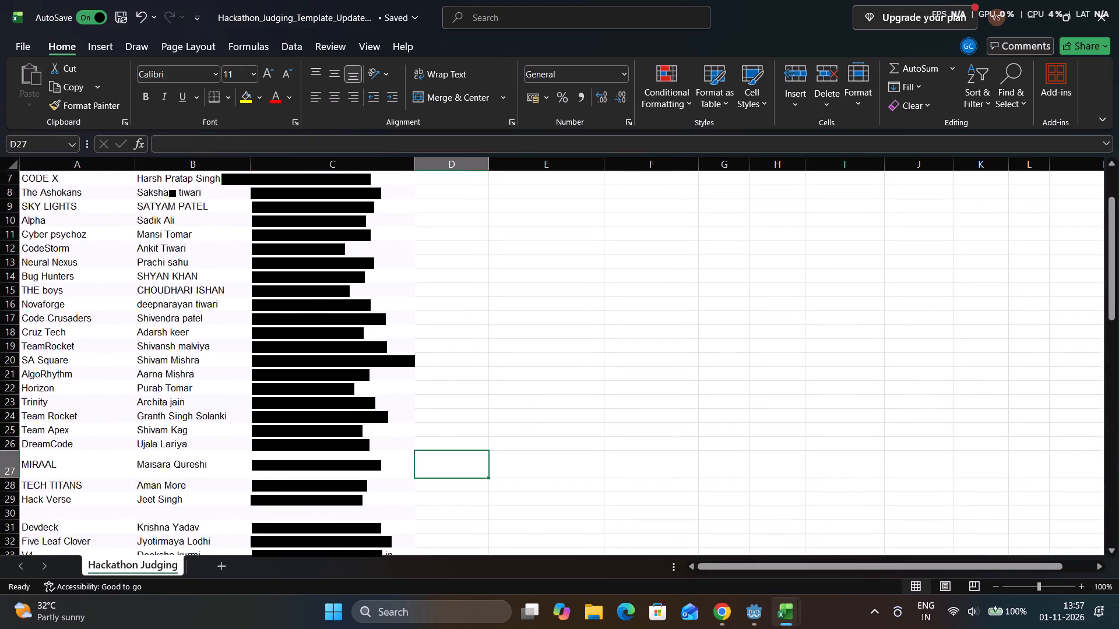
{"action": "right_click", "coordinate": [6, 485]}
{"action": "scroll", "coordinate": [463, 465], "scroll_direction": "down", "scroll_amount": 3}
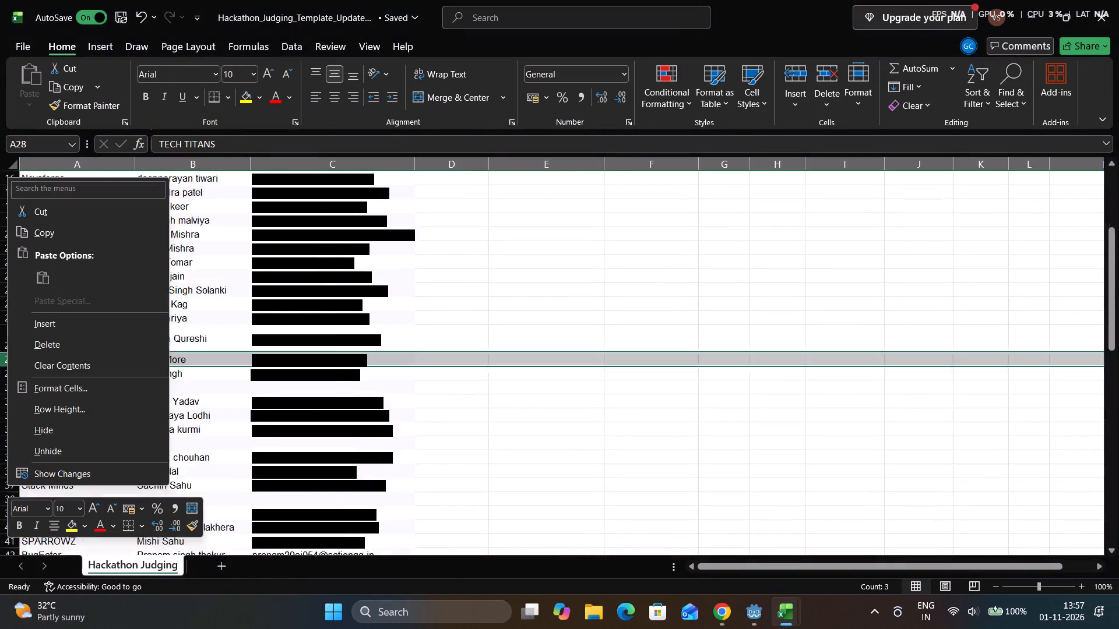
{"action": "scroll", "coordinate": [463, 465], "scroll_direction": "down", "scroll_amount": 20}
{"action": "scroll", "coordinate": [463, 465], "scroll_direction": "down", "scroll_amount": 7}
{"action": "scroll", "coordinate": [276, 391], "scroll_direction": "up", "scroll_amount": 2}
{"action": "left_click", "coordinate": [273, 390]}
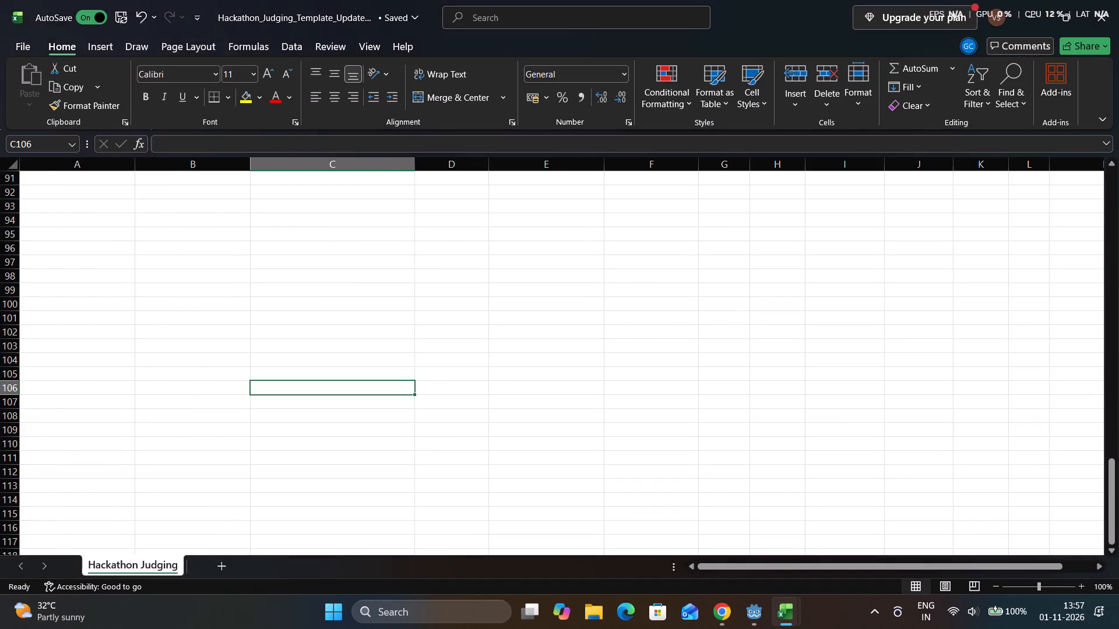
Enter the label "1st Year Teams" in cell A82, in the empty row below the Crackbuddies entry.
{"action": "scroll", "coordinate": [0, 288], "scroll_direction": "up", "scroll_amount": 6}
{"action": "left_click", "coordinate": [6, 306]}
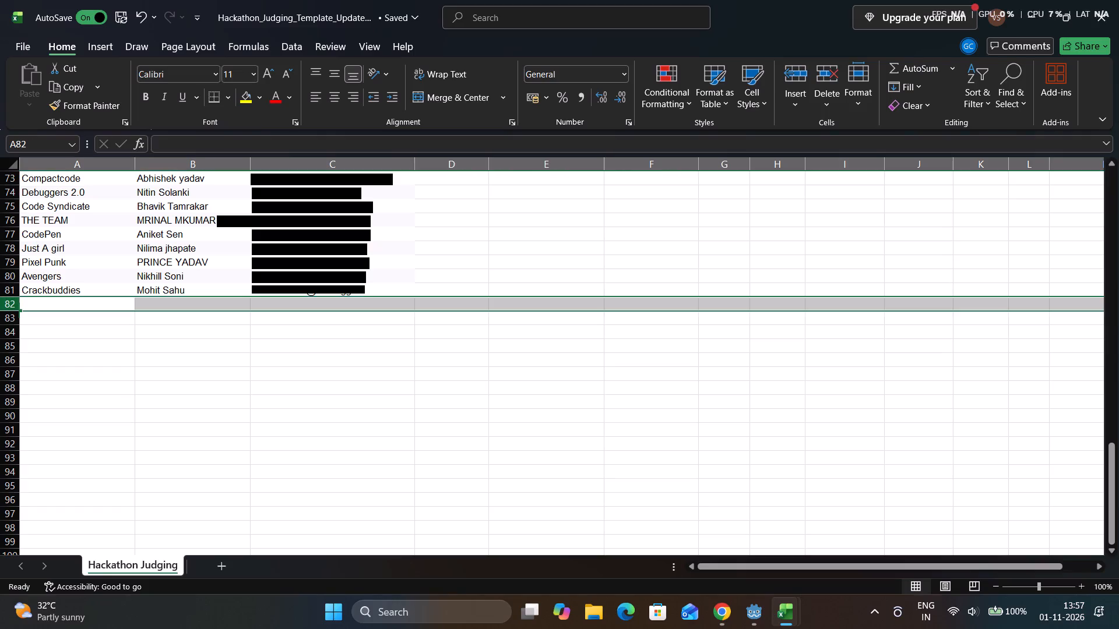
{"action": "left_click", "coordinate": [40, 306]}
{"action": "left_click", "coordinate": [40, 306]}
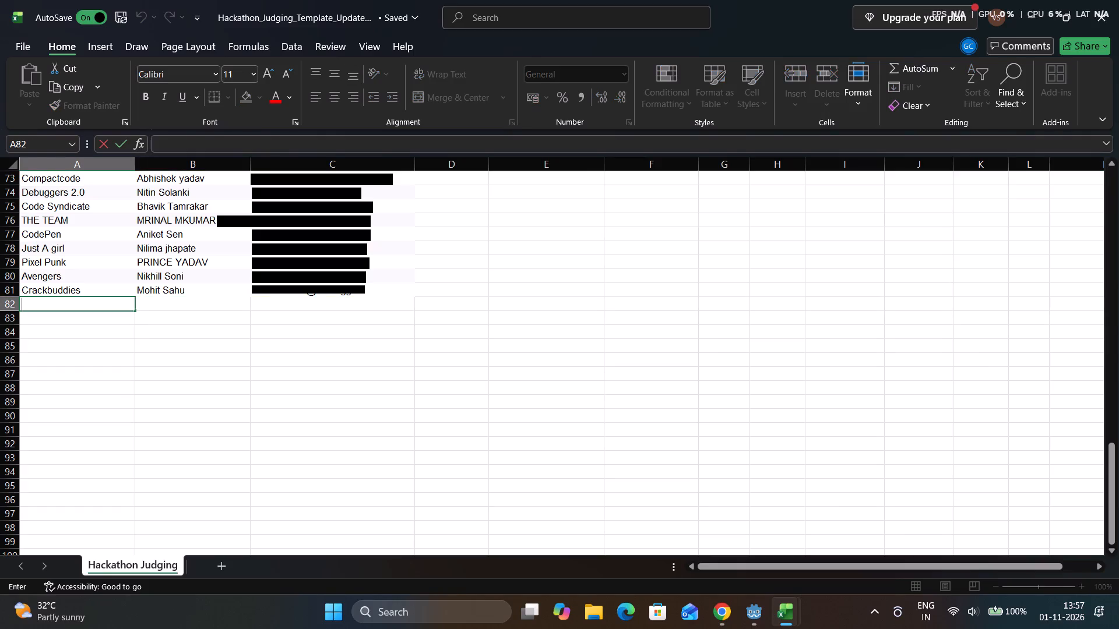
{"action": "key", "text": "shift+exclam"}
{"action": "key", "text": "BackSpace"}
{"action": "type", "text": "1ste"}
{"action": "key", "text": "space"}
{"action": "key", "text": "BackSpace"}
{"action": "key", "text": "BackSpace"}
{"action": "key", "text": "space"}
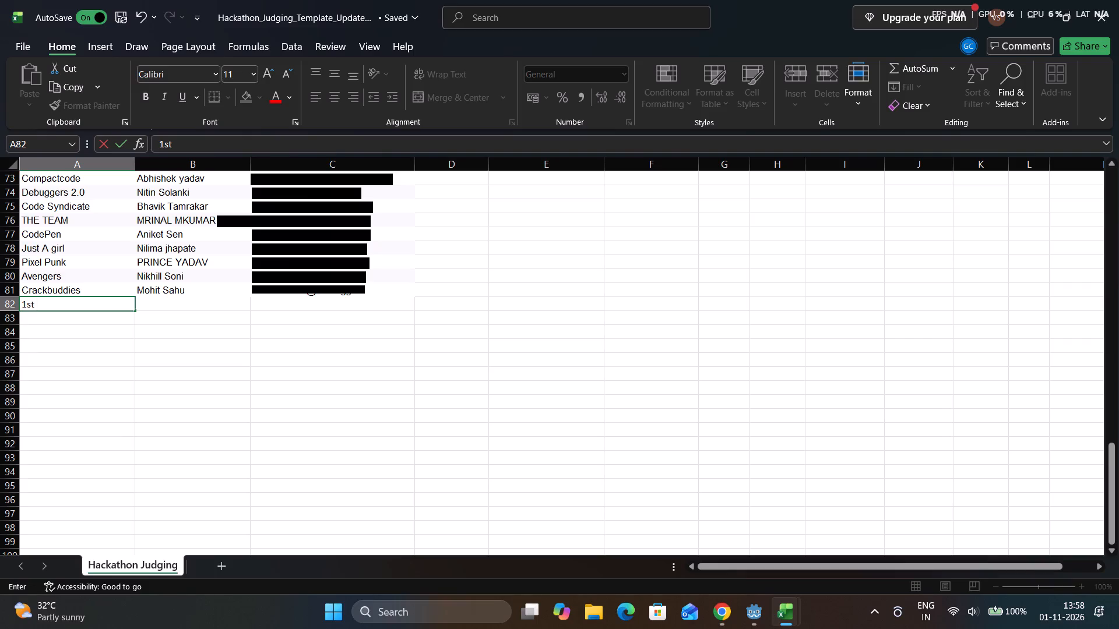
{"action": "type", "text": "YEa"}
{"action": "key", "text": "BackSpace"}
{"action": "key", "text": "BackSpace"}
{"action": "type", "text": "ea"}
{"action": "type", "text": "r"}
{"action": "key", "text": "space"}
{"action": "key", "text": "shift+t"}
{"action": "key", "text": "shift+e"}
{"action": "key", "text": "BackSpace"}
{"action": "key", "text": "BackSpace"}
{"action": "key", "text": "BackSpace"}
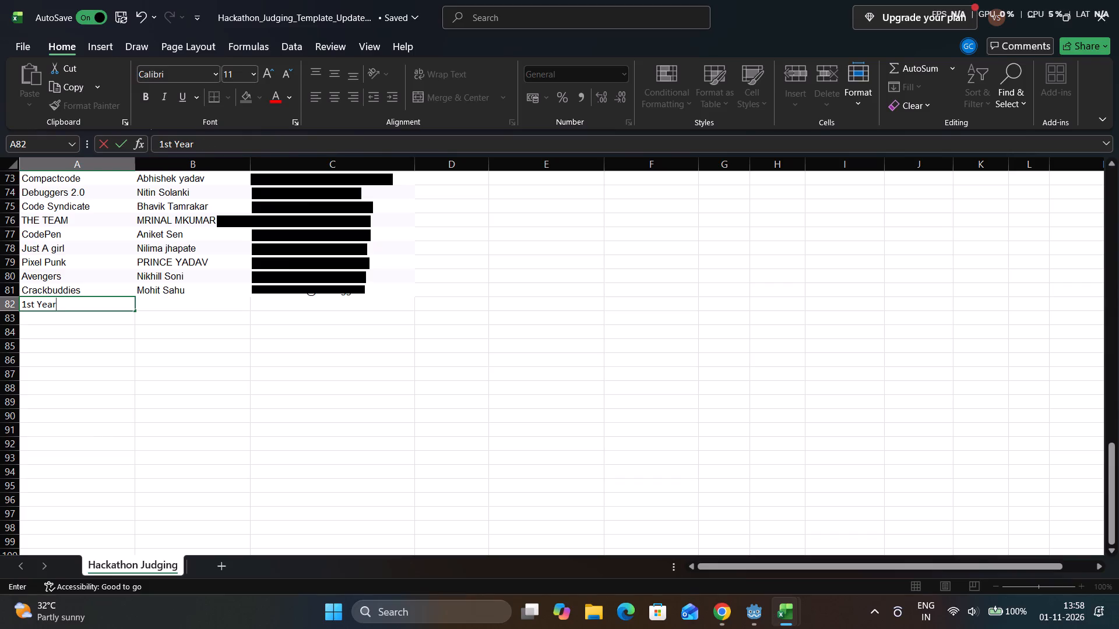
{"action": "key", "text": "space"}
{"action": "type", "text": "TE"}
{"action": "key", "text": "BackSpace"}
{"action": "type", "text": "eams"}
{"action": "key", "text": "space"}
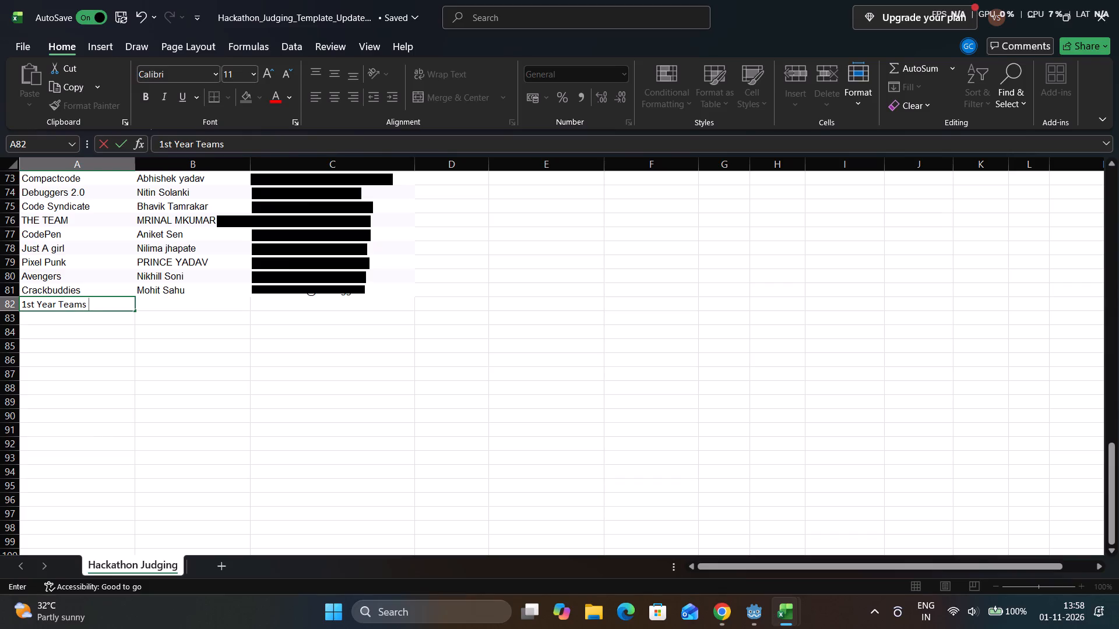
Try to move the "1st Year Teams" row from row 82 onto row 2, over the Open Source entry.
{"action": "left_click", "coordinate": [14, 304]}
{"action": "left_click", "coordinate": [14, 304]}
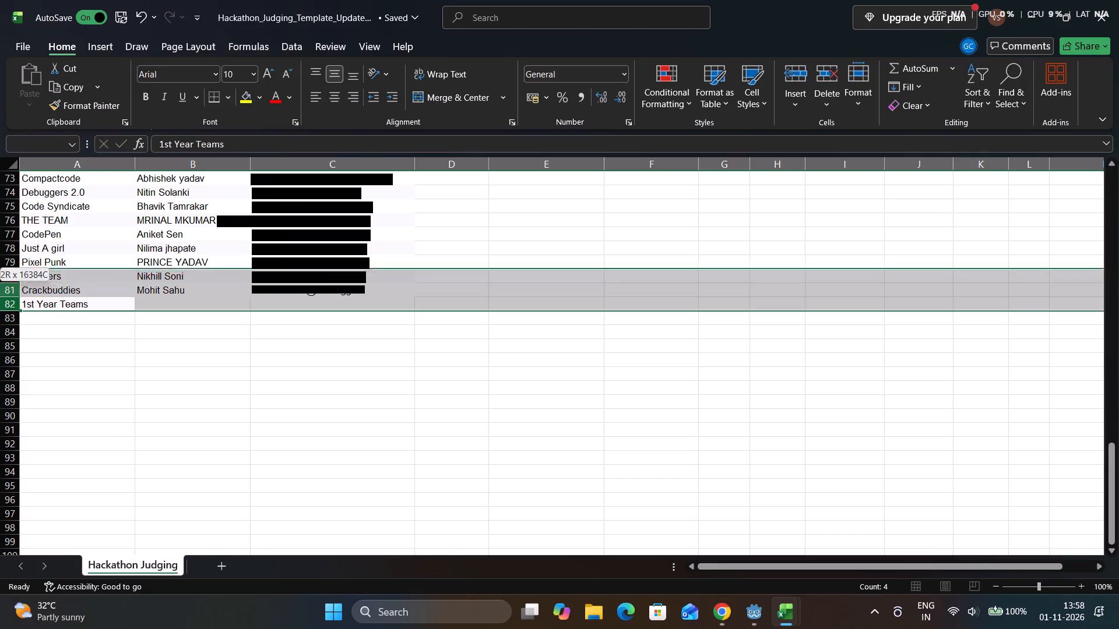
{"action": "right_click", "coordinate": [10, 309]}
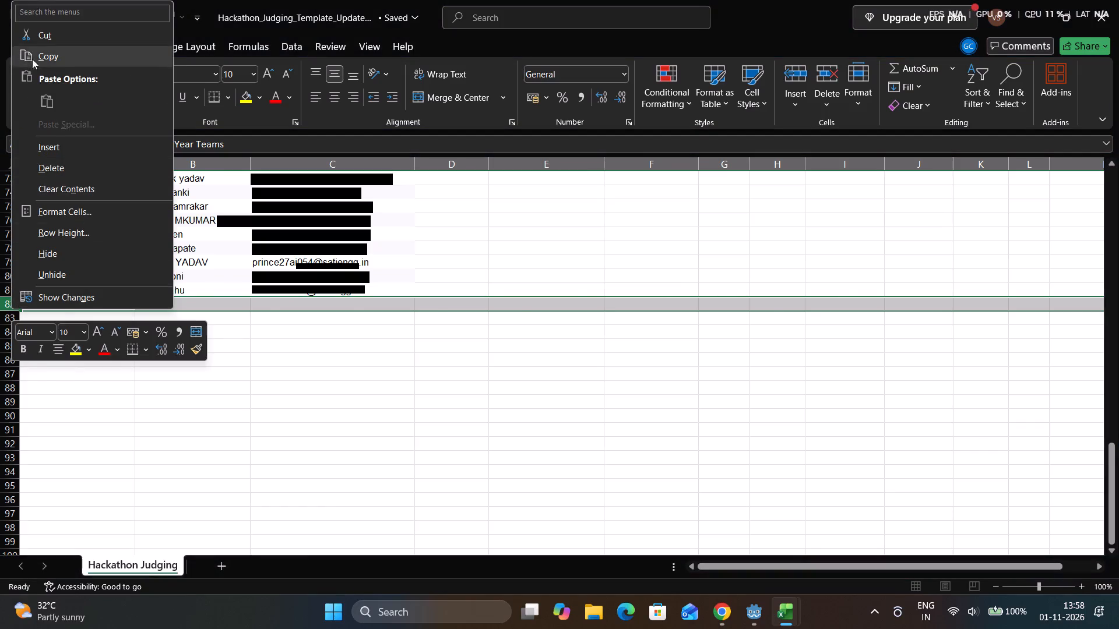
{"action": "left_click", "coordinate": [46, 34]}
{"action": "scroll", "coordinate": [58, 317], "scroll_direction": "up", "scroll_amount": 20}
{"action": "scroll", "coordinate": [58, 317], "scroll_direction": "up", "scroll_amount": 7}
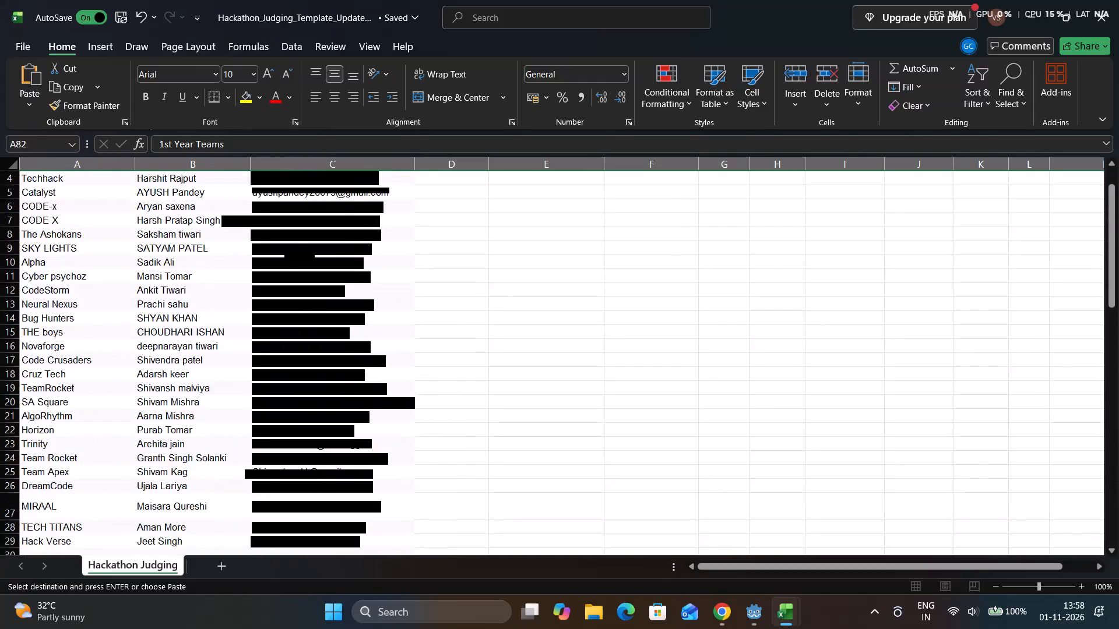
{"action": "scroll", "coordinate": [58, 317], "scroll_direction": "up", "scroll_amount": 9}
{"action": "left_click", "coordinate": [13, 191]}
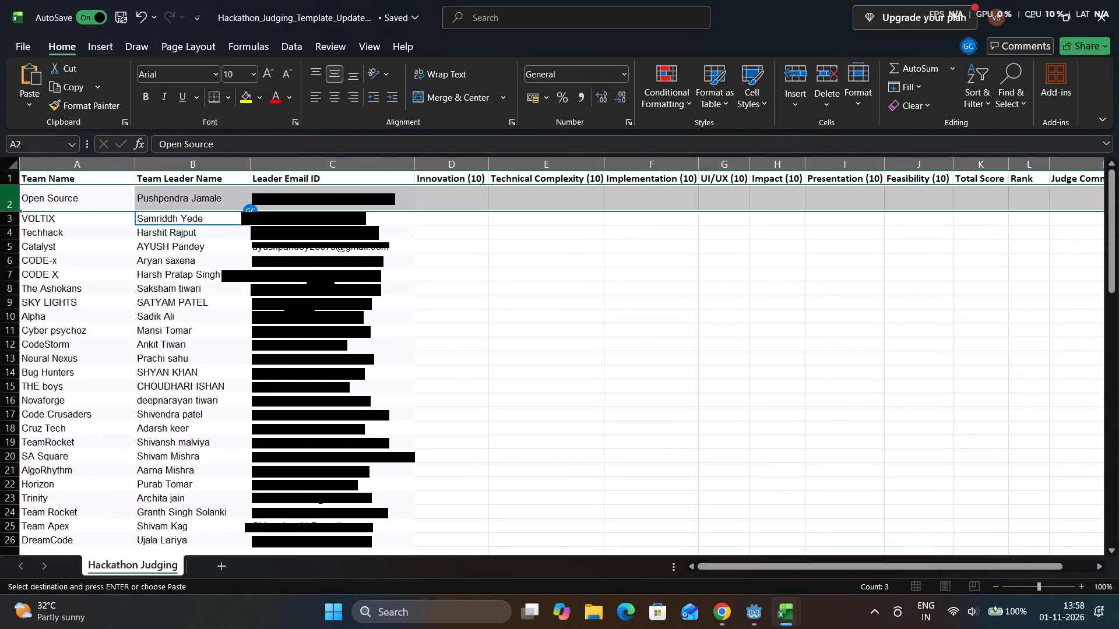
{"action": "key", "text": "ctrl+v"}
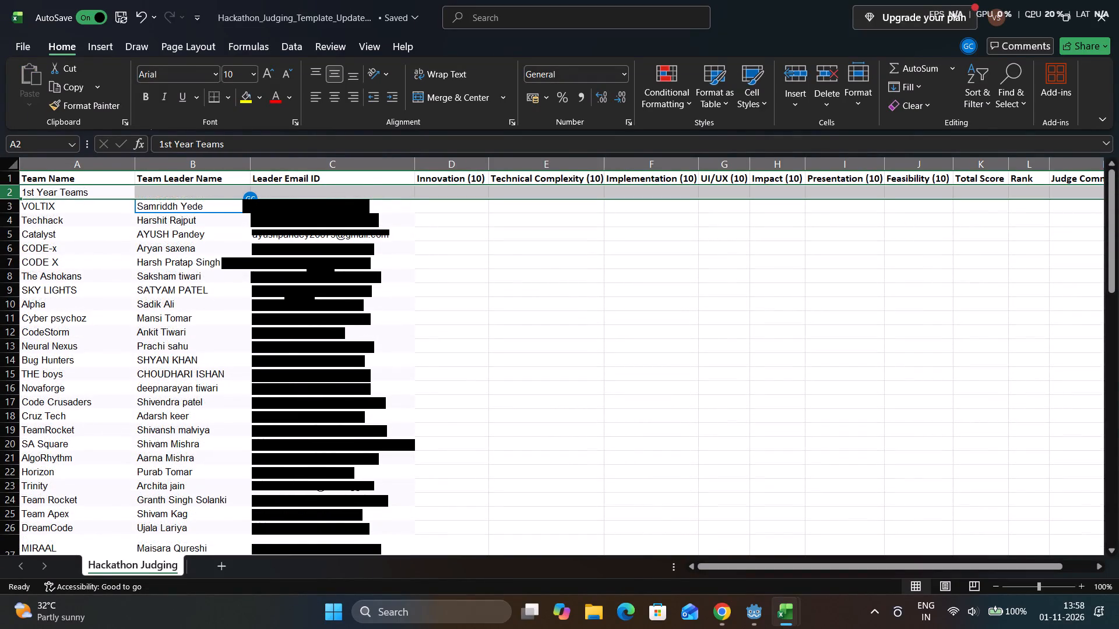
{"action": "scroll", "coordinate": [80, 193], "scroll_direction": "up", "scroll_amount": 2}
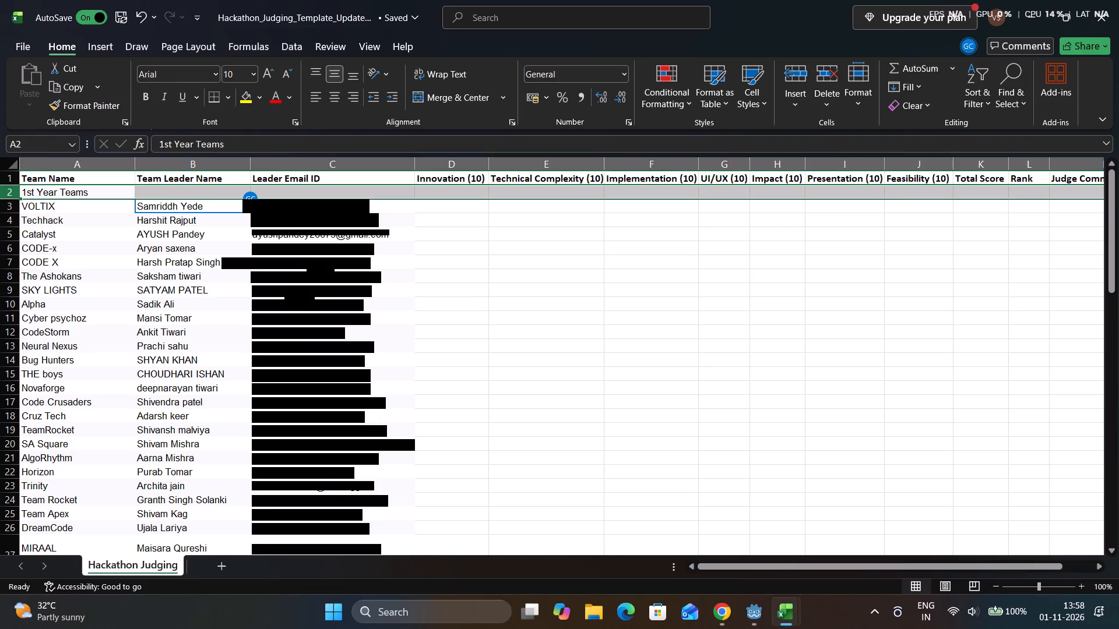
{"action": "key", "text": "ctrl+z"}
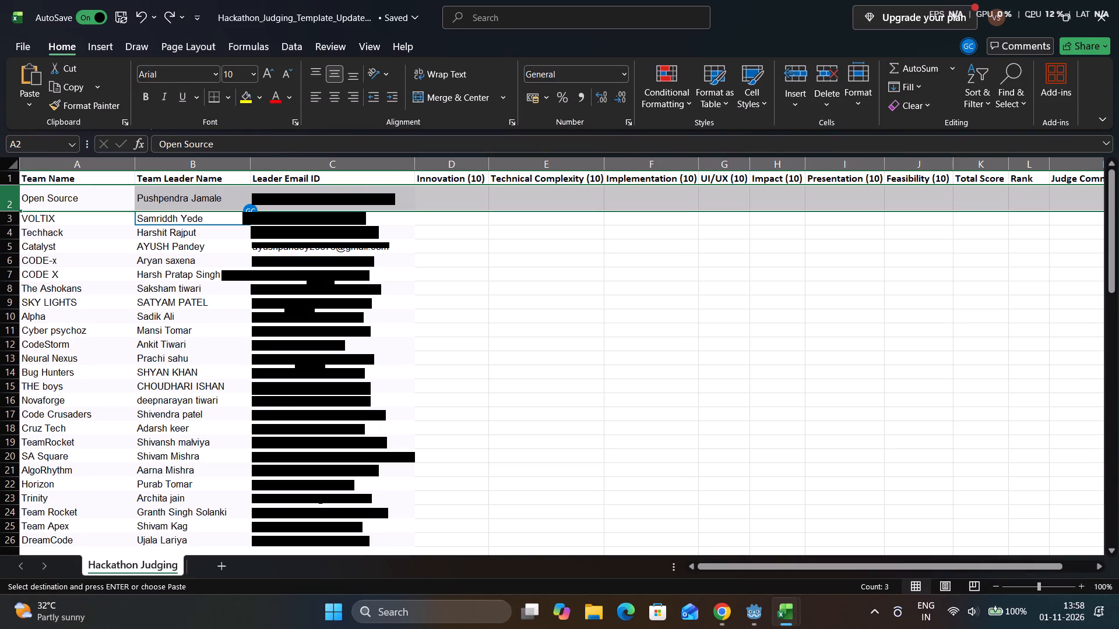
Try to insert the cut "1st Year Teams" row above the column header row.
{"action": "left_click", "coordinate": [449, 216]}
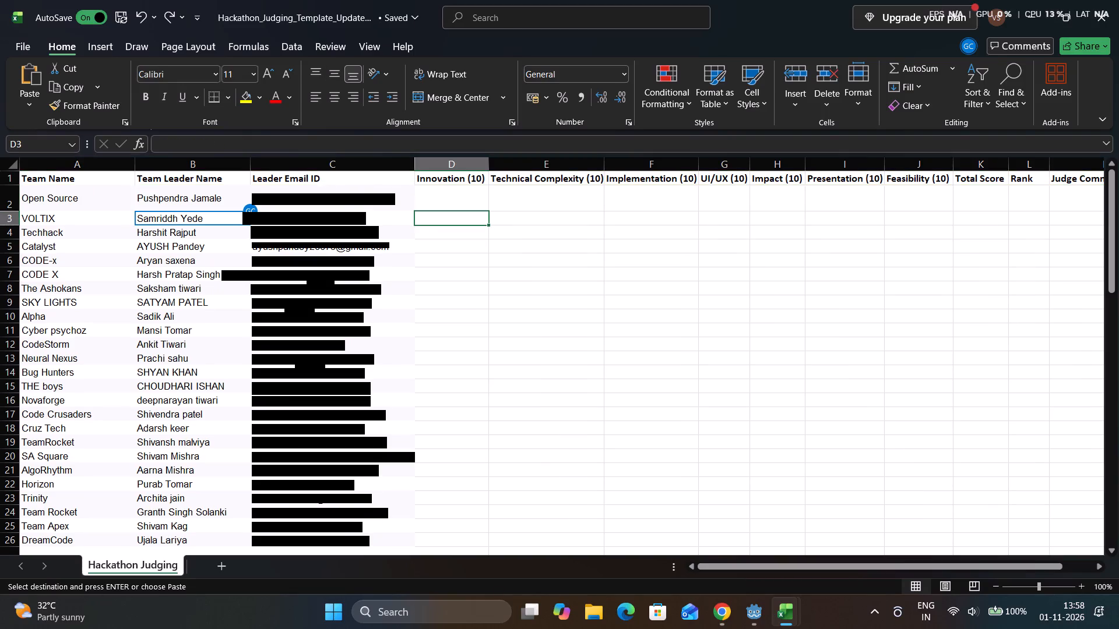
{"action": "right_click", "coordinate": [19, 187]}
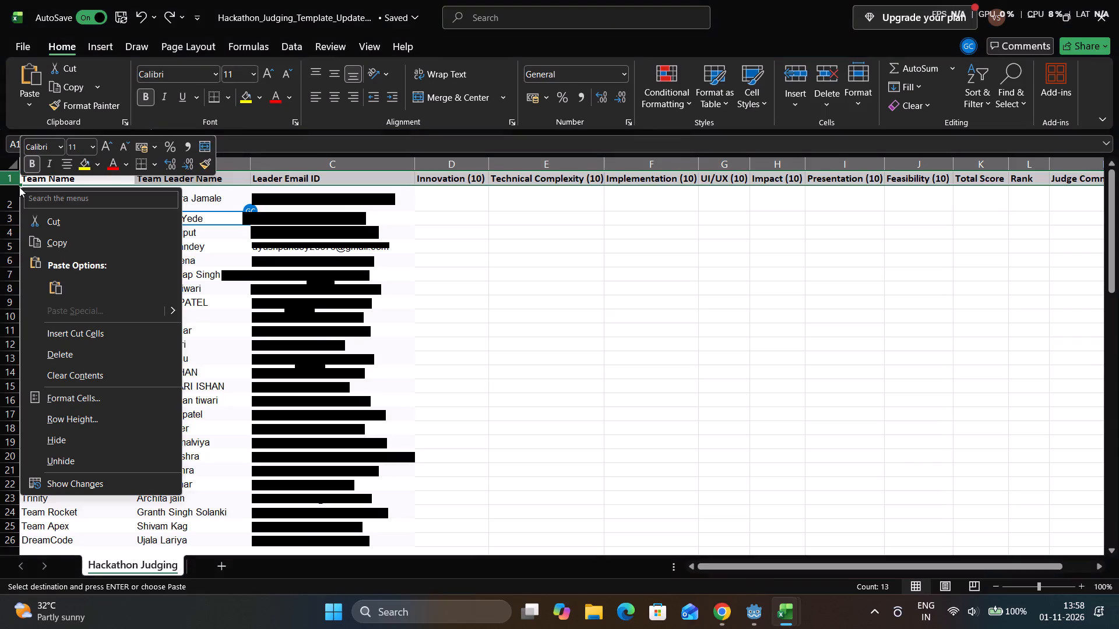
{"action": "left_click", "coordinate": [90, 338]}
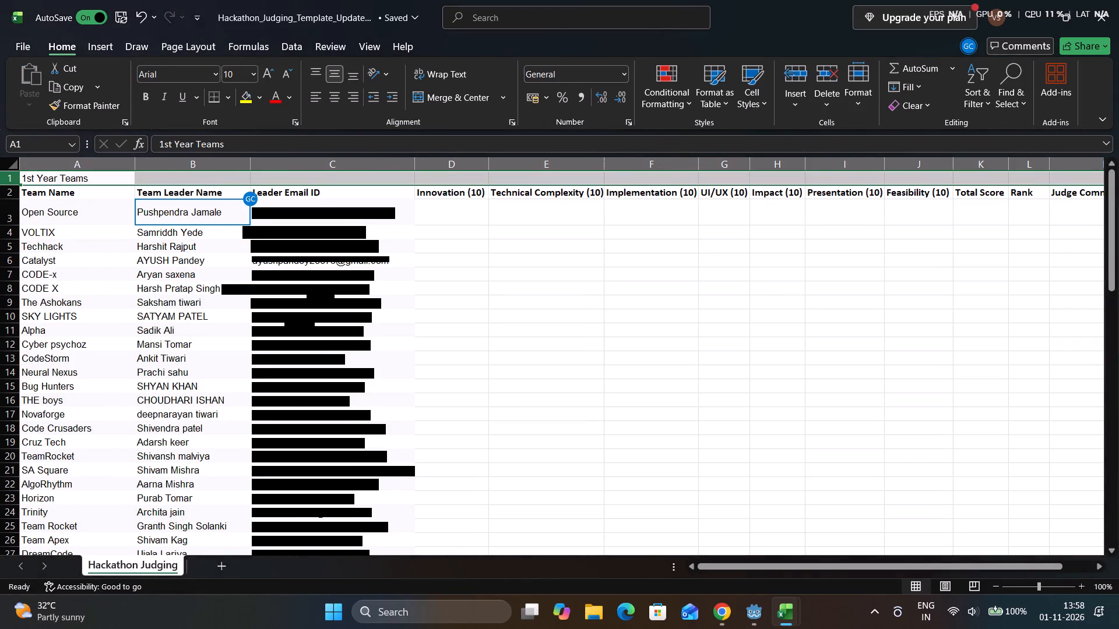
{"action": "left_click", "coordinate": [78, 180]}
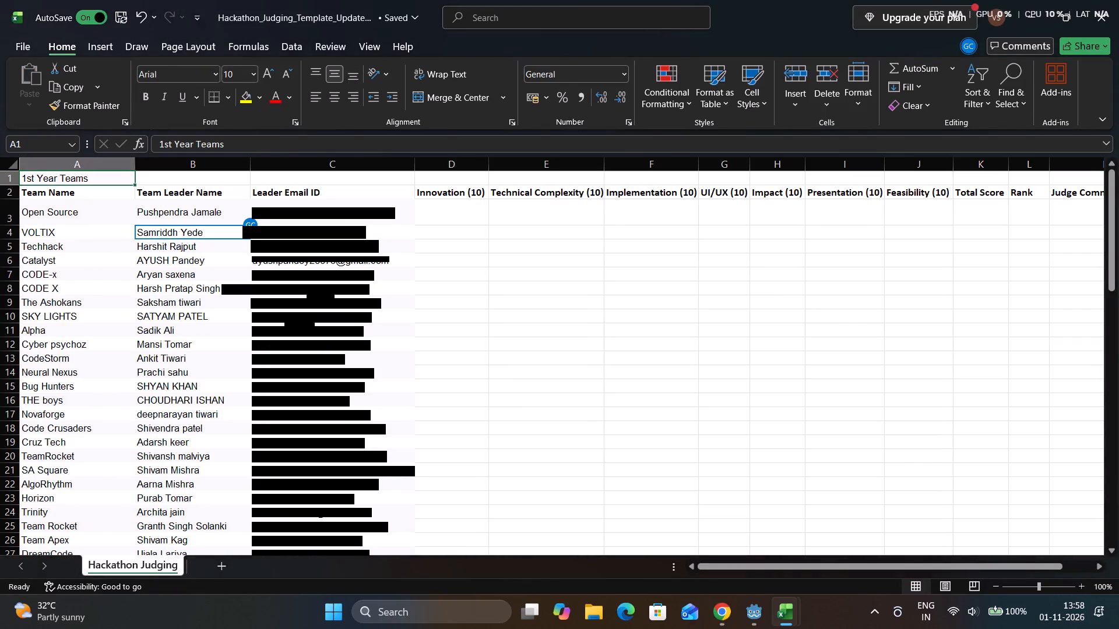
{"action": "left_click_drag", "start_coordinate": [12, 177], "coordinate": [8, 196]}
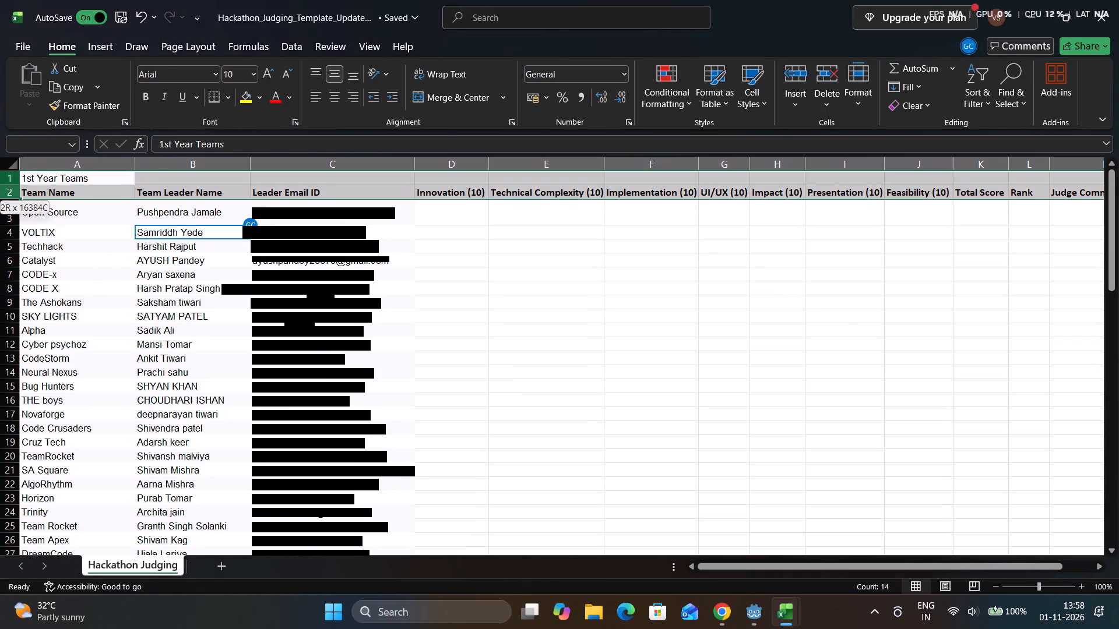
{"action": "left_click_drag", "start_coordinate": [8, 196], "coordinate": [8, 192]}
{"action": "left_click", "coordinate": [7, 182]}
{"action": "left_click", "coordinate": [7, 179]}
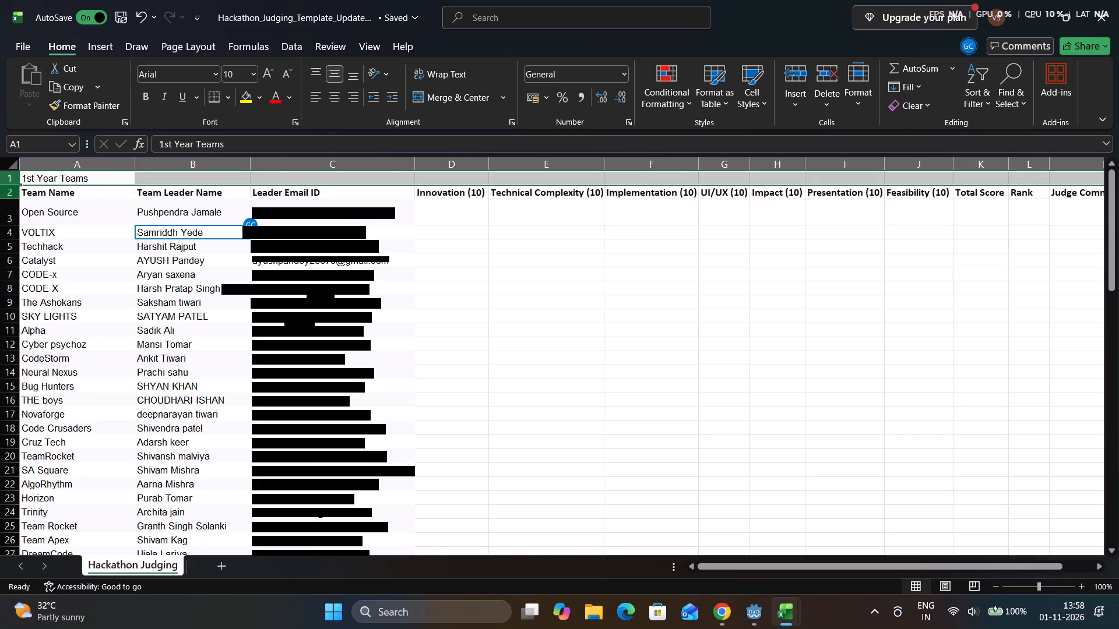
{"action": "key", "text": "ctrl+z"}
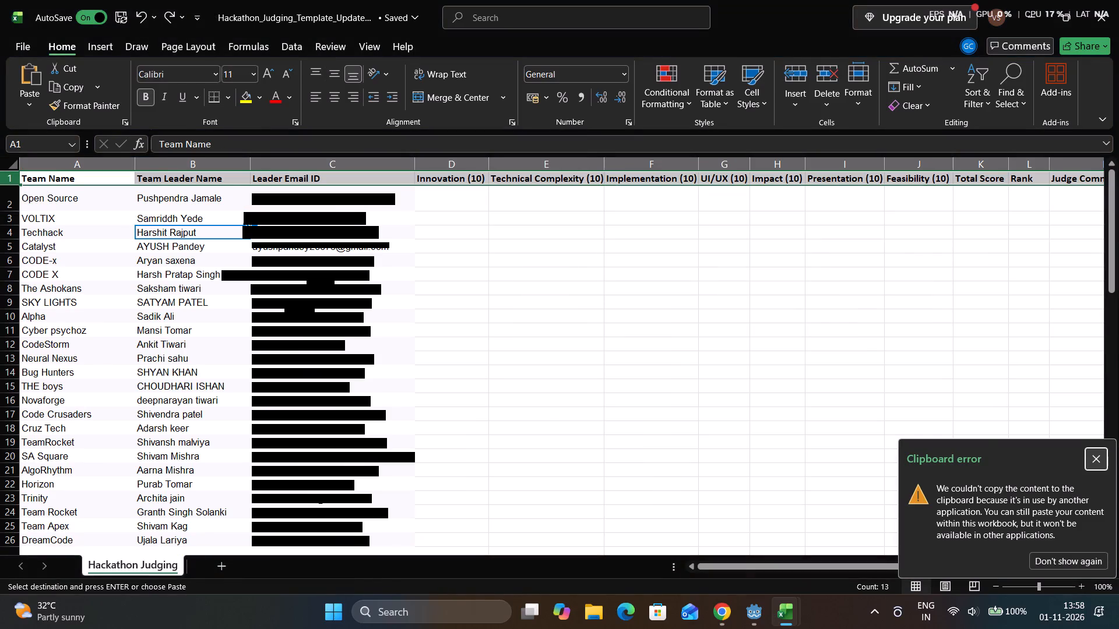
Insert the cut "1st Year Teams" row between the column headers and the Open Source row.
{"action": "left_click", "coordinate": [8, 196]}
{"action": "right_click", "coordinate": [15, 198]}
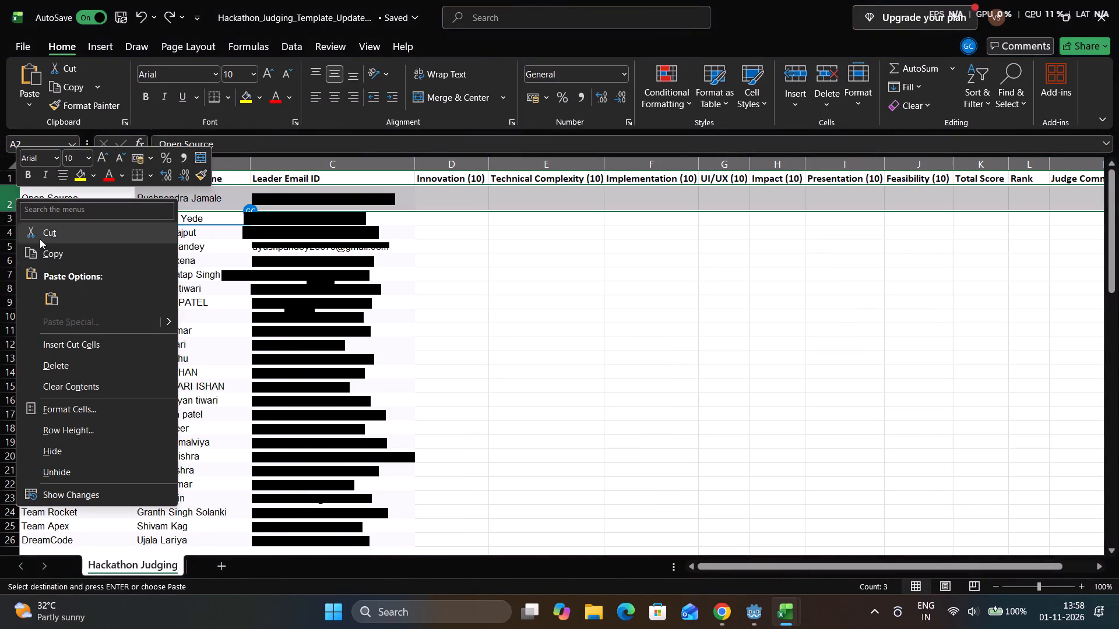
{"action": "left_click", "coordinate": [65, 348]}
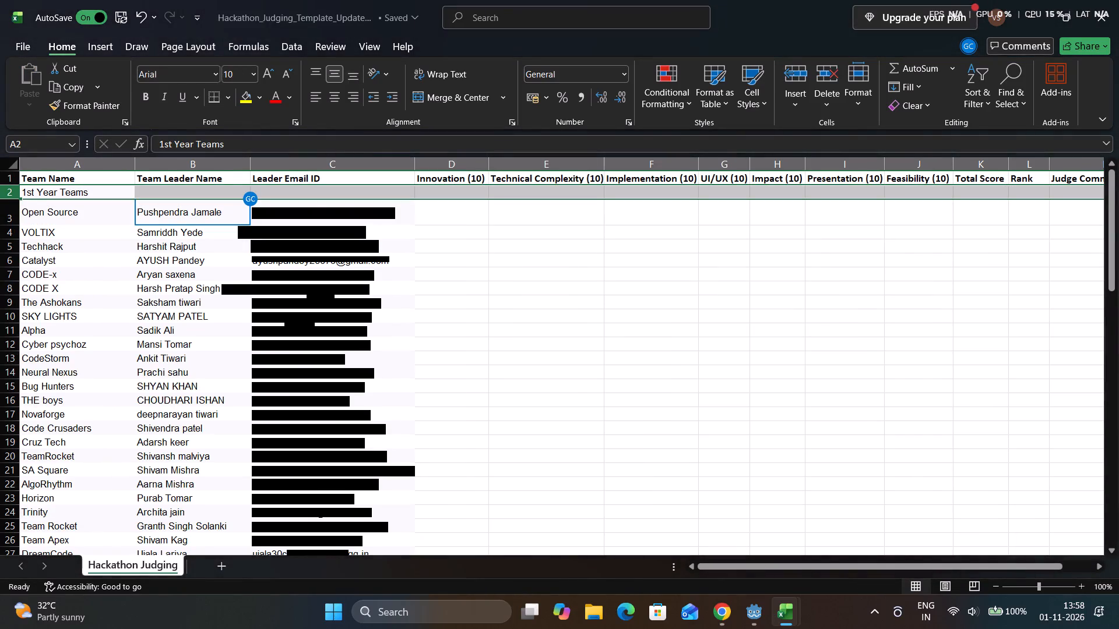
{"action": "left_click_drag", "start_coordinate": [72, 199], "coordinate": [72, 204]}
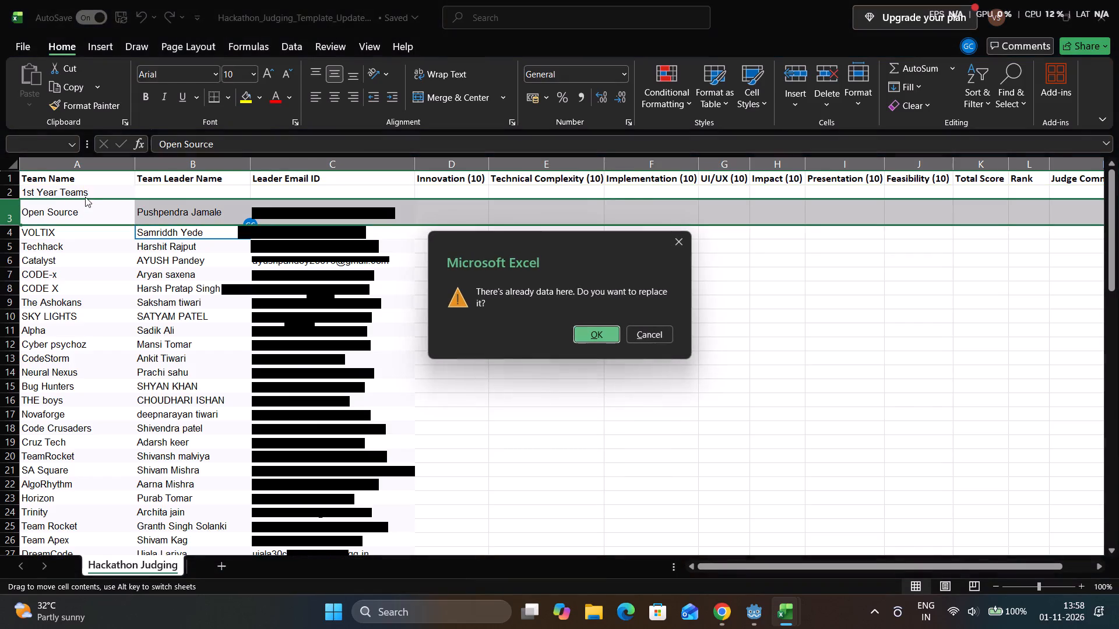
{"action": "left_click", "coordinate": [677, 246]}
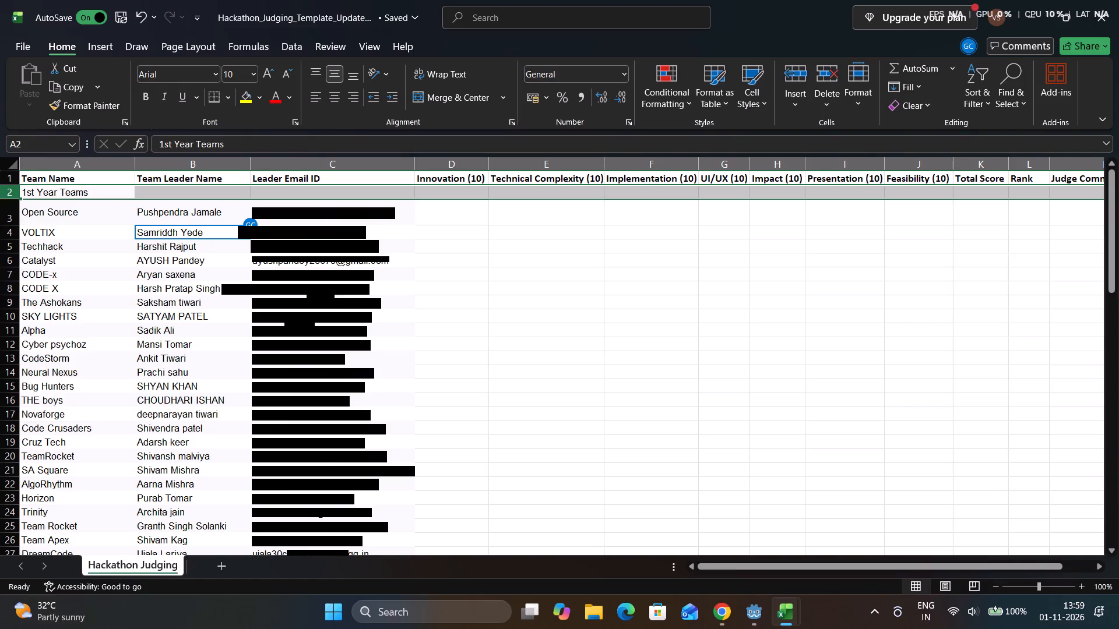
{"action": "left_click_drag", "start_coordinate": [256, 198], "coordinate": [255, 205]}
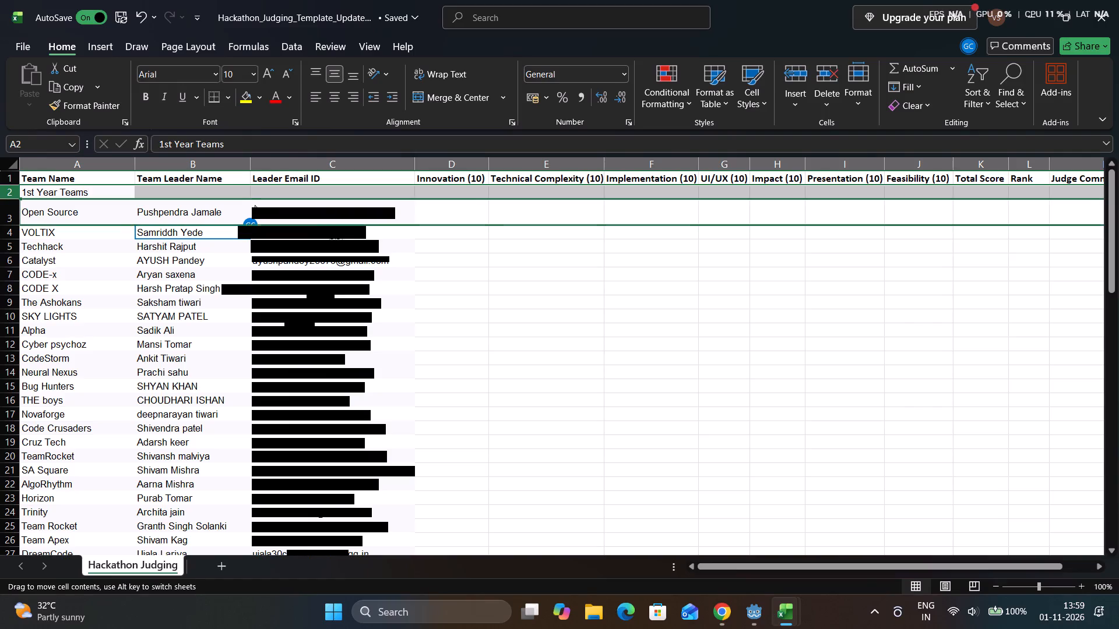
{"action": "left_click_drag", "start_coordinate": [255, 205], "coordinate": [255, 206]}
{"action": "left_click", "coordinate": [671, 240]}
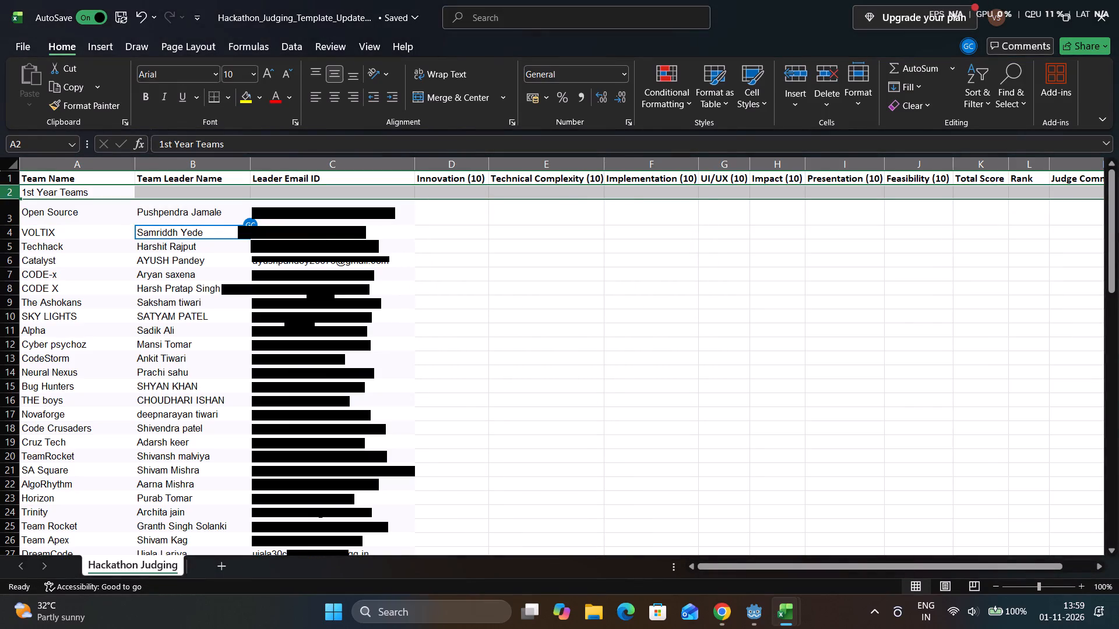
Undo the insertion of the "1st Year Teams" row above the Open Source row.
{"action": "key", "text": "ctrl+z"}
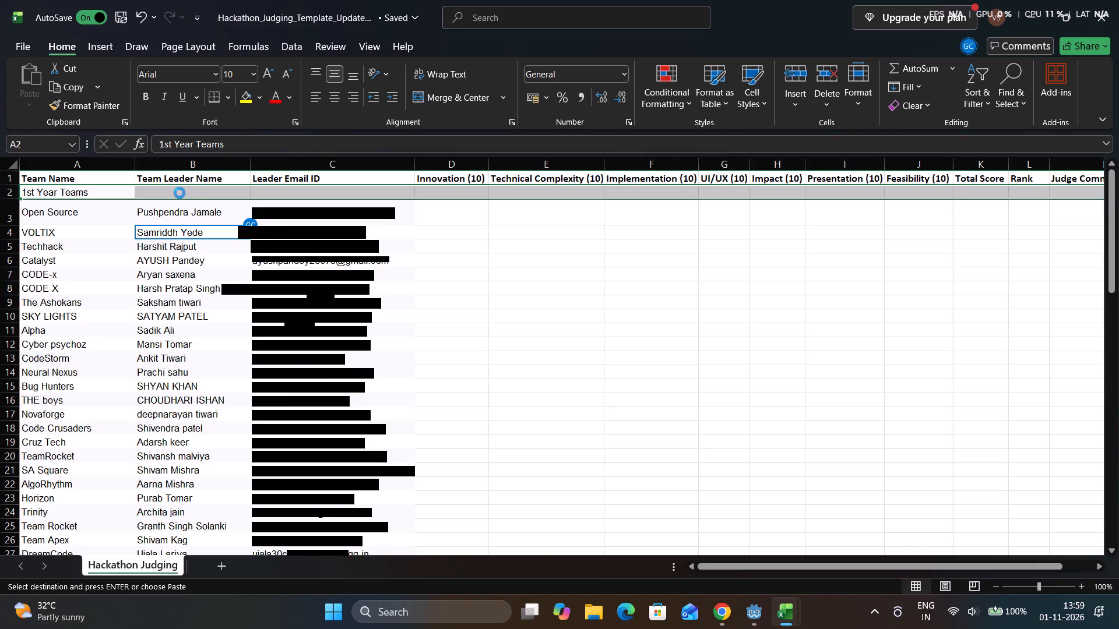
Delete the blank rows directly below the Hack Verse, V4 and Stack Minds entries.
{"action": "left_click", "coordinate": [120, 217]}
{"action": "scroll", "coordinate": [439, 387], "scroll_direction": "down", "scroll_amount": 2}
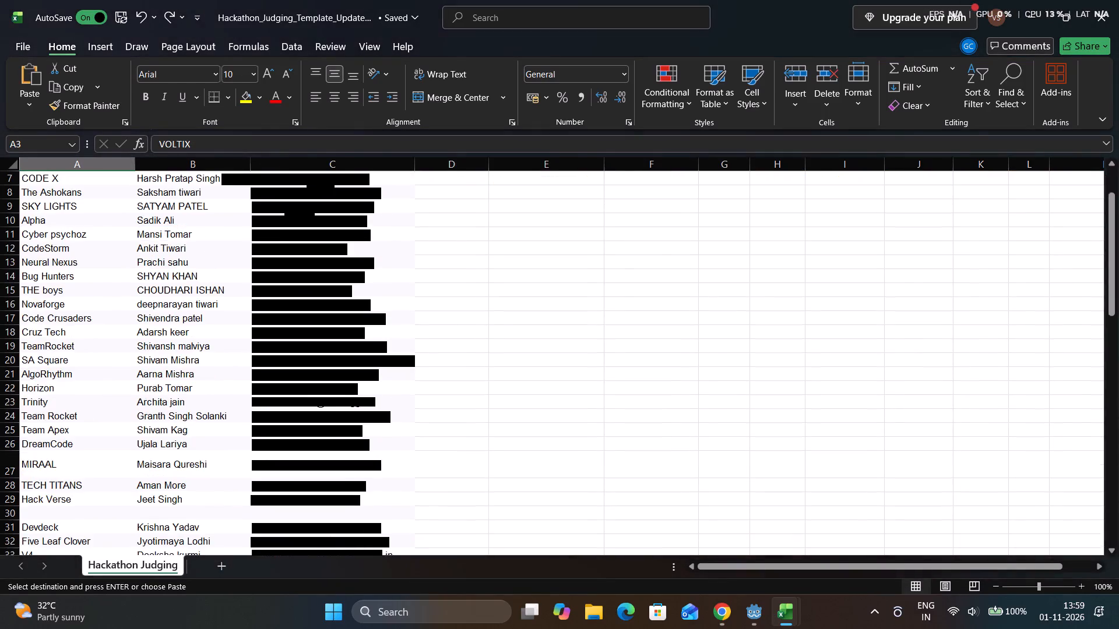
{"action": "scroll", "coordinate": [269, 433], "scroll_direction": "down", "scroll_amount": 3}
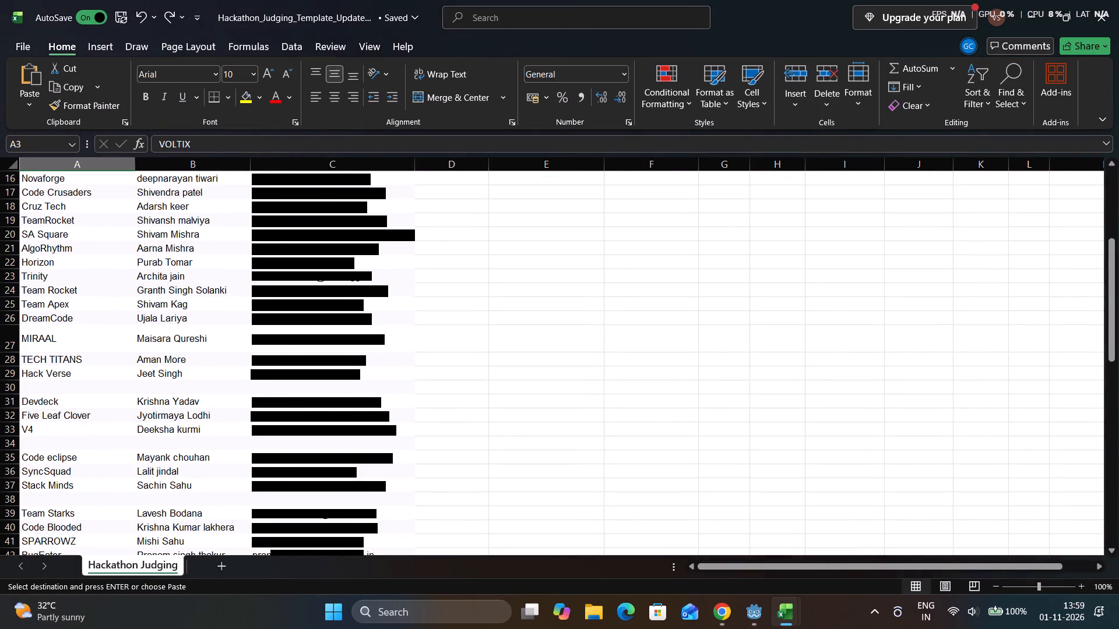
{"action": "left_click", "coordinate": [13, 390]}
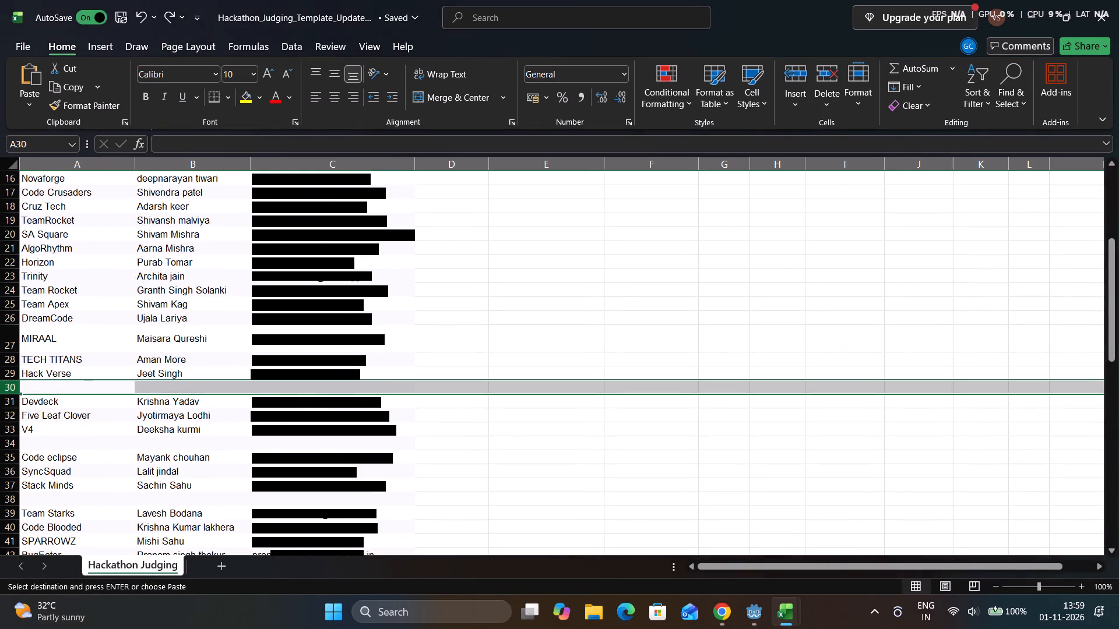
{"action": "key", "text": "Delete"}
{"action": "right_click", "coordinate": [16, 387]}
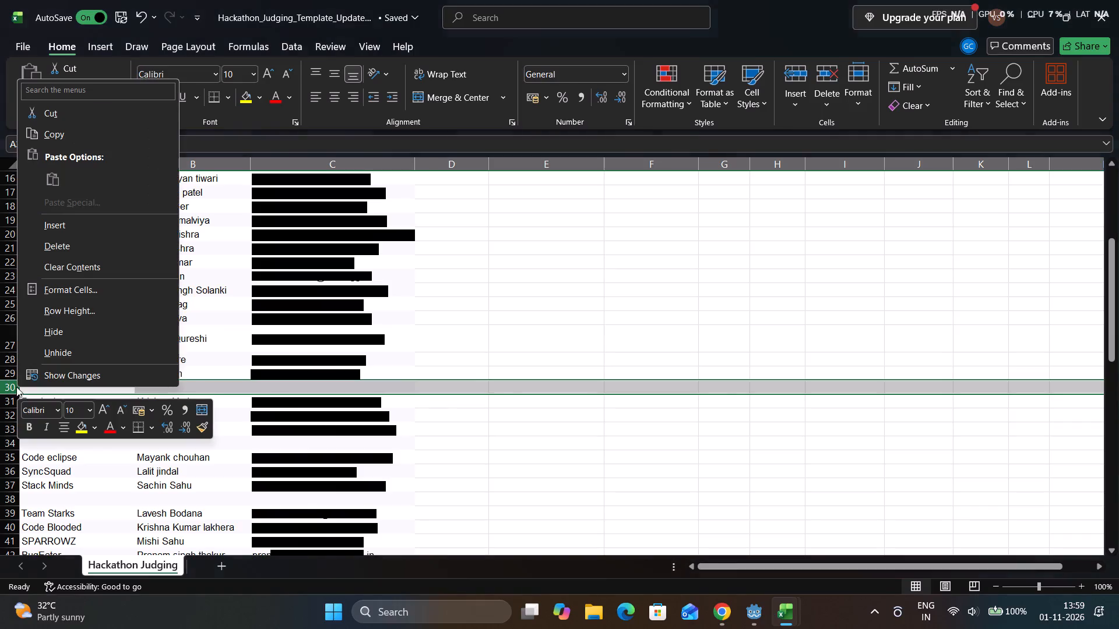
{"action": "left_click", "coordinate": [64, 241]}
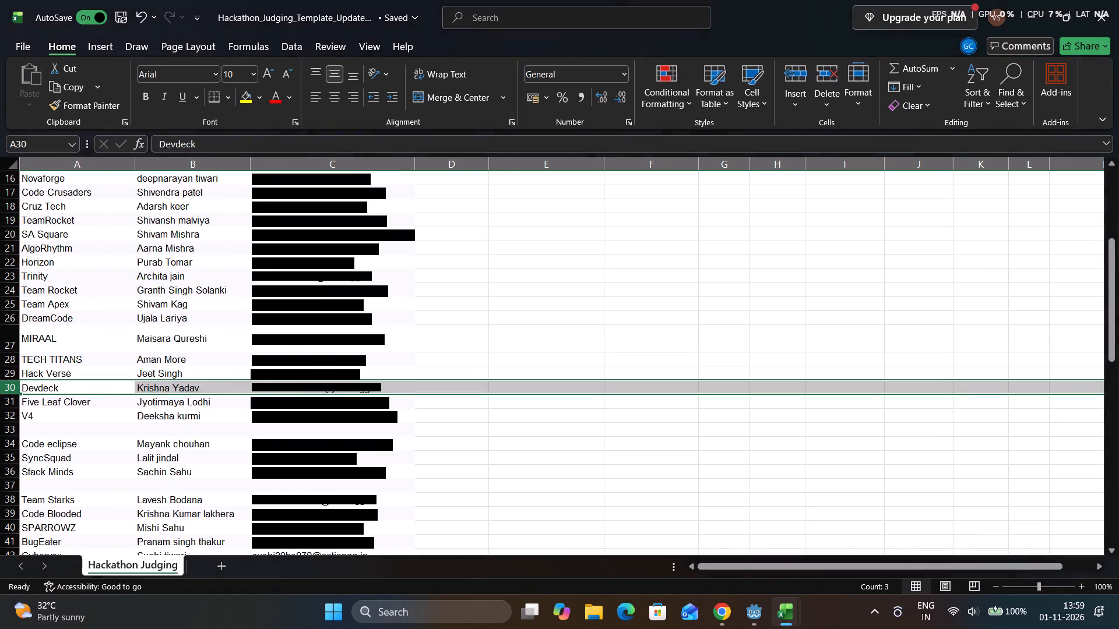
{"action": "left_click", "coordinate": [13, 430]}
{"action": "right_click", "coordinate": [13, 430]}
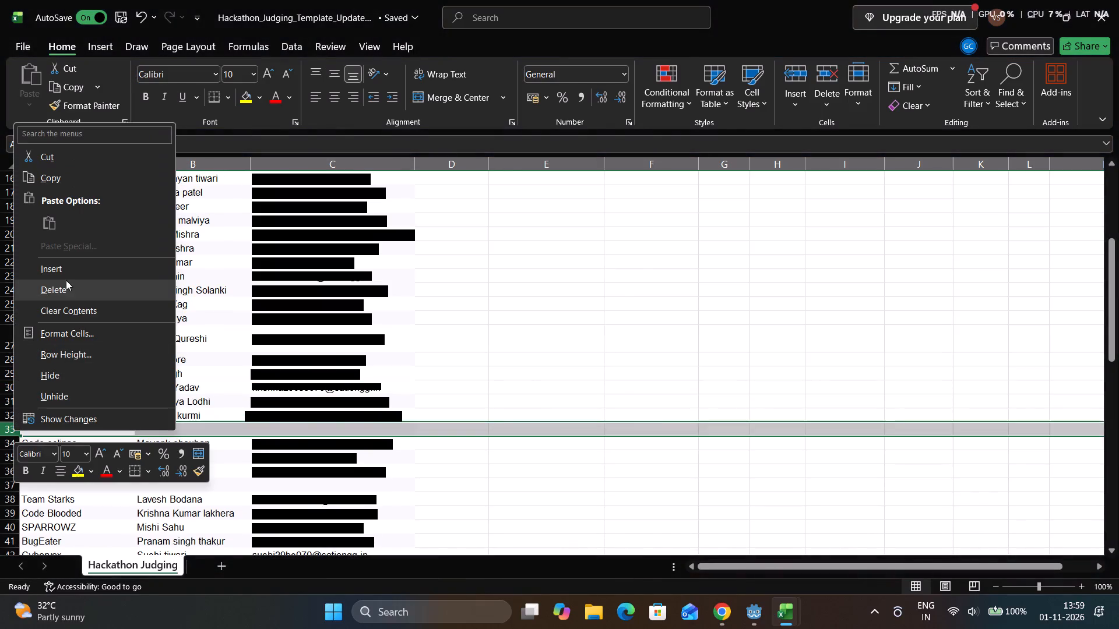
{"action": "left_click", "coordinate": [61, 295]}
{"action": "left_click", "coordinate": [11, 475]}
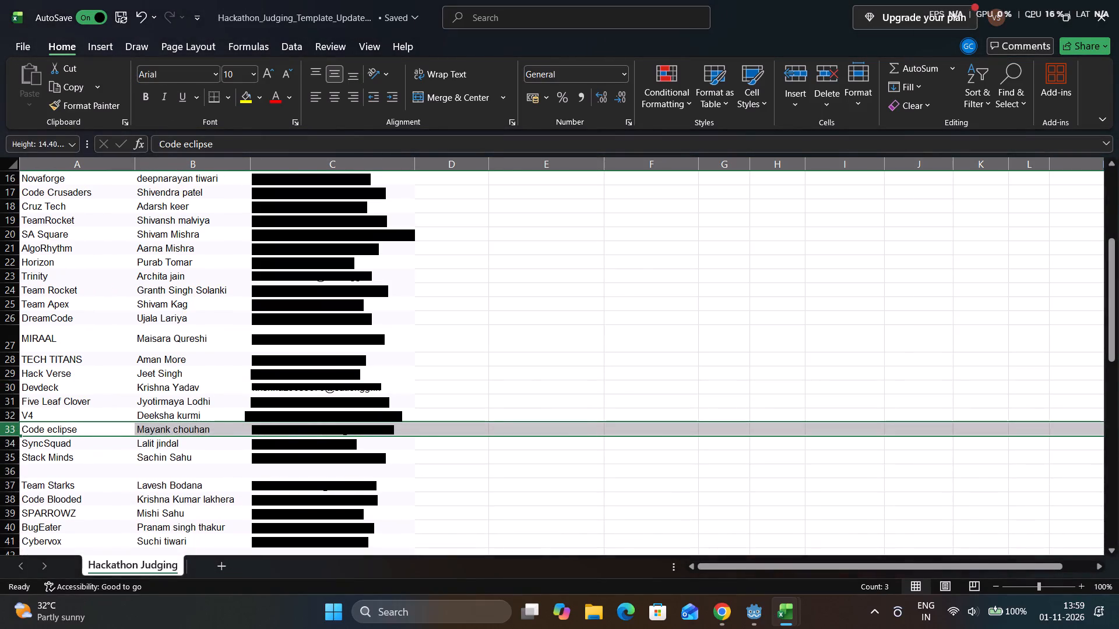
{"action": "double_click", "coordinate": [15, 467]}
{"action": "right_click", "coordinate": [13, 469]}
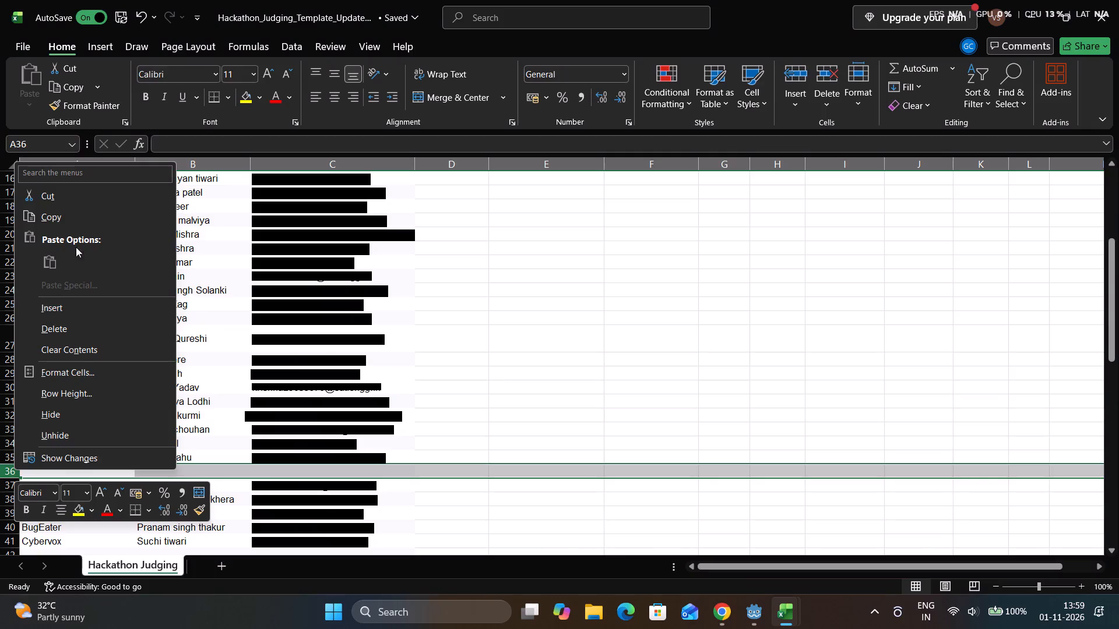
{"action": "left_click", "coordinate": [69, 329]}
Delete the blank rows directly below the Cybervox and The Glitch Matrix entries.
{"action": "scroll", "coordinate": [52, 419], "scroll_direction": "down", "scroll_amount": 3}
{"action": "left_click", "coordinate": [16, 415]}
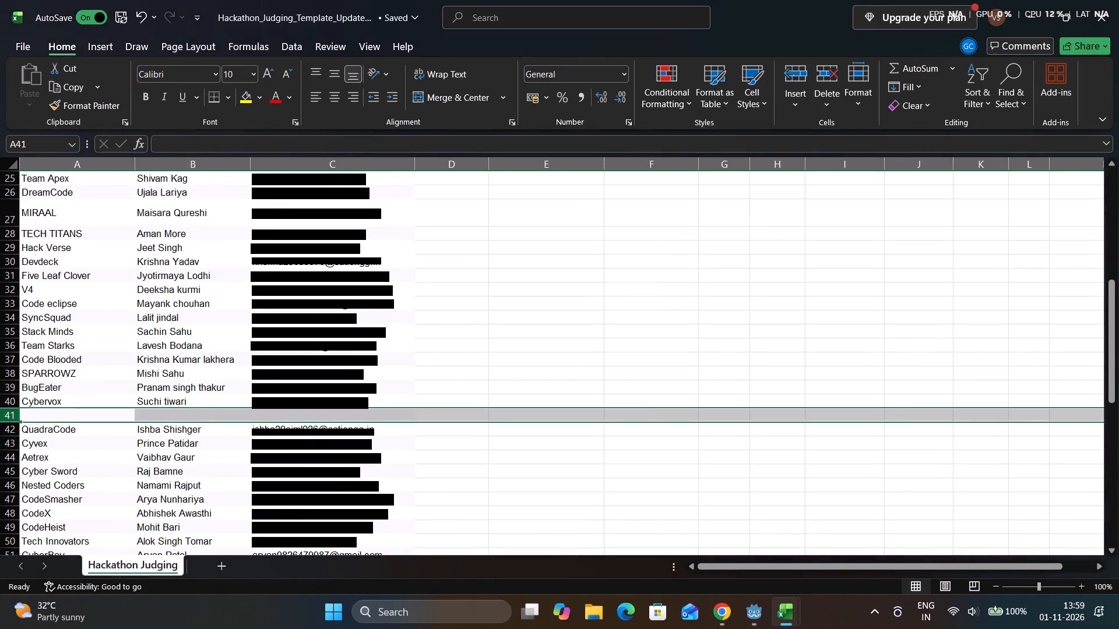
{"action": "right_click", "coordinate": [16, 415]}
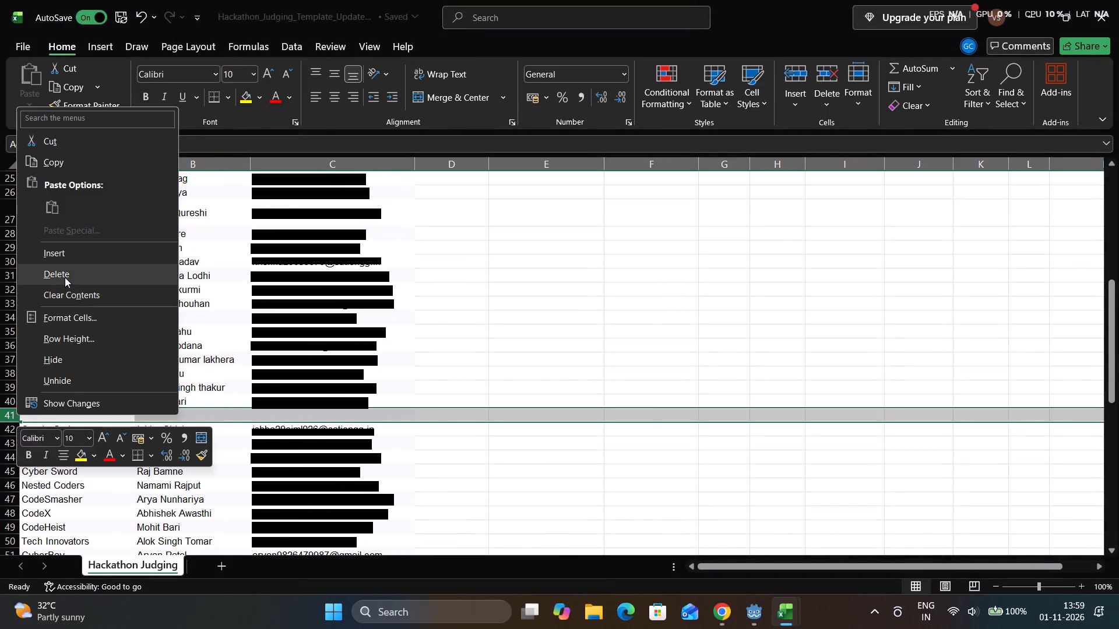
{"action": "left_click", "coordinate": [65, 277]}
{"action": "scroll", "coordinate": [10, 436], "scroll_direction": "down", "scroll_amount": 2}
{"action": "scroll", "coordinate": [10, 482], "scroll_direction": "down", "scroll_amount": 3}
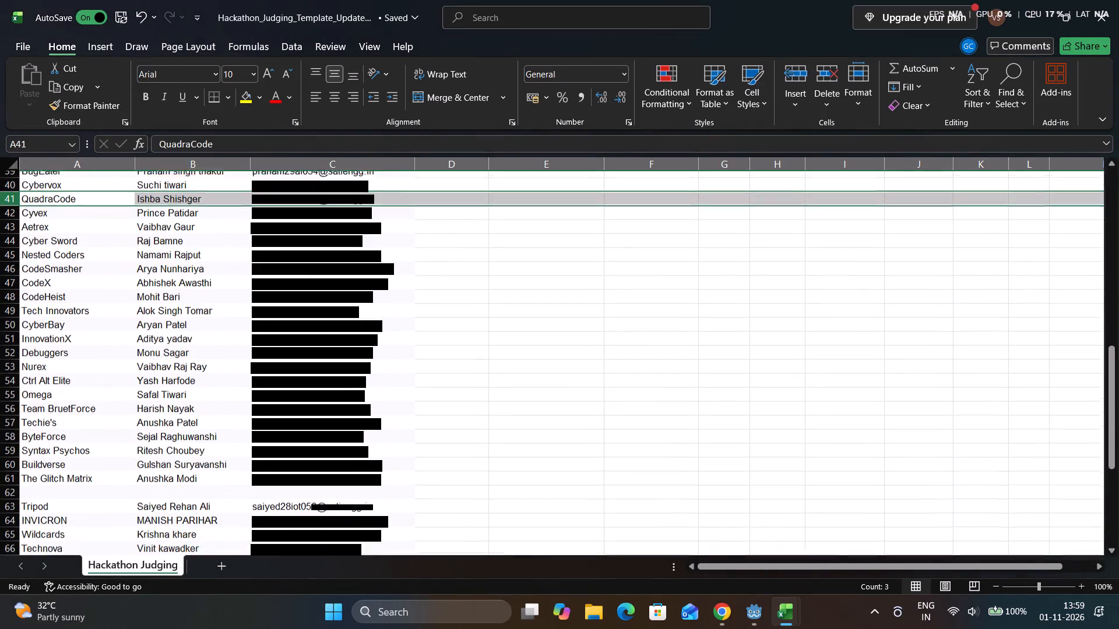
{"action": "left_click", "coordinate": [15, 488]}
{"action": "right_click", "coordinate": [15, 488]}
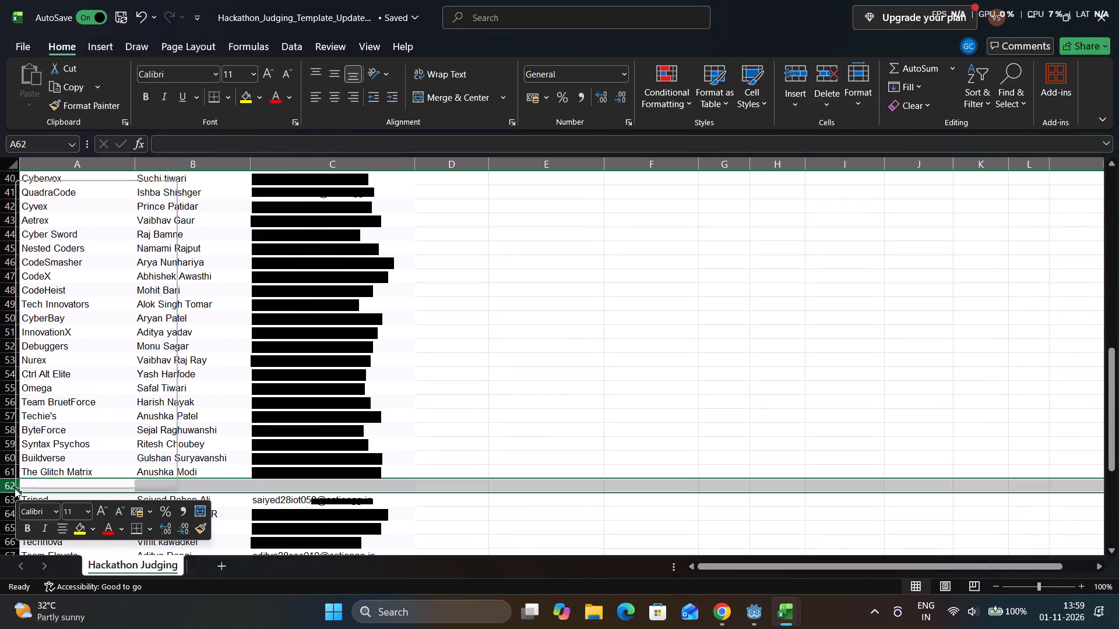
{"action": "left_click", "coordinate": [56, 344]}
{"action": "scroll", "coordinate": [65, 442], "scroll_direction": "down", "scroll_amount": 5}
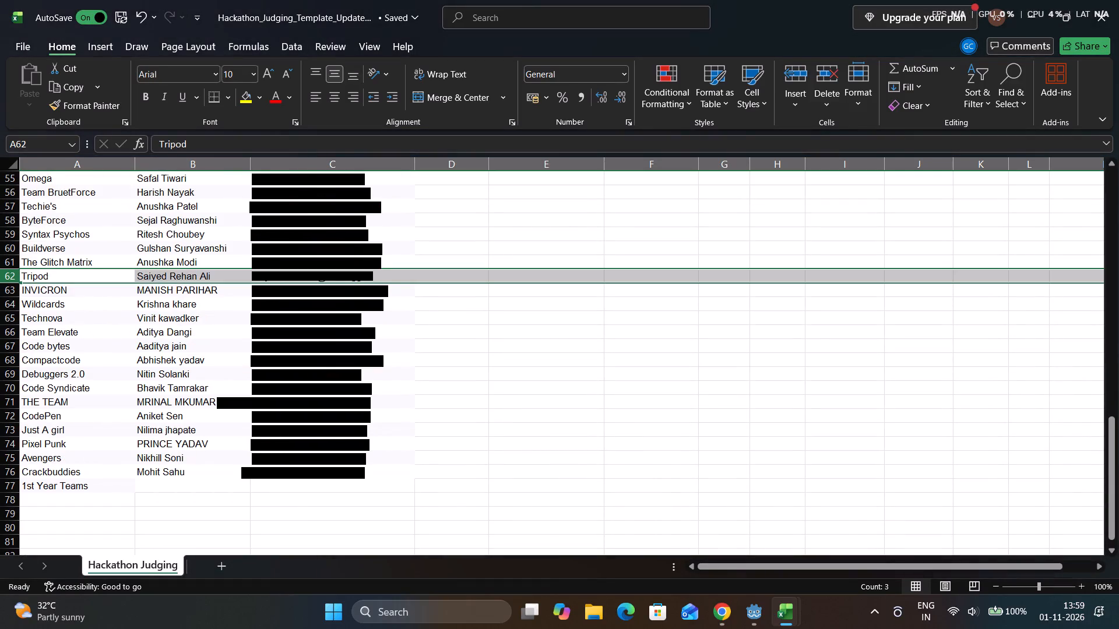
{"action": "scroll", "coordinate": [80, 462], "scroll_direction": "up", "scroll_amount": 9}
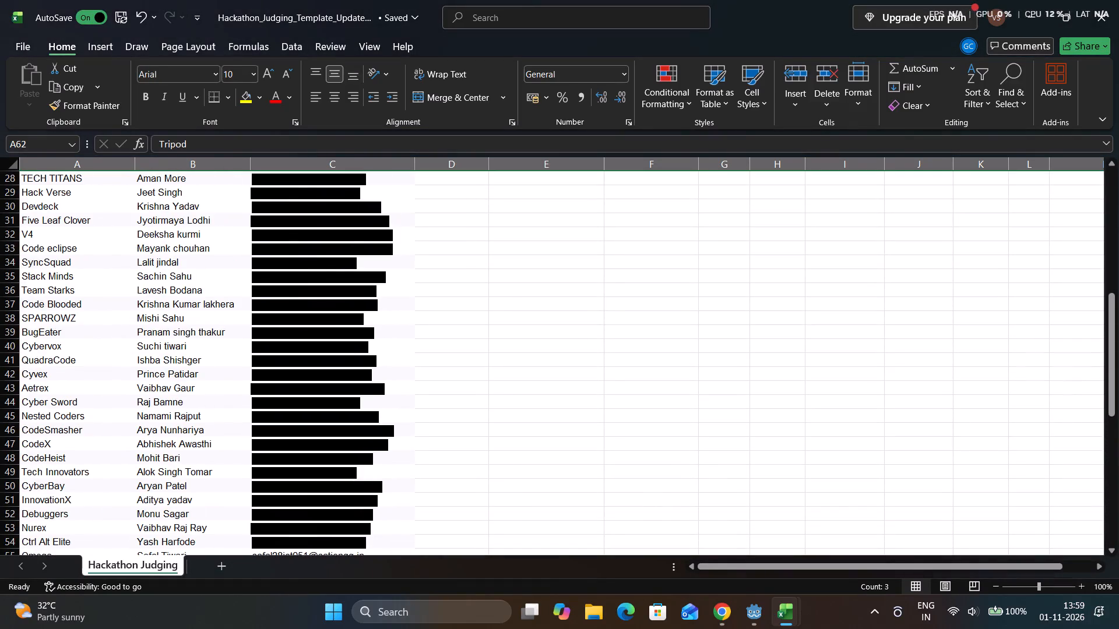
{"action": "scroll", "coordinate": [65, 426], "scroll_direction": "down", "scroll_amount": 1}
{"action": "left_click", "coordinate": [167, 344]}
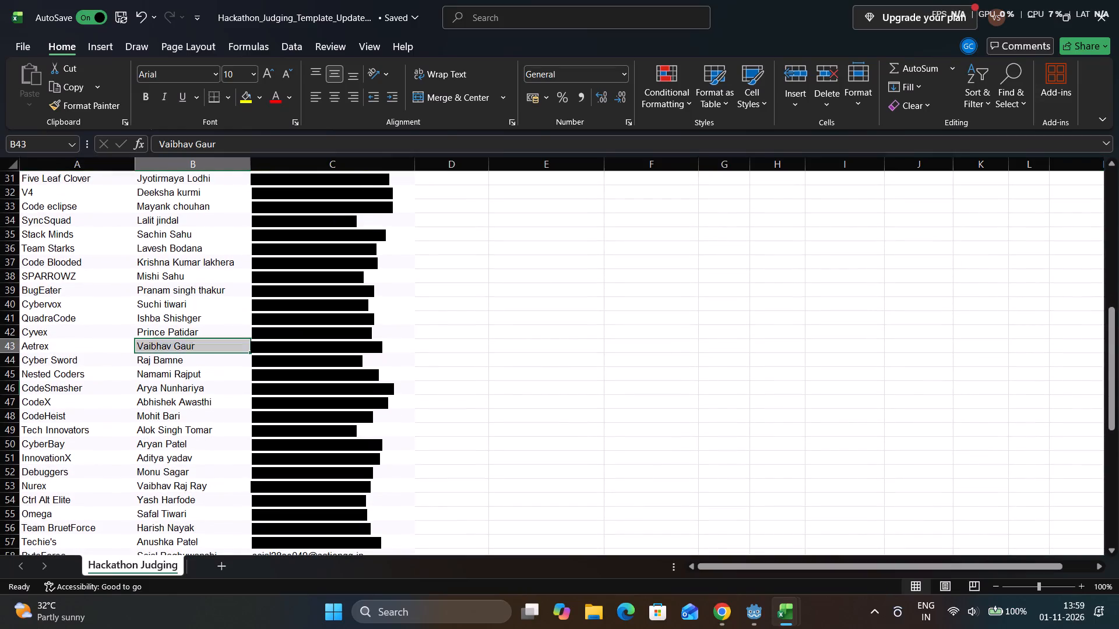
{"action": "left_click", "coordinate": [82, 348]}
Capture a rectangular screenshot of the judging column headers from Innovation (10) through Judge Comments, including the strip just below them.
{"action": "scroll", "coordinate": [82, 348], "scroll_direction": "up", "scroll_amount": 2}
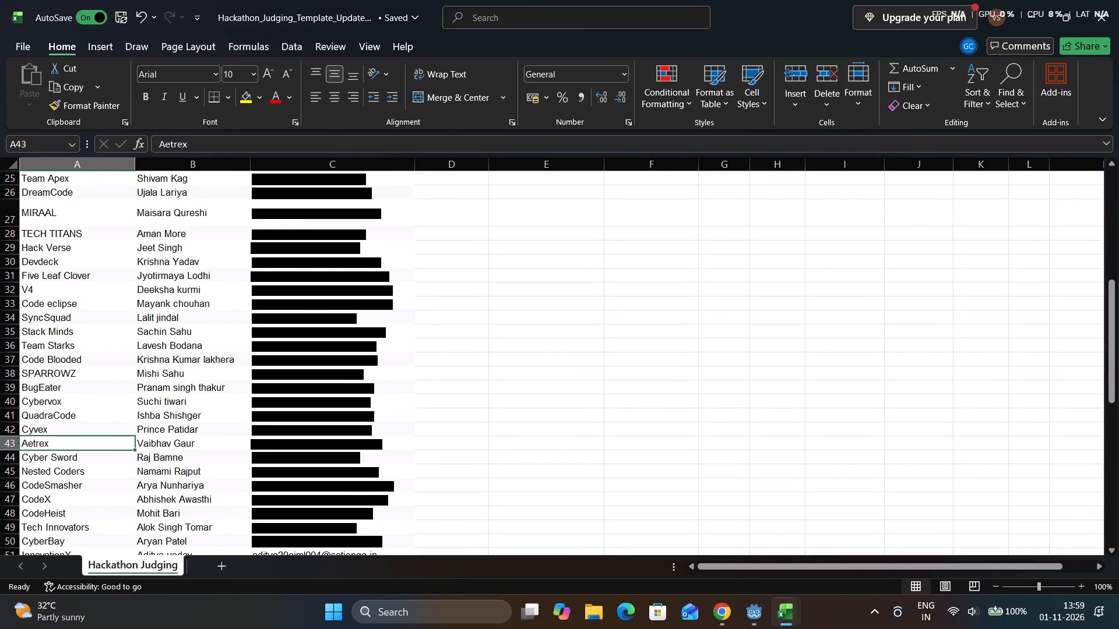
{"action": "scroll", "coordinate": [82, 348], "scroll_direction": "up", "scroll_amount": 16}
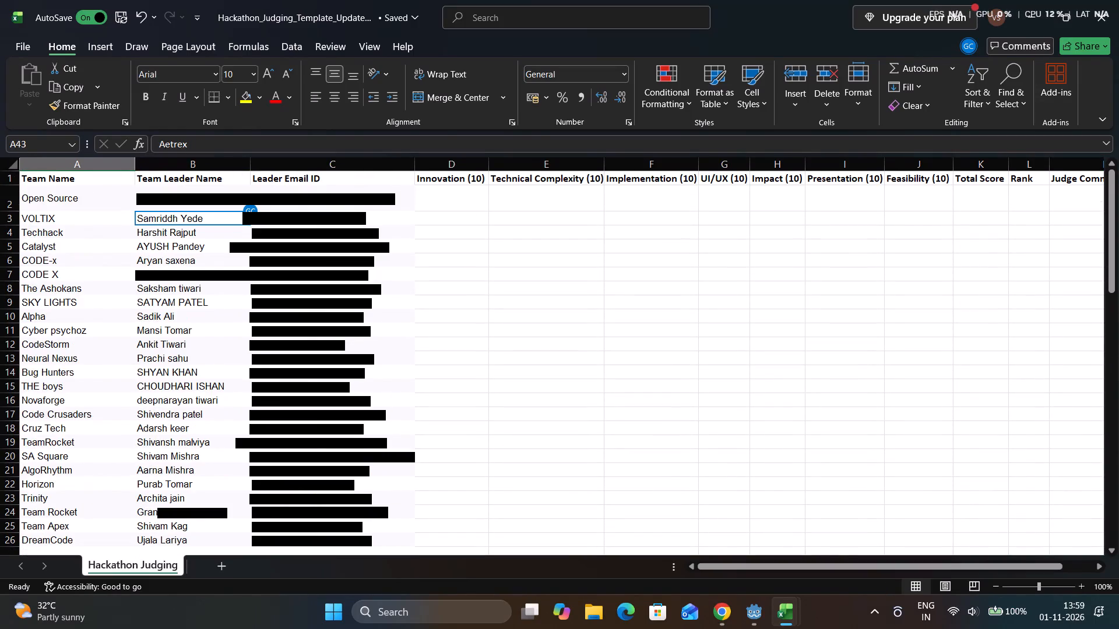
{"action": "left_click_drag", "start_coordinate": [717, 564], "coordinate": [812, 564]}
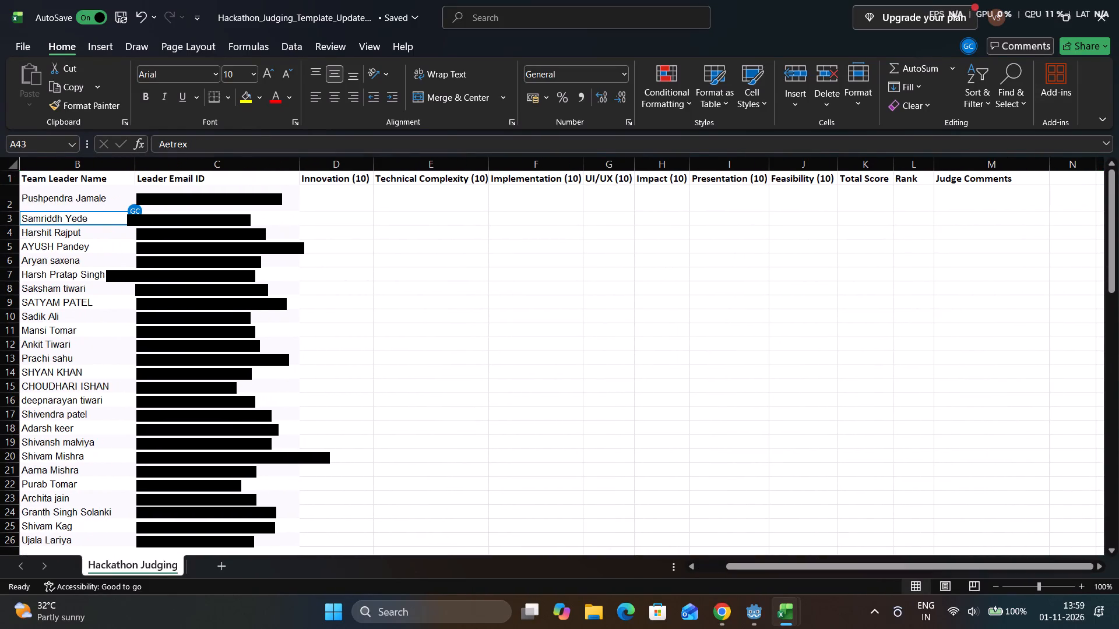
{"action": "key", "text": "Print"}
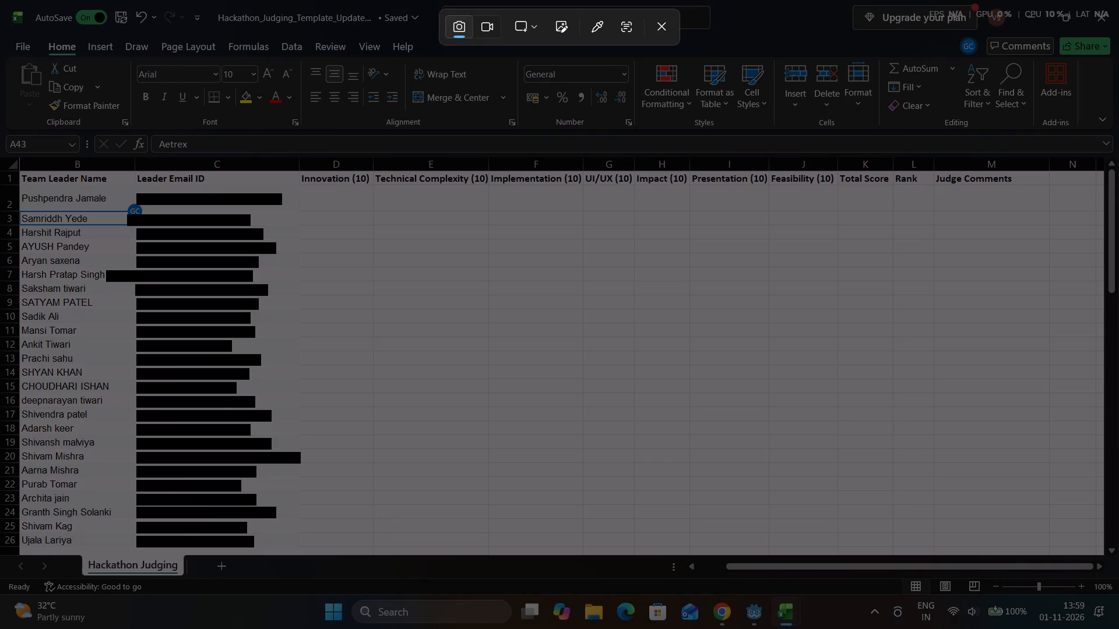
{"action": "left_click_drag", "start_coordinate": [287, 162], "coordinate": [1083, 200]}
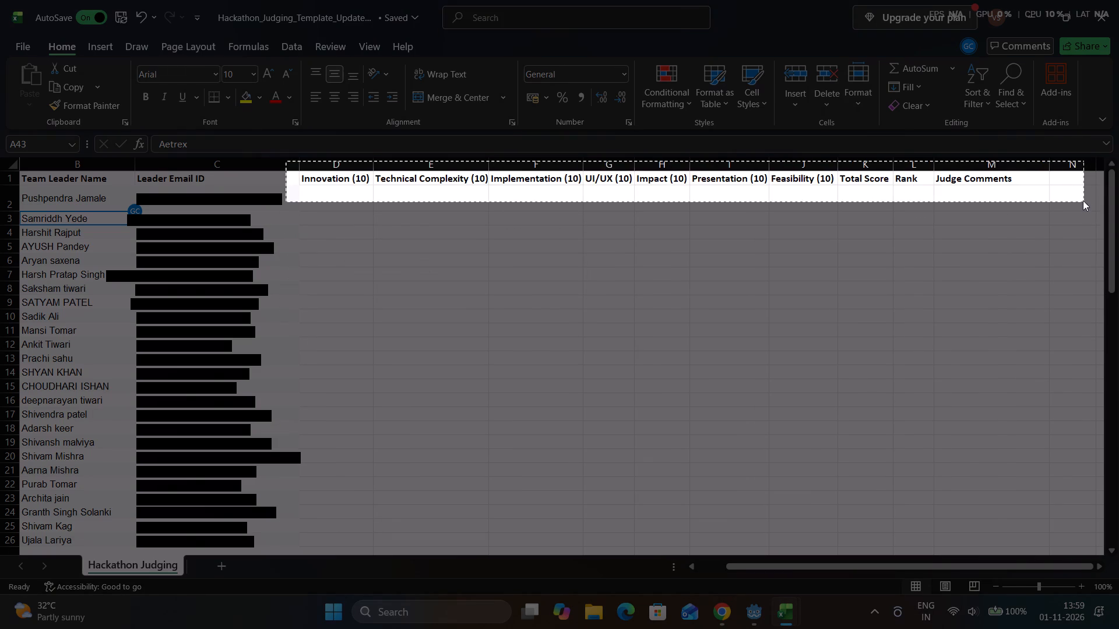
{"action": "left_click_drag", "start_coordinate": [1083, 200], "coordinate": [1081, 198]}
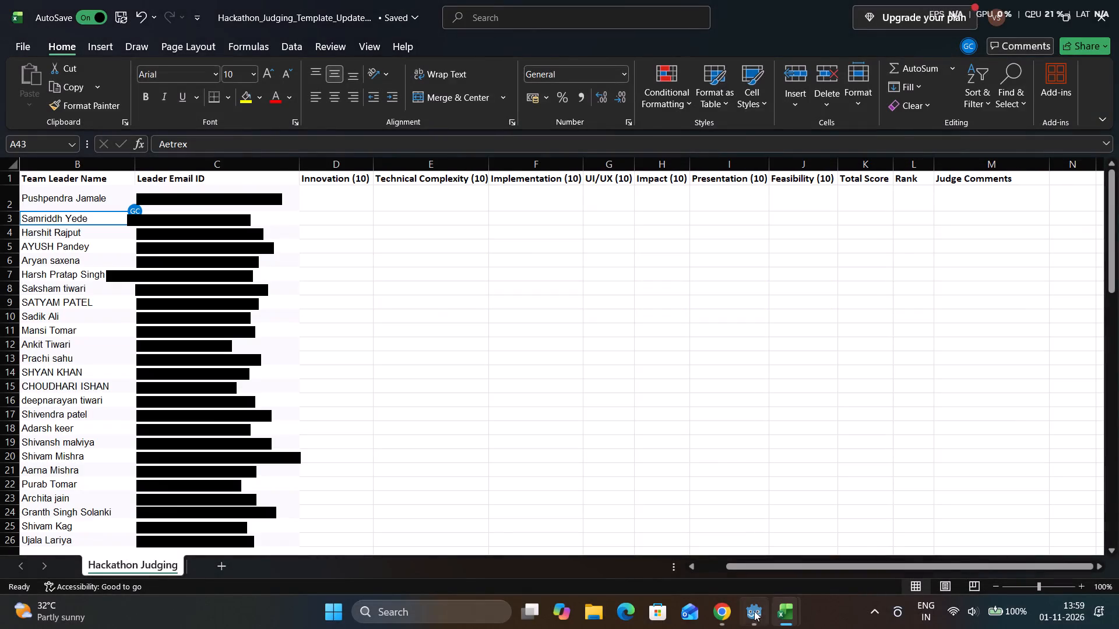
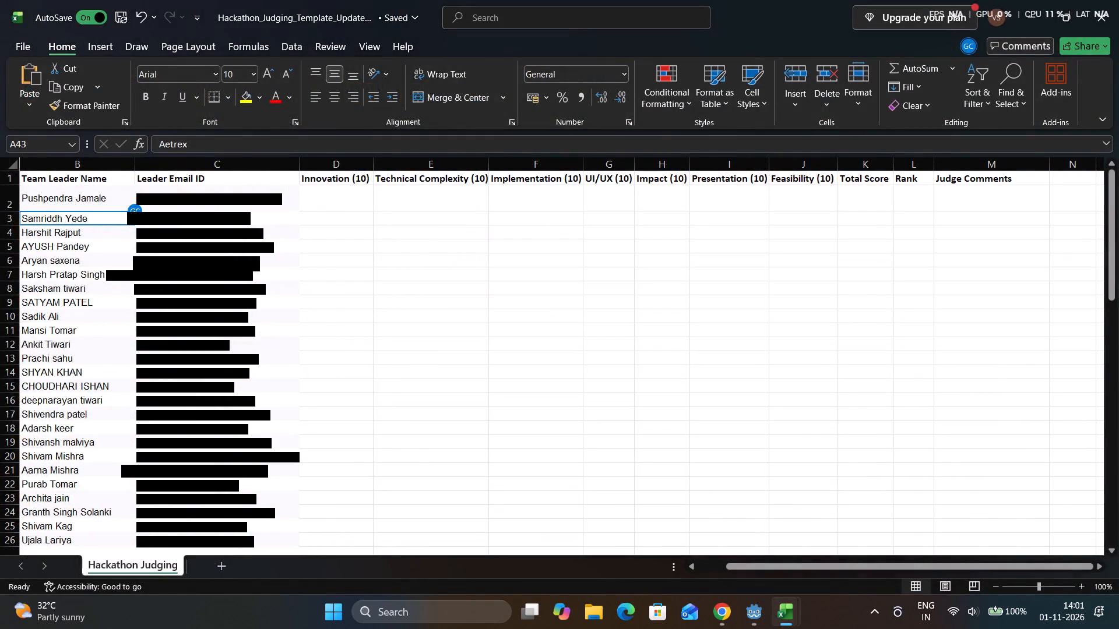
Review the Team Leader Name and Leader Email ID columns from the first entry through the last filled row.
{"action": "scroll", "coordinate": [68, 389], "scroll_direction": "up", "scroll_amount": 4}
{"action": "scroll", "coordinate": [68, 389], "scroll_direction": "down", "scroll_amount": 6}
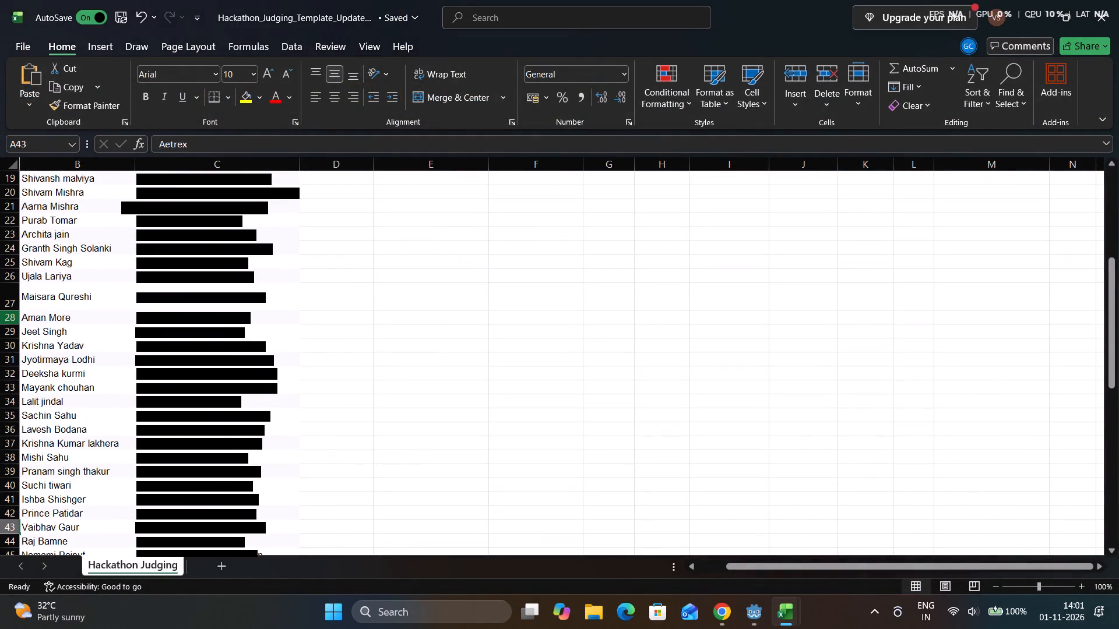
{"action": "scroll", "coordinate": [92, 314], "scroll_direction": "down", "scroll_amount": 3}
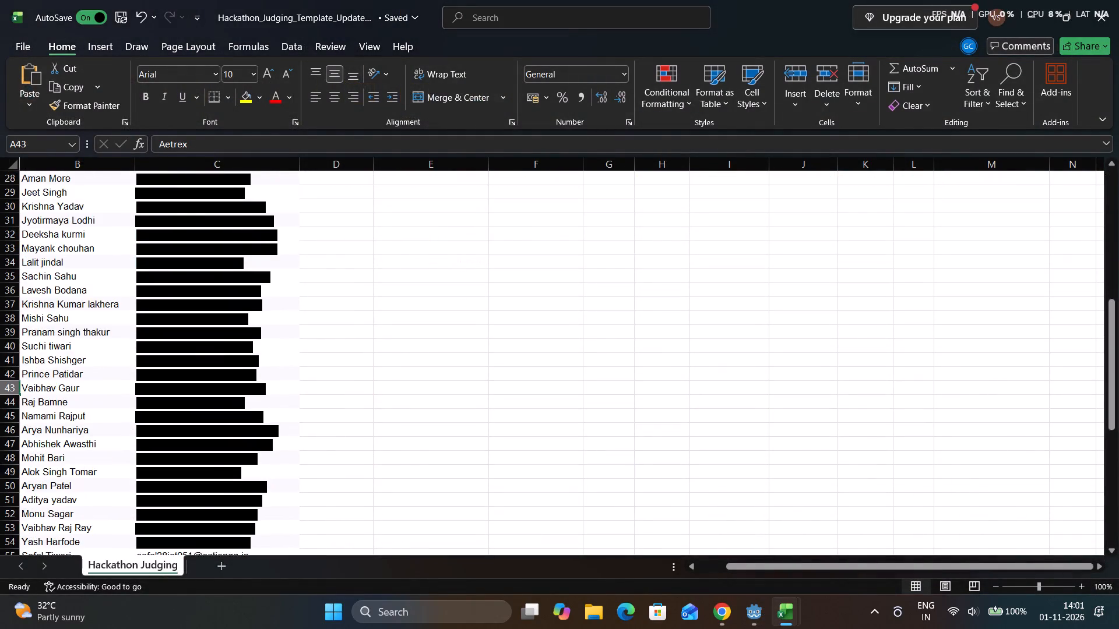
{"action": "scroll", "coordinate": [91, 321], "scroll_direction": "down", "scroll_amount": 12}
{"action": "scroll", "coordinate": [92, 333], "scroll_direction": "up", "scroll_amount": 3}
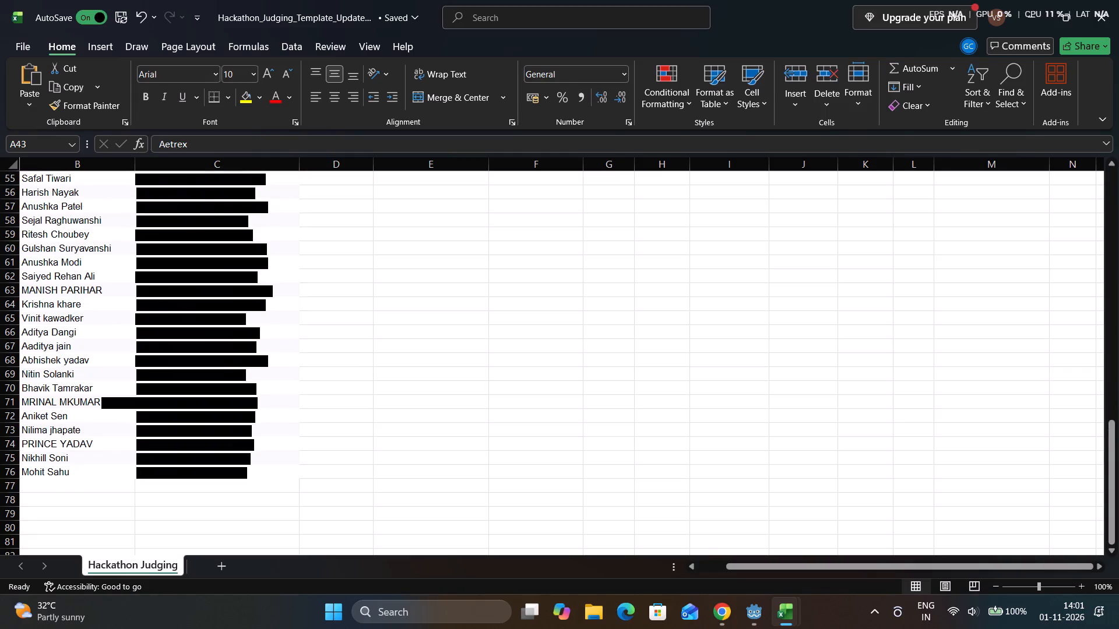
{"action": "scroll", "coordinate": [92, 333], "scroll_direction": "up", "scroll_amount": 20}
{"action": "scroll", "coordinate": [92, 333], "scroll_direction": "up", "scroll_amount": 5}
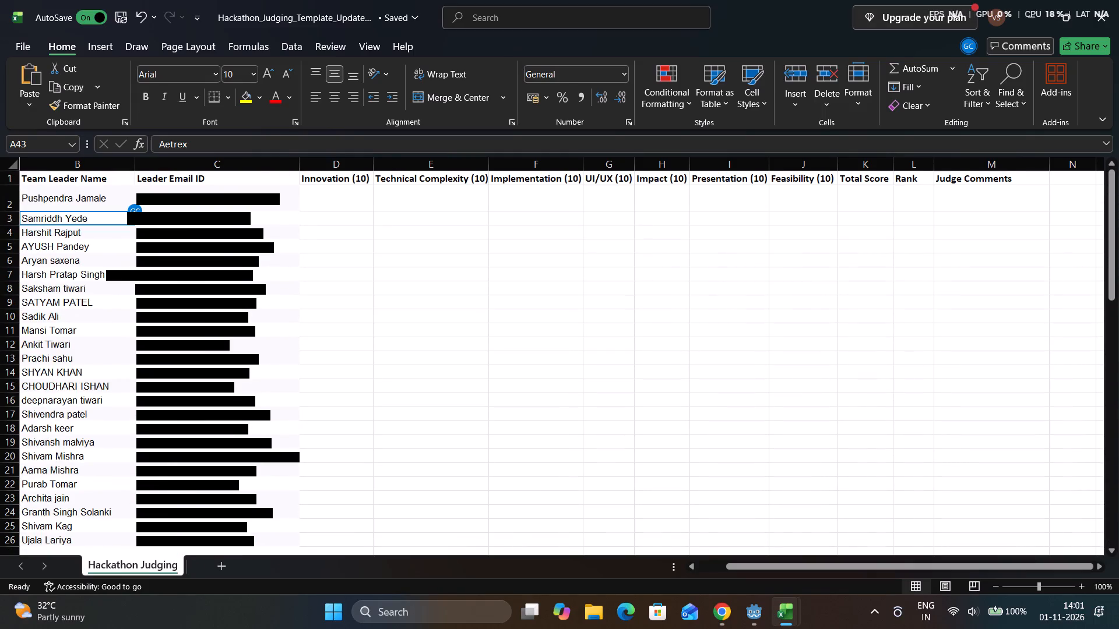
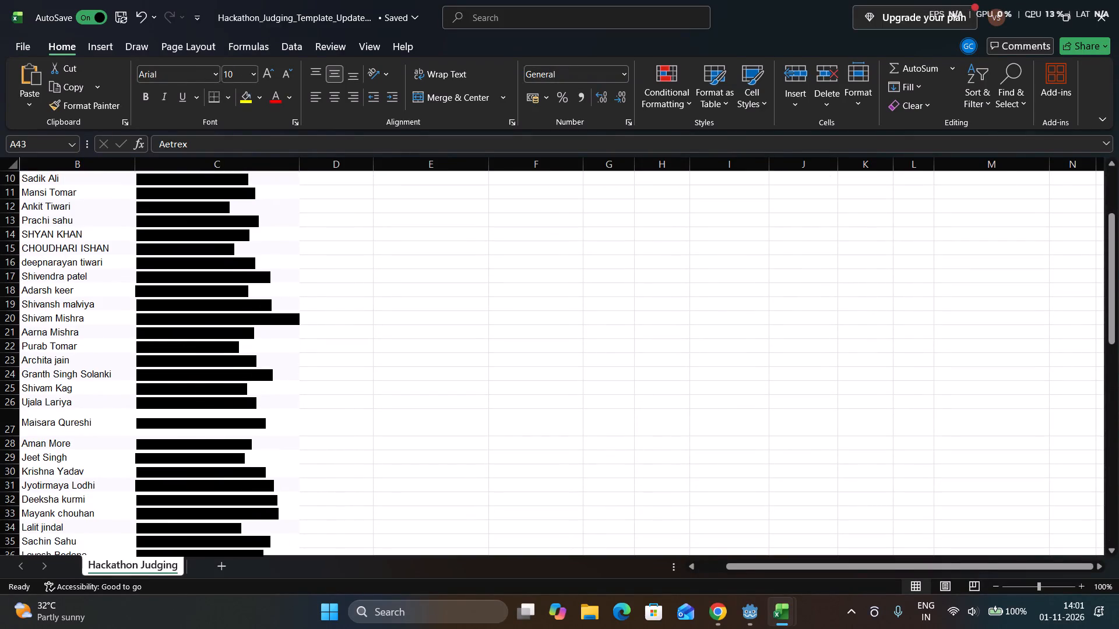
Examine the team leader list in the Hackathon Judging sheet down to its last entries.
{"action": "scroll", "coordinate": [36, 420], "scroll_direction": "down", "scroll_amount": 14}
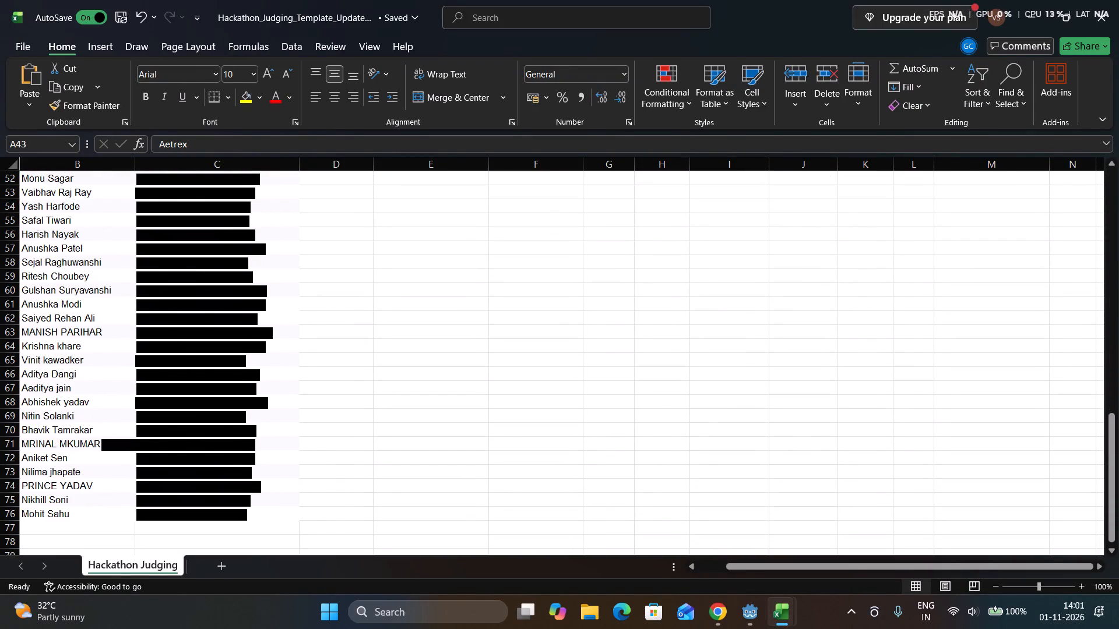
{"action": "scroll", "coordinate": [31, 530], "scroll_direction": "down", "scroll_amount": 1}
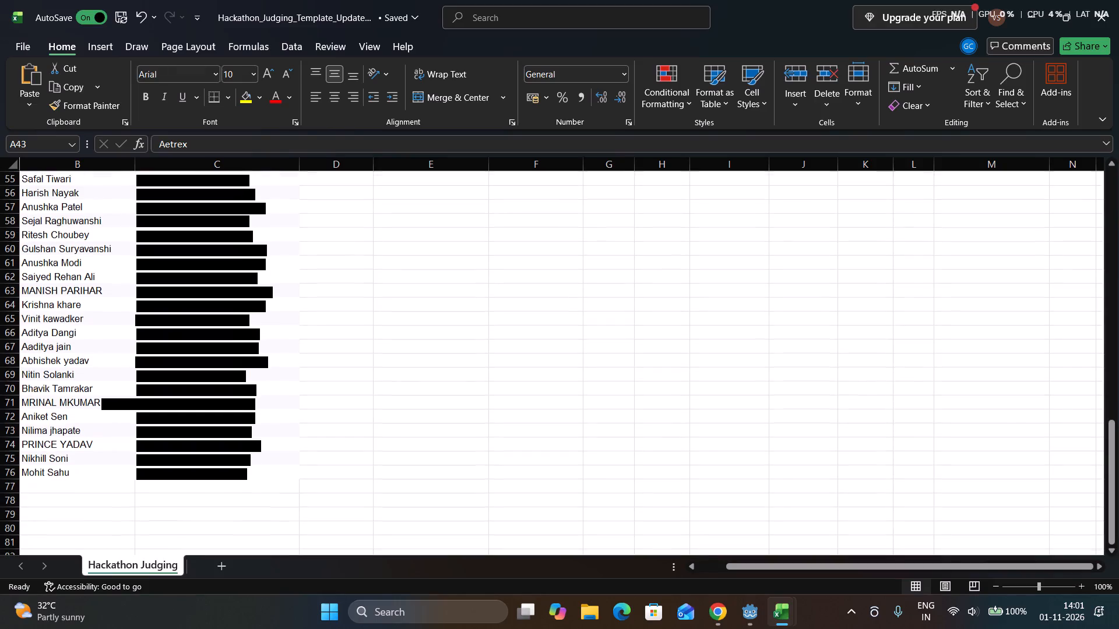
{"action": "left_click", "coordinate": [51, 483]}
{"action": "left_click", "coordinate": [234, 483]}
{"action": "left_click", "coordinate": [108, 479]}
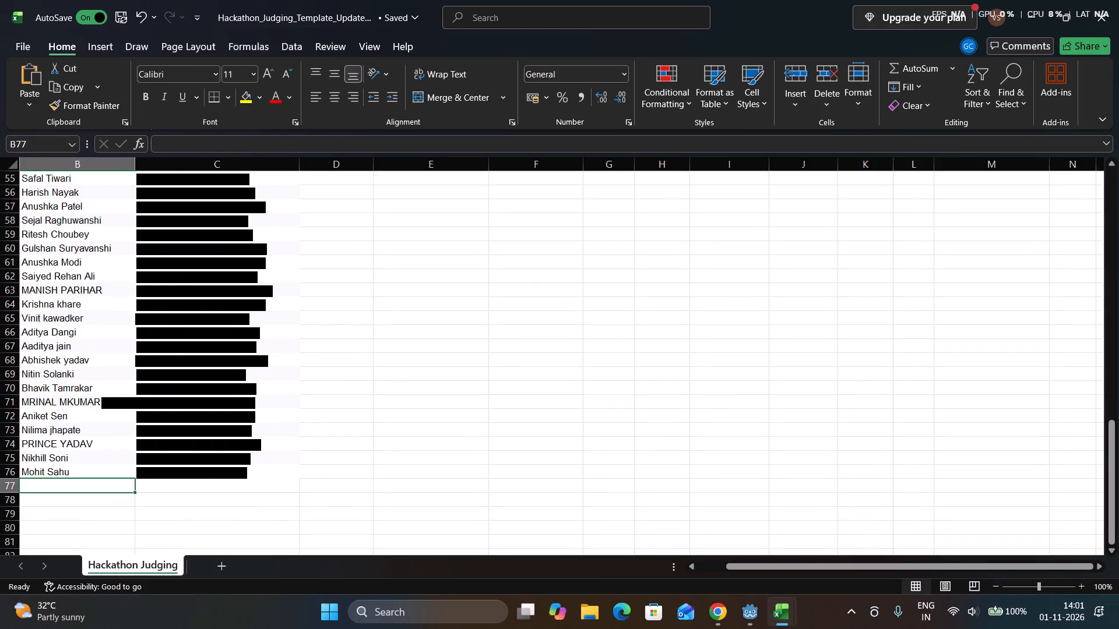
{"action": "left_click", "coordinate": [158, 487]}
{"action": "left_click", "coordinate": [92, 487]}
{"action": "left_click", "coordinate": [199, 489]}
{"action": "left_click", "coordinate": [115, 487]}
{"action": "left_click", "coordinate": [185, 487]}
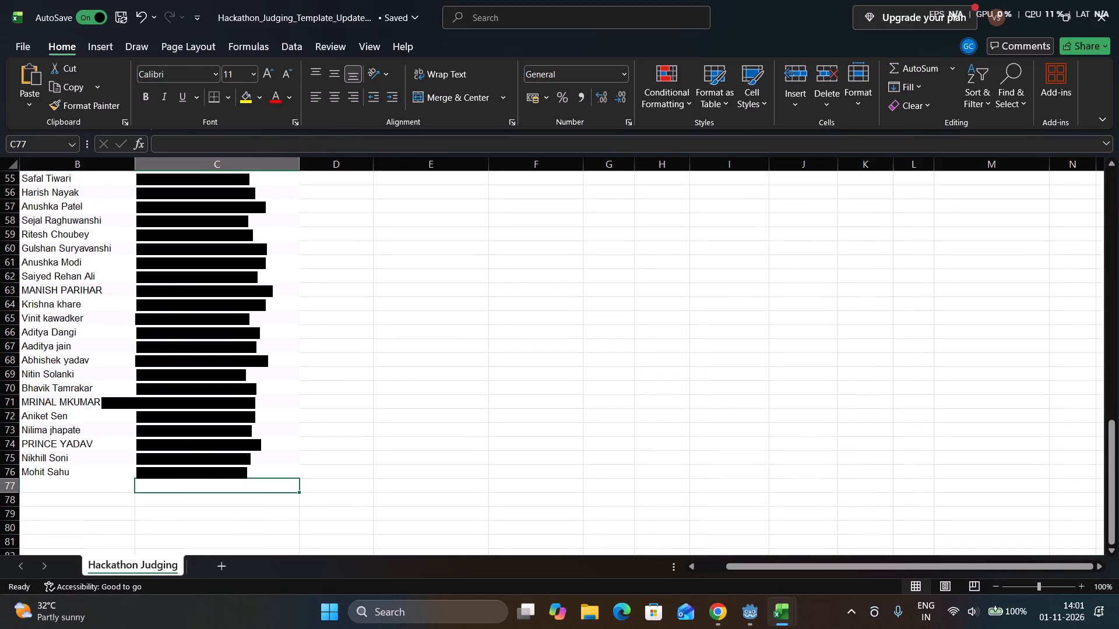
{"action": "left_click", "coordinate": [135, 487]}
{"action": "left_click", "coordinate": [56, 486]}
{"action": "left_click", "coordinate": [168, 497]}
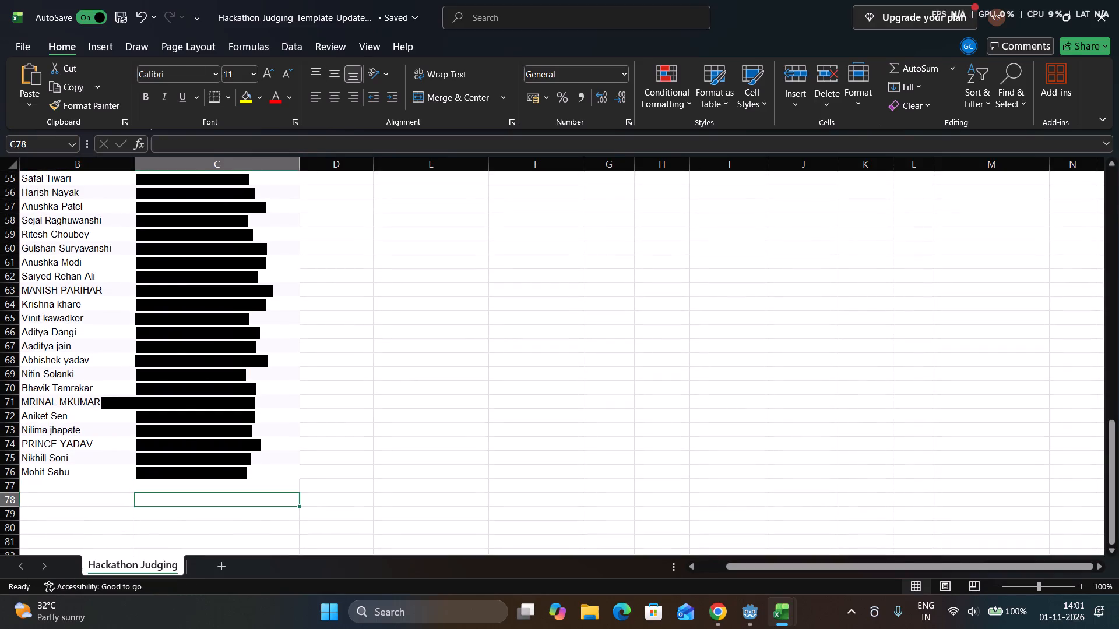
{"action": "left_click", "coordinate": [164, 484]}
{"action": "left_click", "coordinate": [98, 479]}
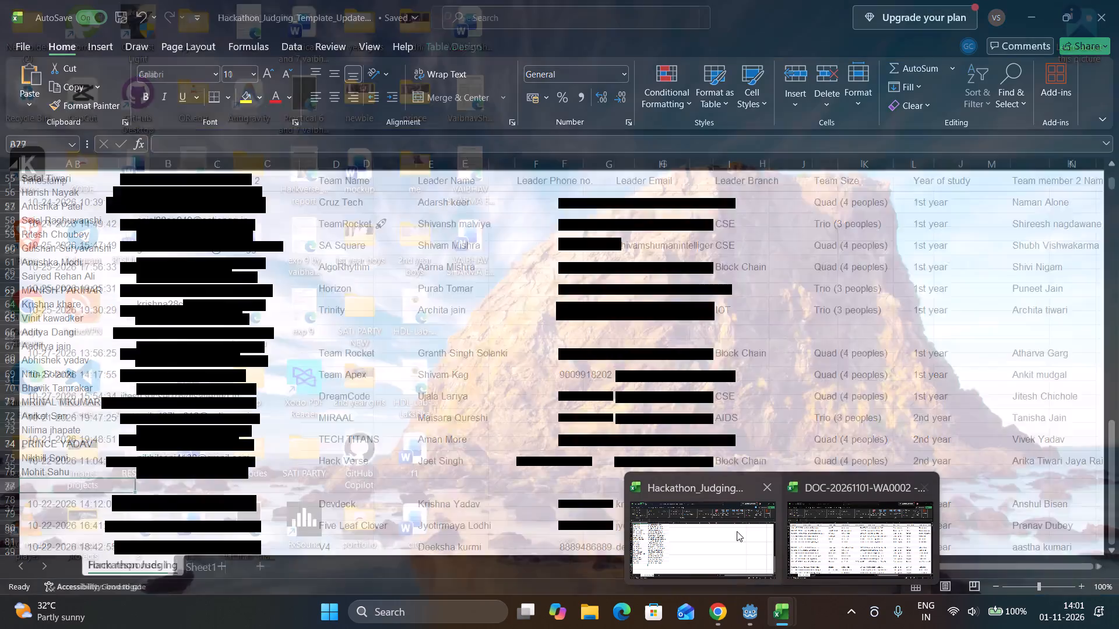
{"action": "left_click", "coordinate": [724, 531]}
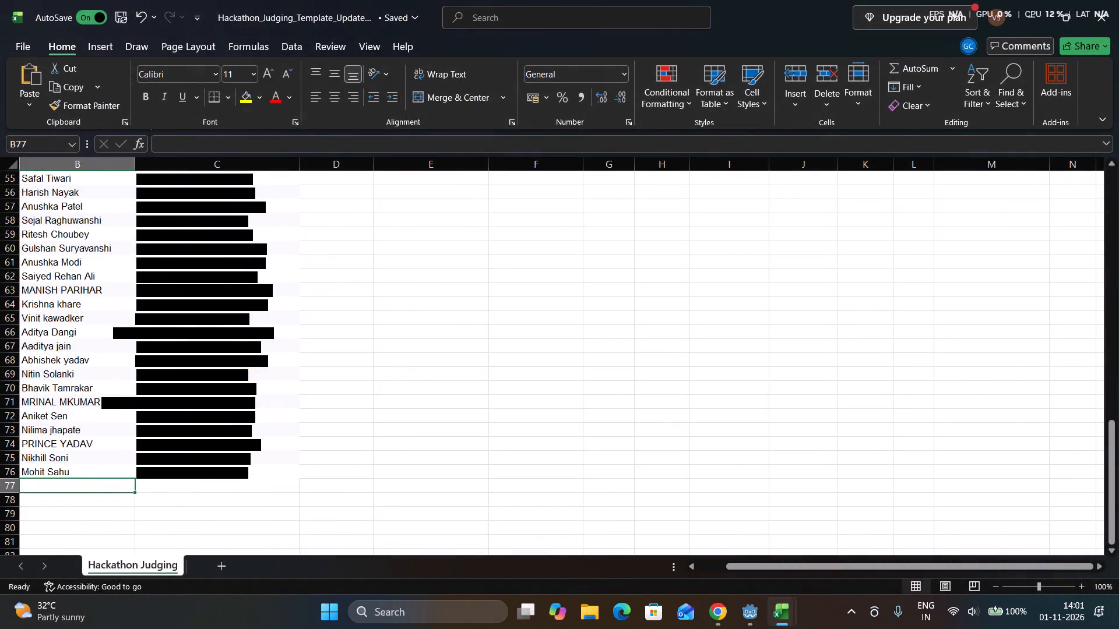
Clear the "1st Year Teams" label from column A, directly below the Crackbuddies row.
{"action": "left_click", "coordinate": [92, 492]}
{"action": "left_click", "coordinate": [171, 493]}
{"action": "left_click", "coordinate": [99, 486]}
{"action": "left_click", "coordinate": [139, 487]}
{"action": "left_click", "coordinate": [95, 486]}
{"action": "left_click", "coordinate": [166, 489]}
{"action": "left_click_drag", "start_coordinate": [752, 568], "coordinate": [691, 567]}
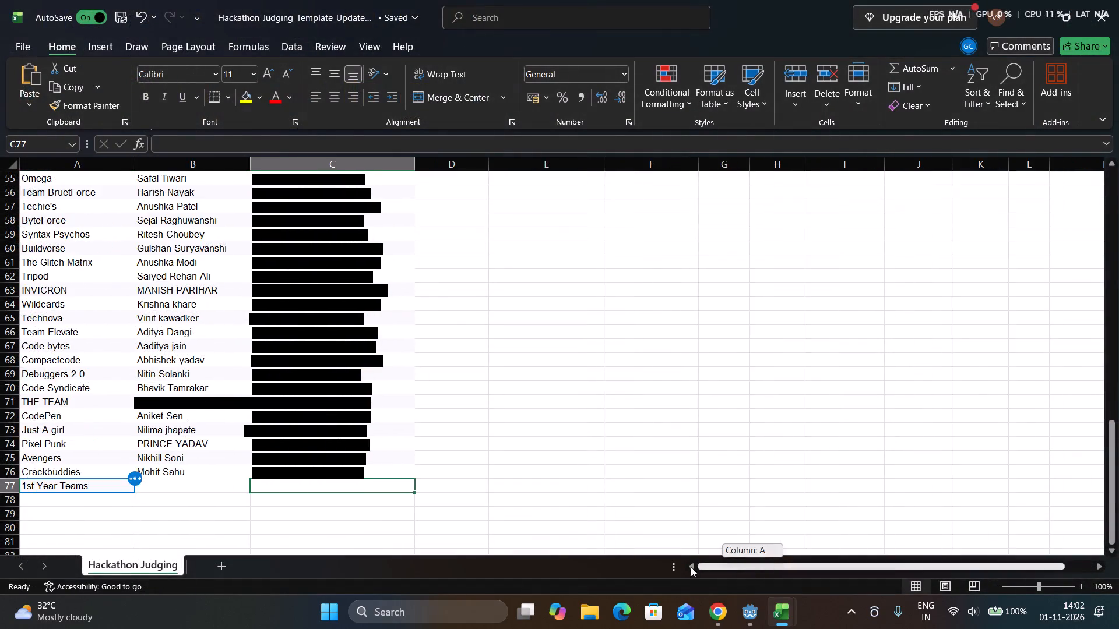
{"action": "left_click_drag", "start_coordinate": [691, 567], "coordinate": [633, 567]}
{"action": "left_click", "coordinate": [107, 492]}
{"action": "left_click_drag", "start_coordinate": [108, 489], "coordinate": [86, 492]}
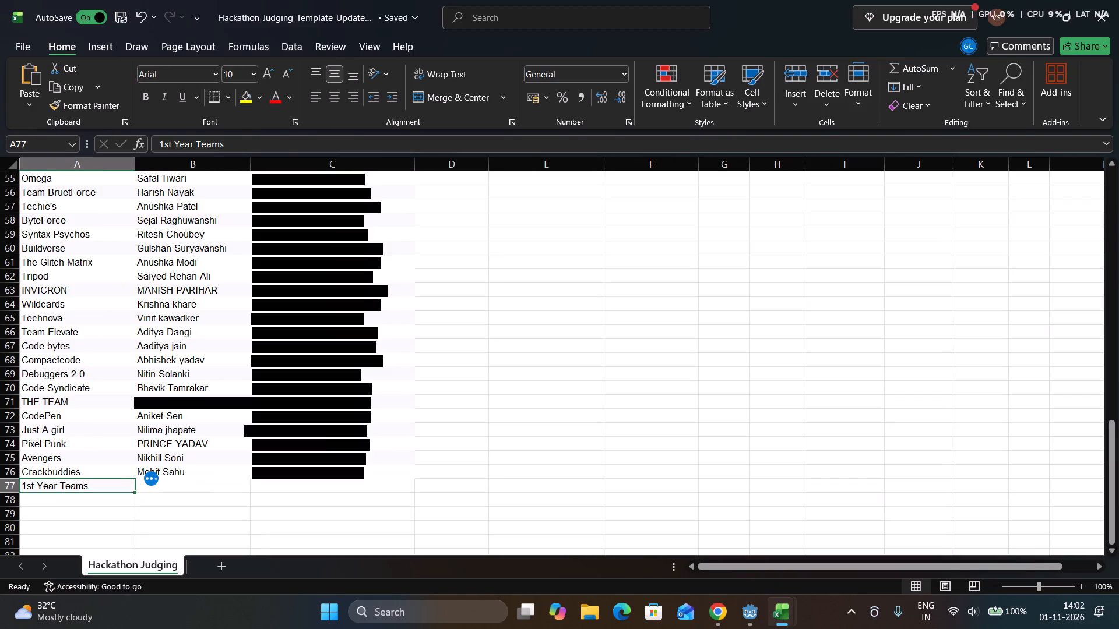
{"action": "left_click_drag", "start_coordinate": [86, 492], "coordinate": [44, 486]}
{"action": "key", "text": "BackSpace"}
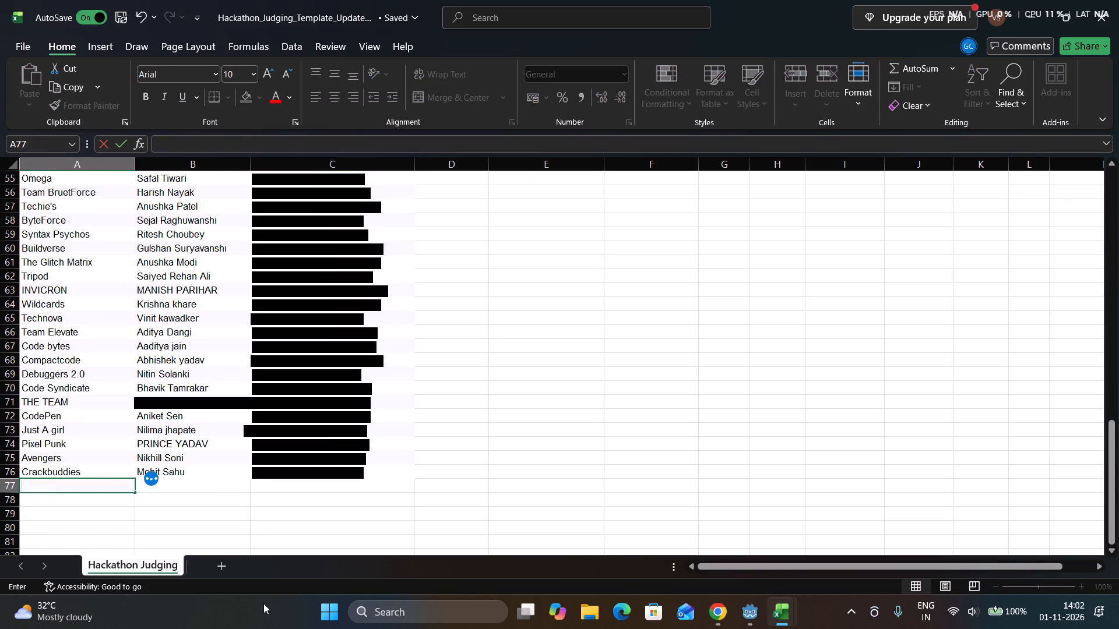
{"action": "left_click", "coordinate": [318, 507]}
{"action": "left_click", "coordinate": [105, 513]}
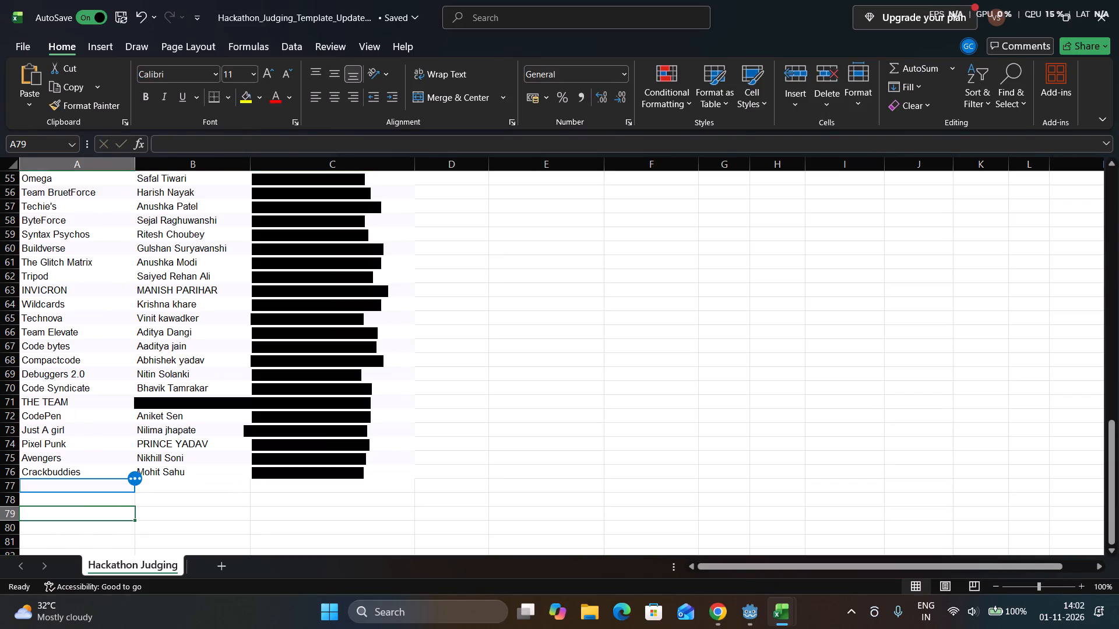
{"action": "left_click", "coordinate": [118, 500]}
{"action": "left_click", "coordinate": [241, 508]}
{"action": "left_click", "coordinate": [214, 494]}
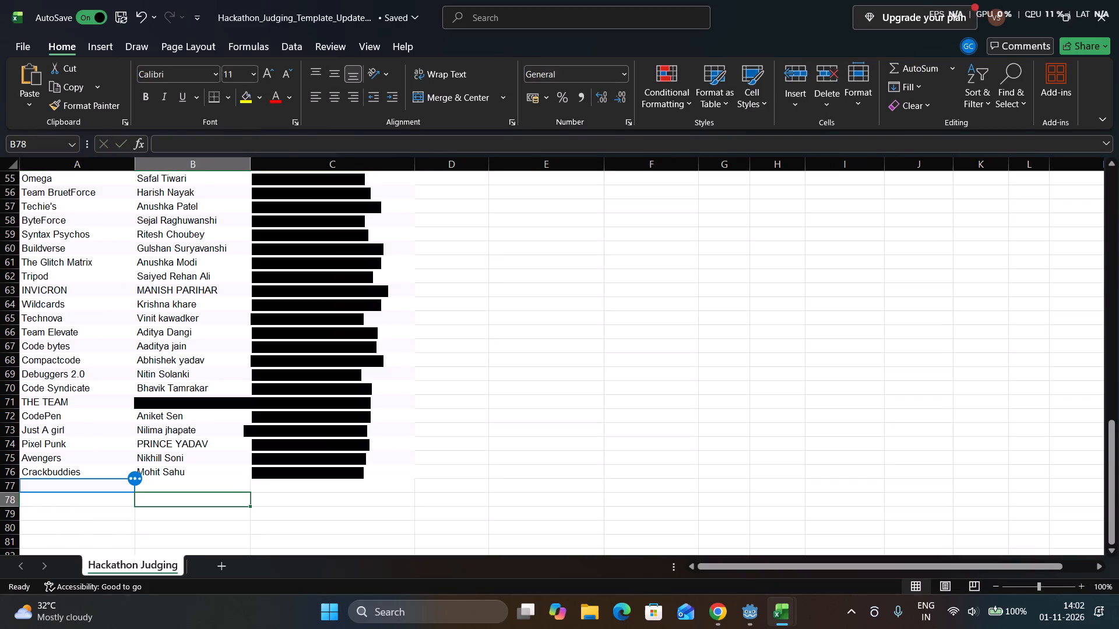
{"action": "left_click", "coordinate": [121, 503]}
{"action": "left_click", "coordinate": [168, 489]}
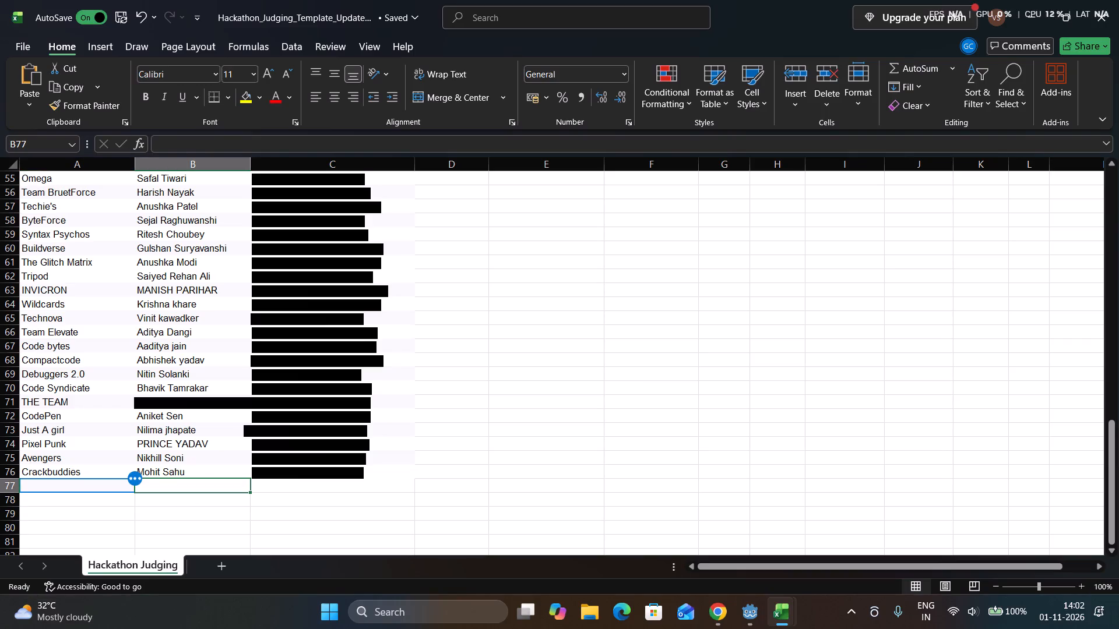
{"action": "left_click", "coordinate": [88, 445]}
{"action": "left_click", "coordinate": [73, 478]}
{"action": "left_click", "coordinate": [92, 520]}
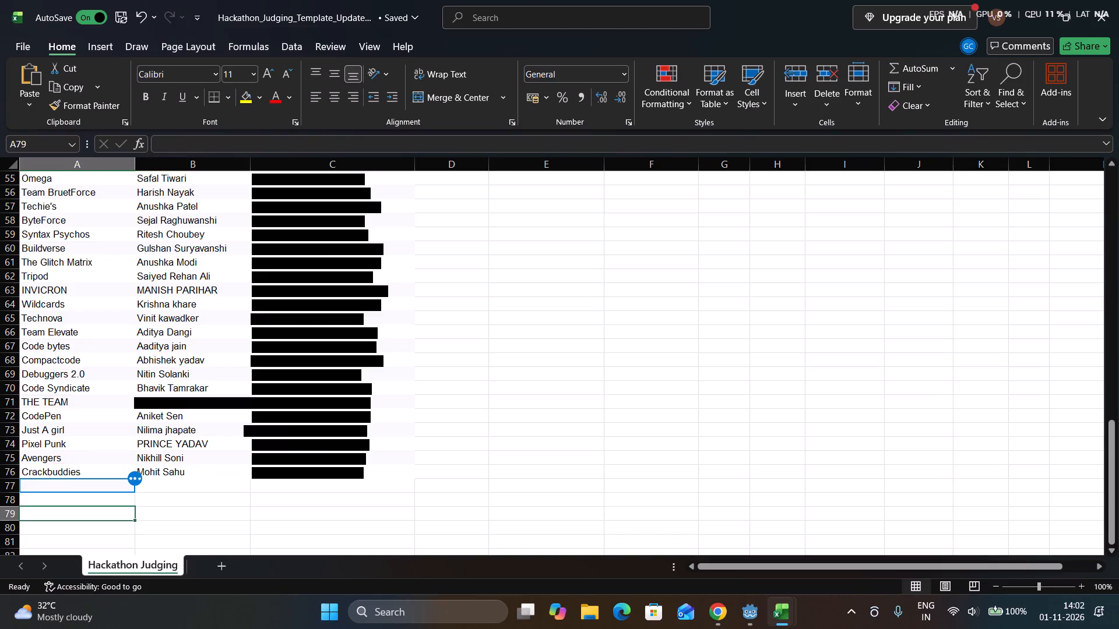
Capture a rectangular screenshot of the final team rows, from Just A girl through Crackbuddies, including the blank rows below them.
{"action": "left_click", "coordinate": [253, 509]}
{"action": "key", "text": "Print"}
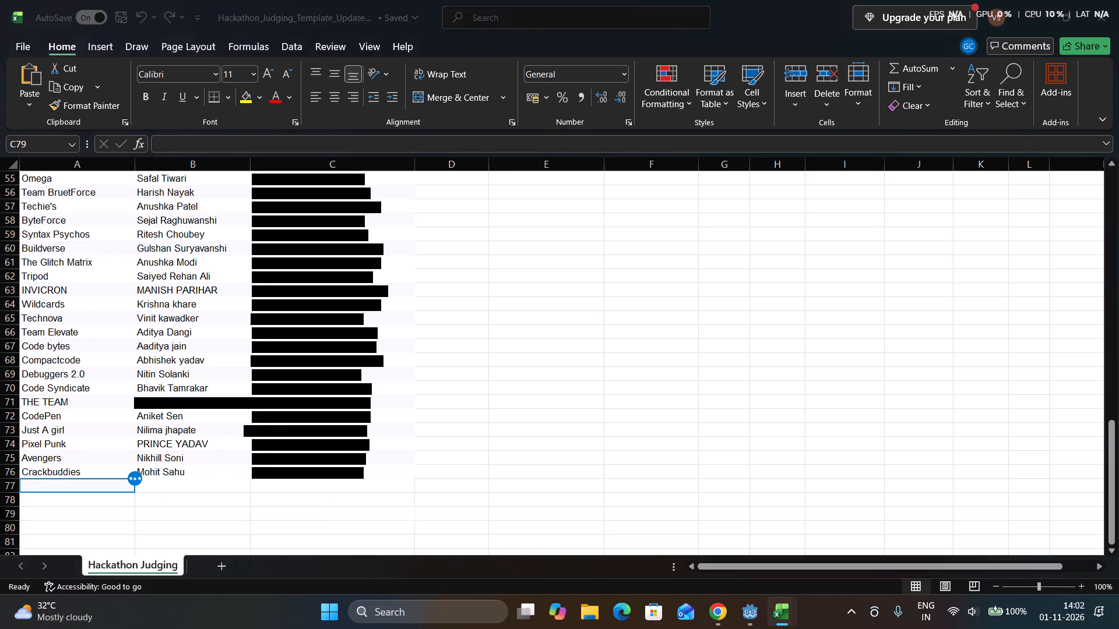
{"action": "left_click_drag", "start_coordinate": [6, 430], "coordinate": [378, 543]}
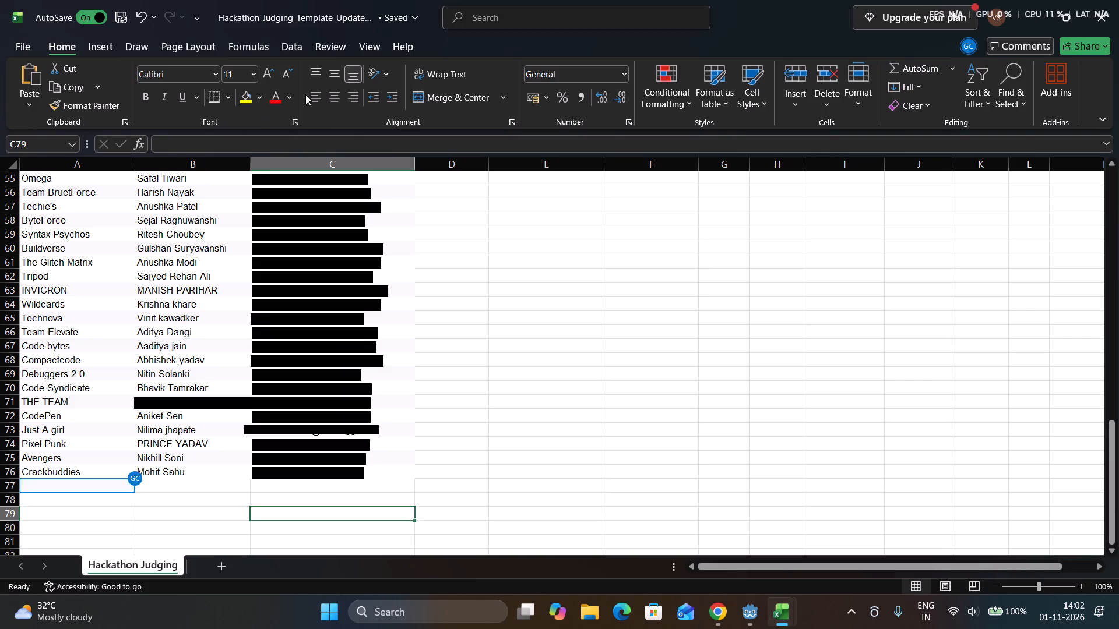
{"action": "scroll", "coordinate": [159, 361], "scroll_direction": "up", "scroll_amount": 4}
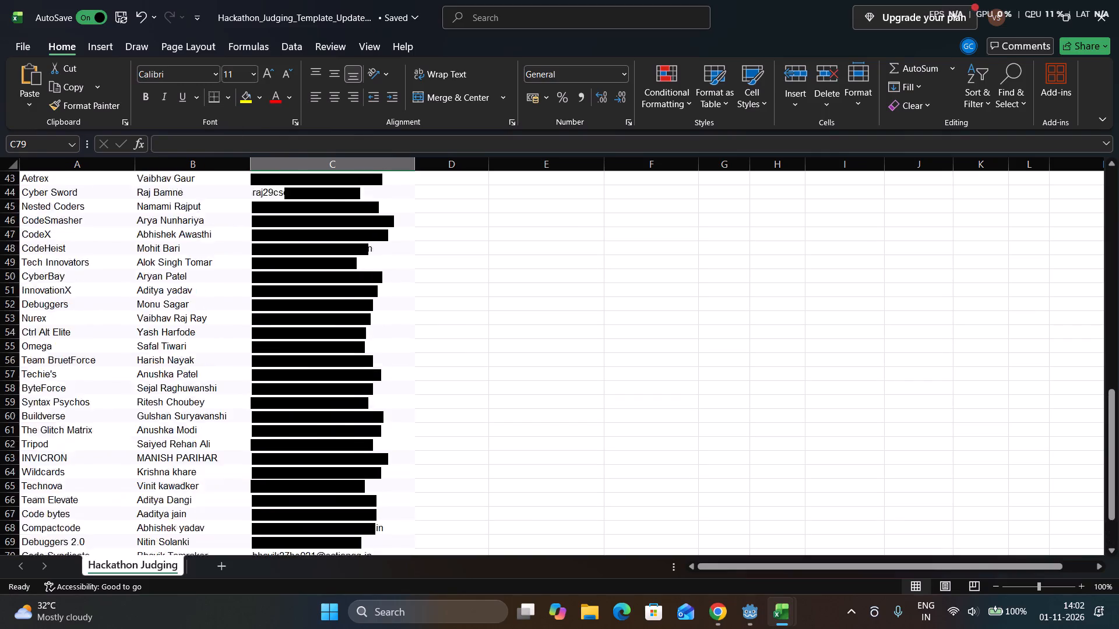
Check the team name, leader name and leader email columns from the header row to Crackbuddies, including the blank cells directly below.
{"action": "scroll", "coordinate": [159, 361], "scroll_direction": "up", "scroll_amount": 10}
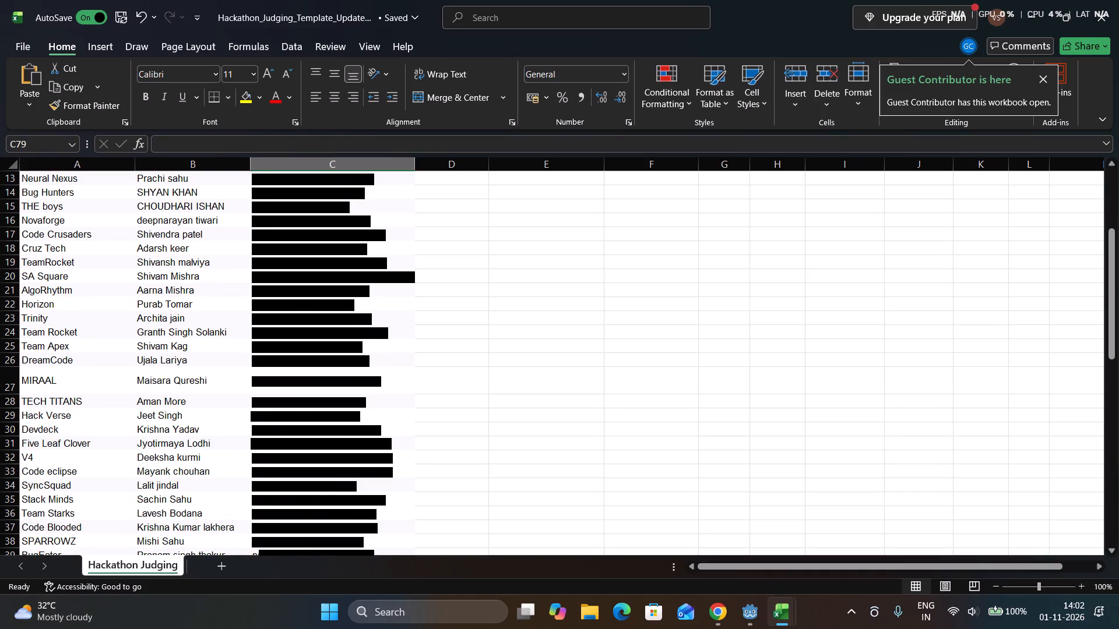
{"action": "scroll", "coordinate": [168, 378], "scroll_direction": "down", "scroll_amount": 4}
{"action": "scroll", "coordinate": [190, 291], "scroll_direction": "down", "scroll_amount": 11}
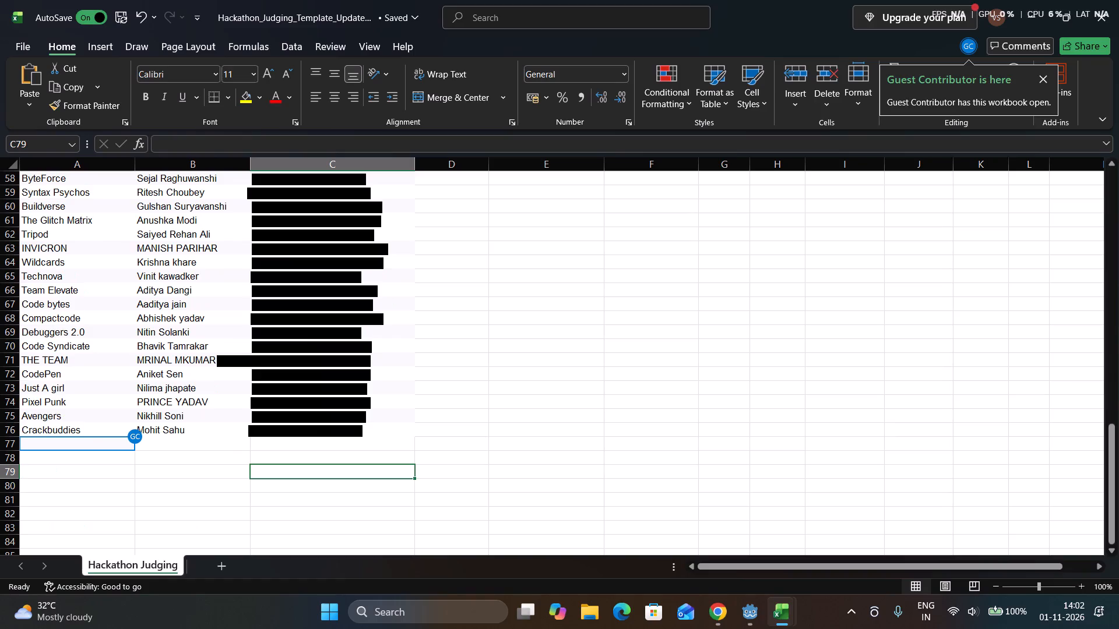
{"action": "left_click", "coordinate": [393, 441]}
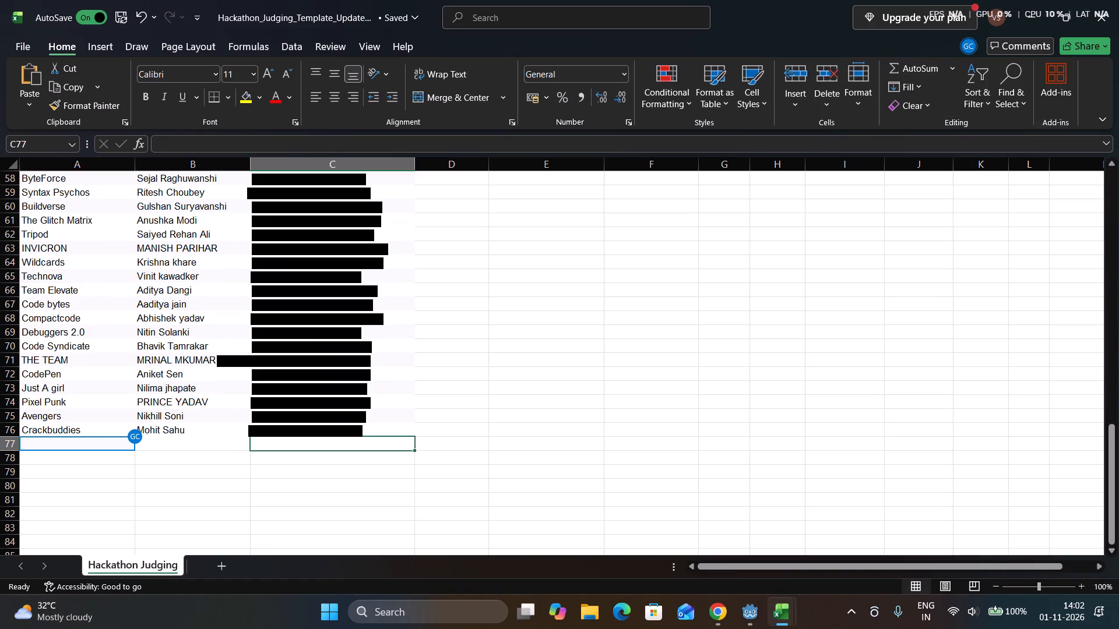
{"action": "left_click", "coordinate": [186, 442]}
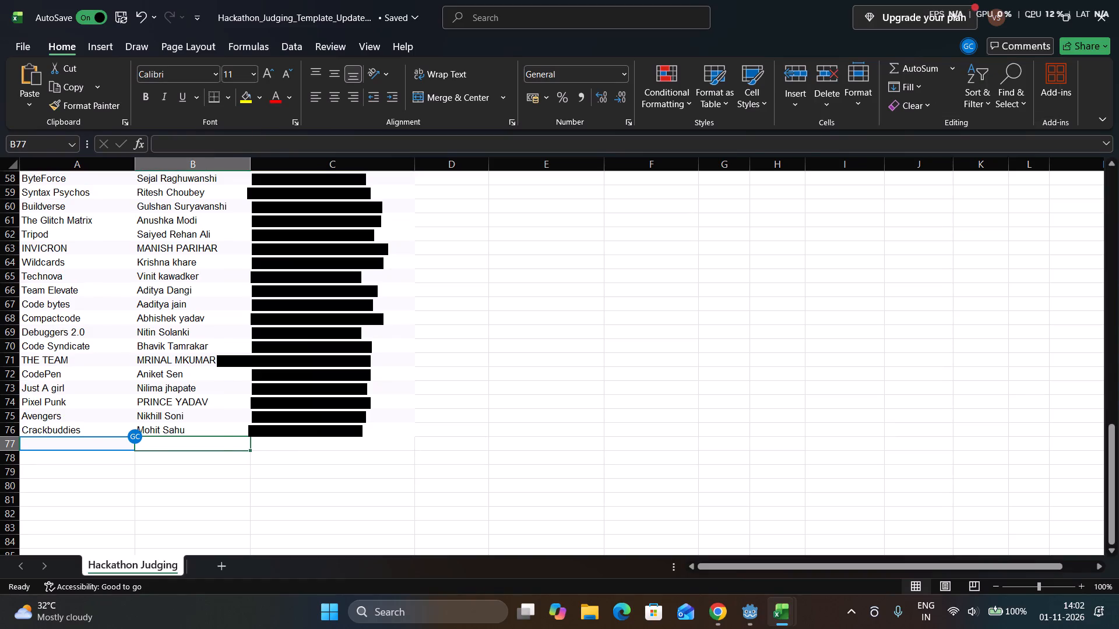
{"action": "left_click", "coordinate": [329, 447]}
{"action": "left_click", "coordinate": [213, 436]}
{"action": "left_click", "coordinate": [262, 443]}
{"action": "left_click", "coordinate": [225, 444]}
{"action": "left_click", "coordinate": [282, 447]}
{"action": "scroll", "coordinate": [419, 400], "scroll_direction": "up", "scroll_amount": 2}
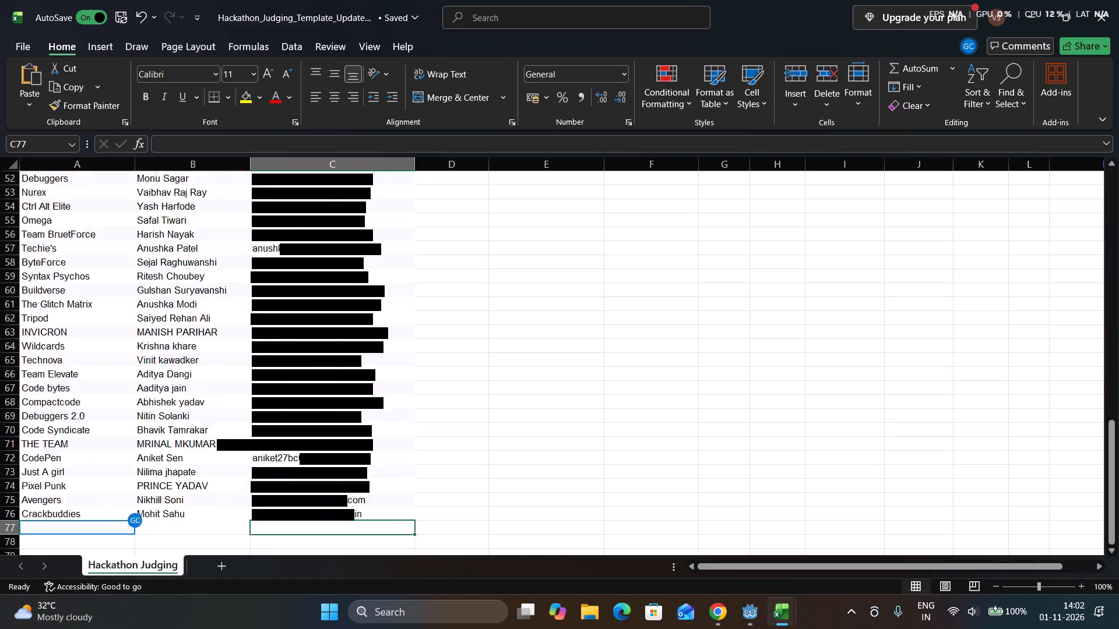
{"action": "scroll", "coordinate": [419, 400], "scroll_direction": "up", "scroll_amount": 20}
{"action": "scroll", "coordinate": [419, 400], "scroll_direction": "up", "scroll_amount": 6}
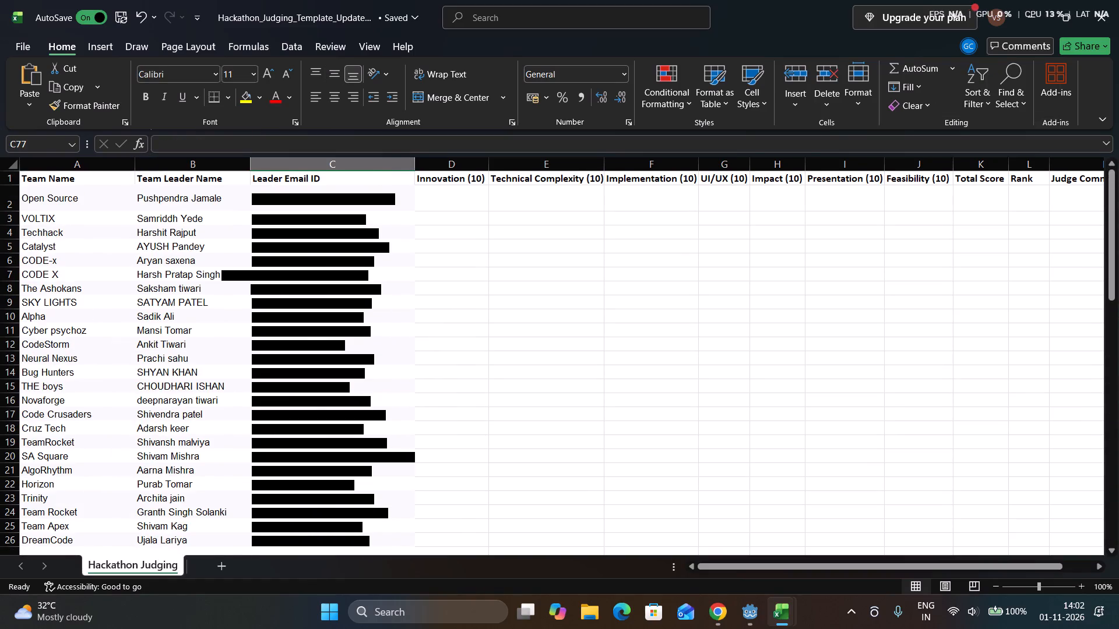
{"action": "scroll", "coordinate": [252, 405], "scroll_direction": "down", "scroll_amount": 2}
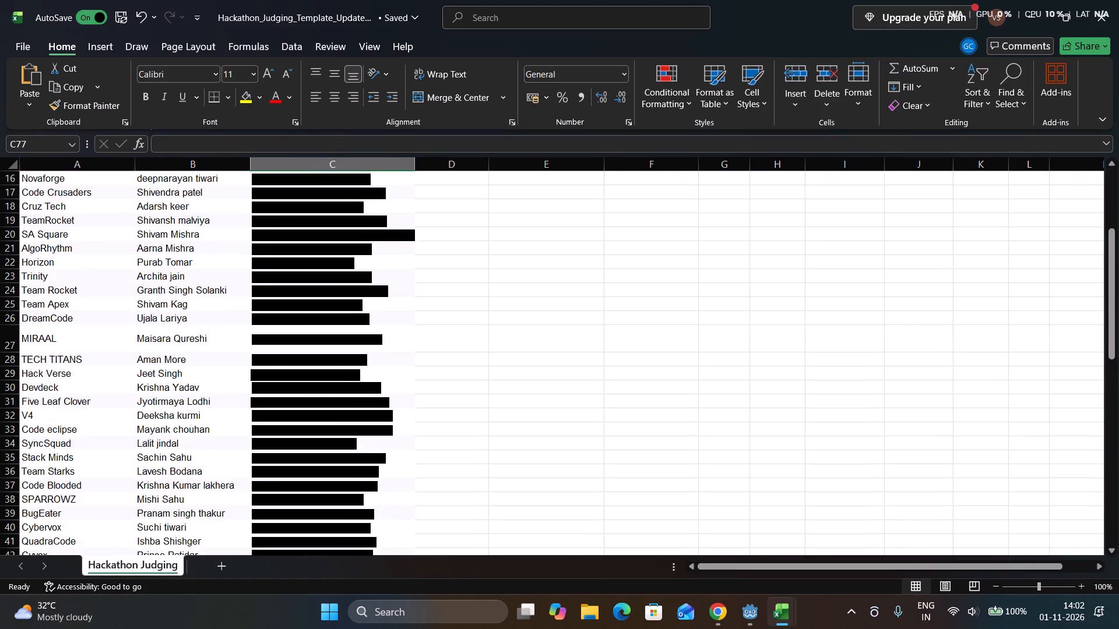
{"action": "scroll", "coordinate": [252, 405], "scroll_direction": "down", "scroll_amount": 7}
{"action": "scroll", "coordinate": [119, 309], "scroll_direction": "up", "scroll_amount": 8}
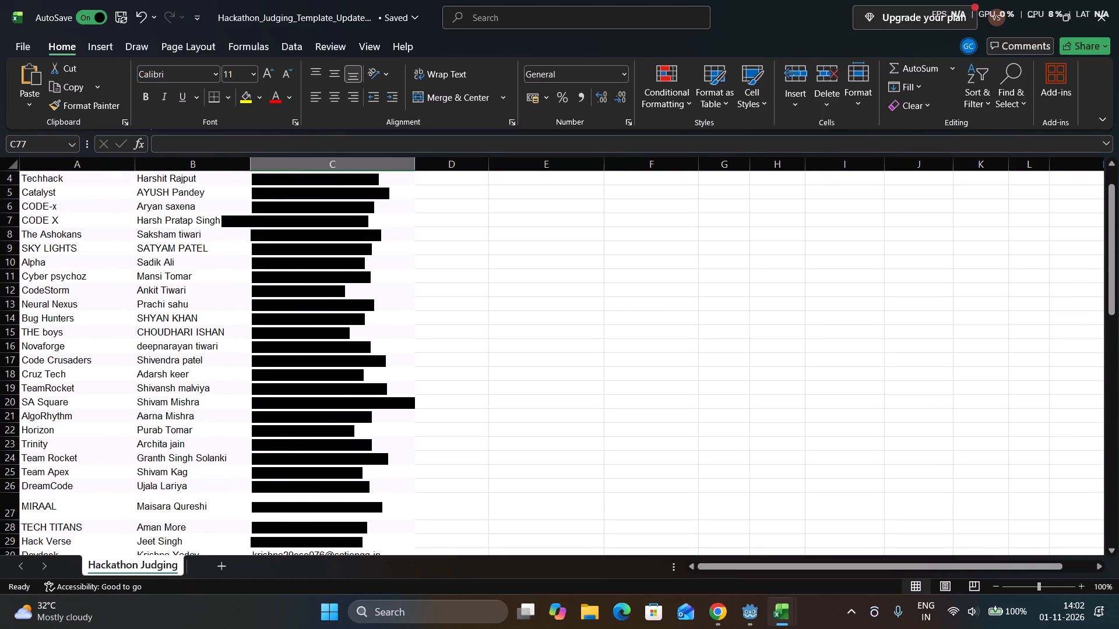
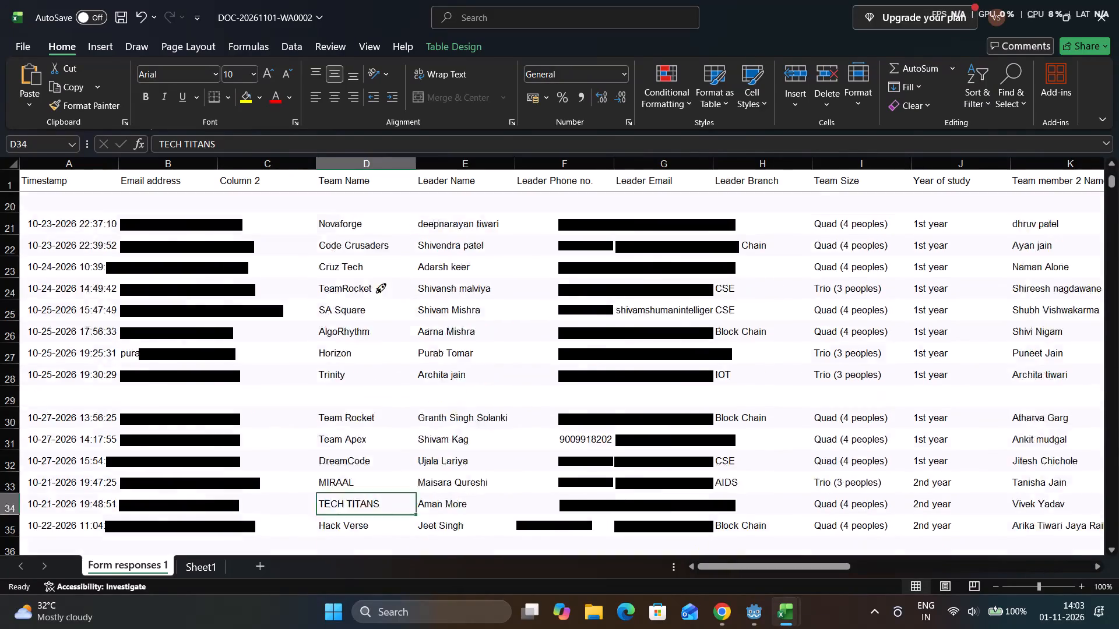
Find the MIRAAL entry in the form responses and select its team name to check where the 2nd year teams begin.
{"action": "scroll", "coordinate": [333, 447], "scroll_direction": "down", "scroll_amount": 2}
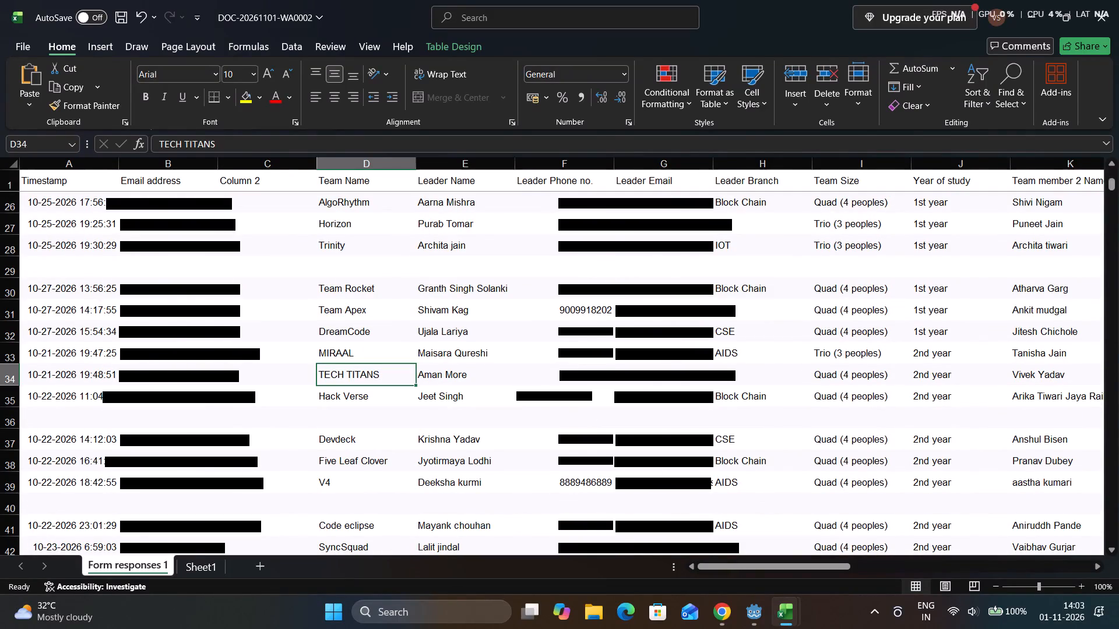
{"action": "left_click", "coordinate": [527, 358]}
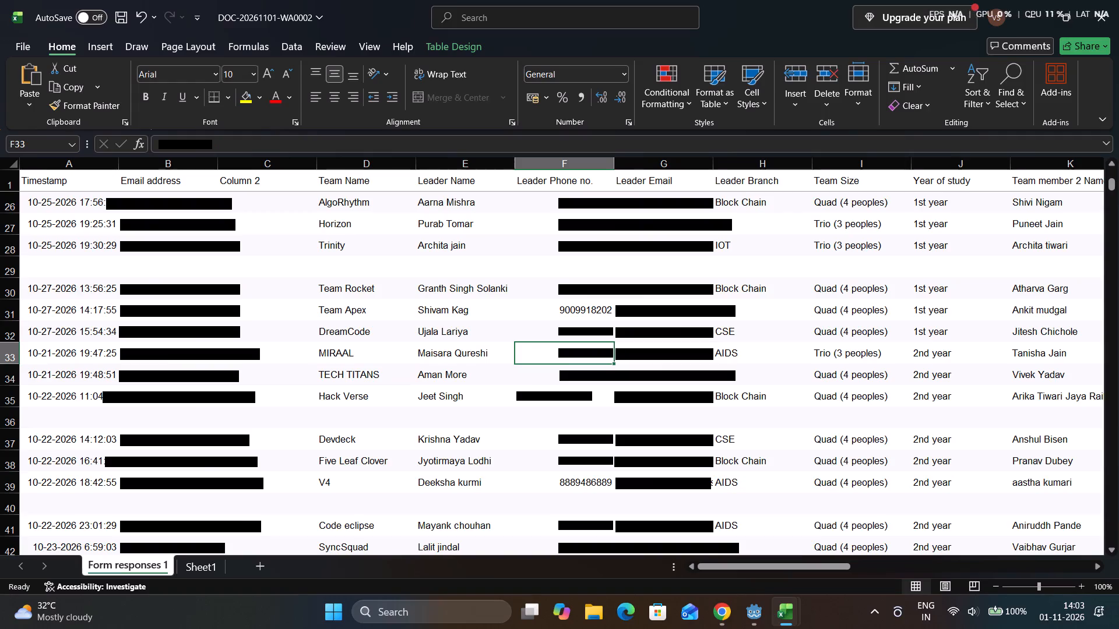
{"action": "left_click", "coordinate": [358, 365]}
{"action": "left_click", "coordinate": [362, 352]}
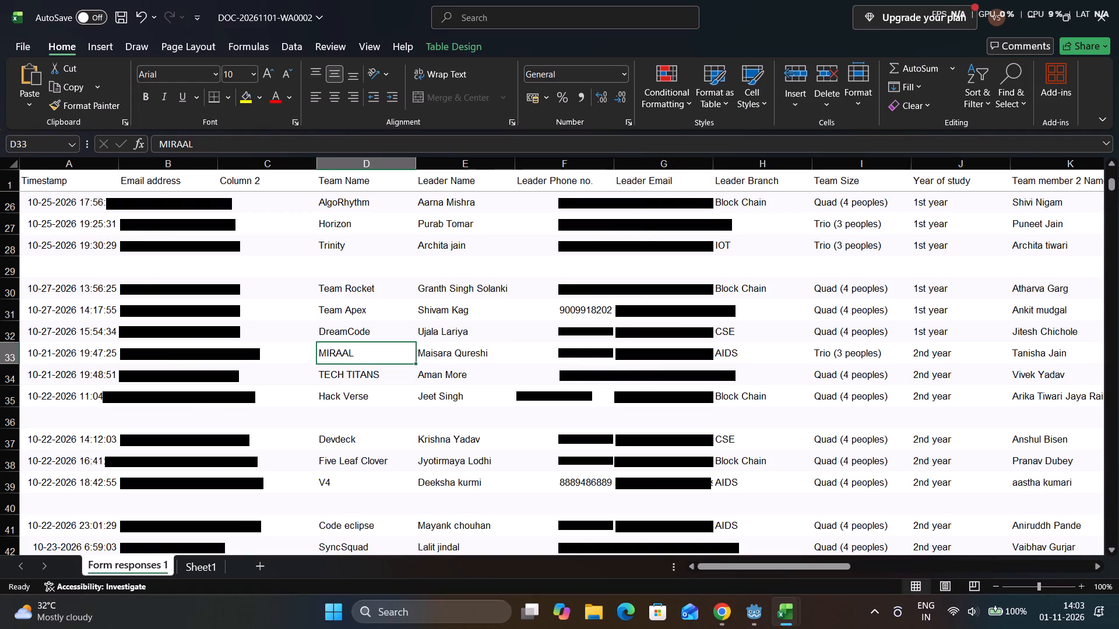
Examine the form responses by year of study to find where the 2nd-year teams end and the 3rd-year teams begin.
{"action": "scroll", "coordinate": [923, 451], "scroll_direction": "down", "scroll_amount": 6}
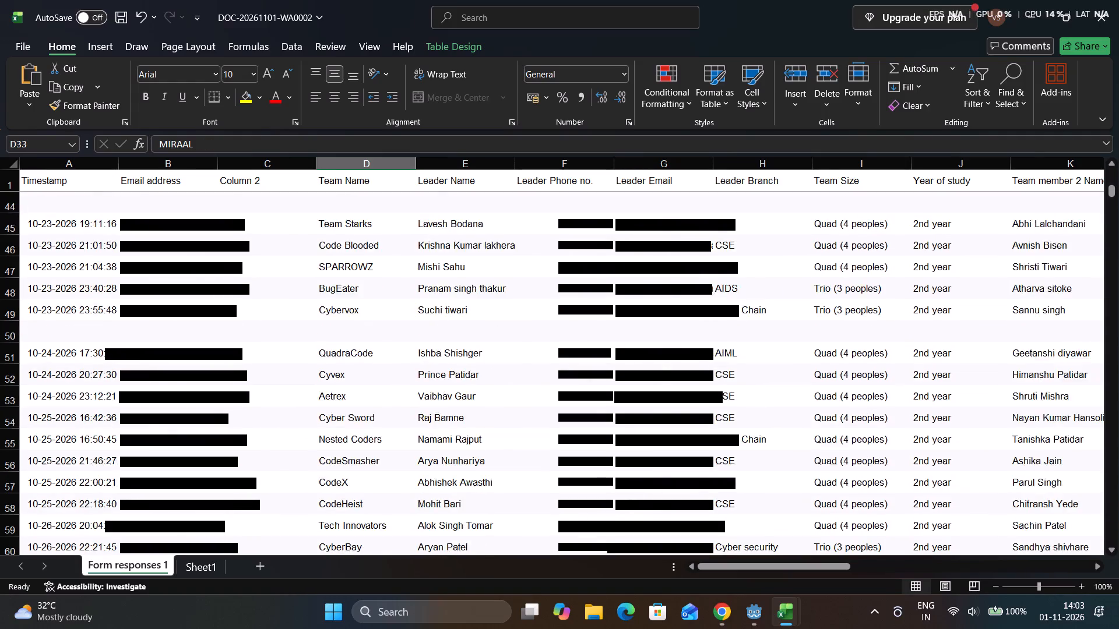
{"action": "scroll", "coordinate": [923, 451], "scroll_direction": "down", "scroll_amount": 5}
{"action": "scroll", "coordinate": [923, 451], "scroll_direction": "up", "scroll_amount": 1}
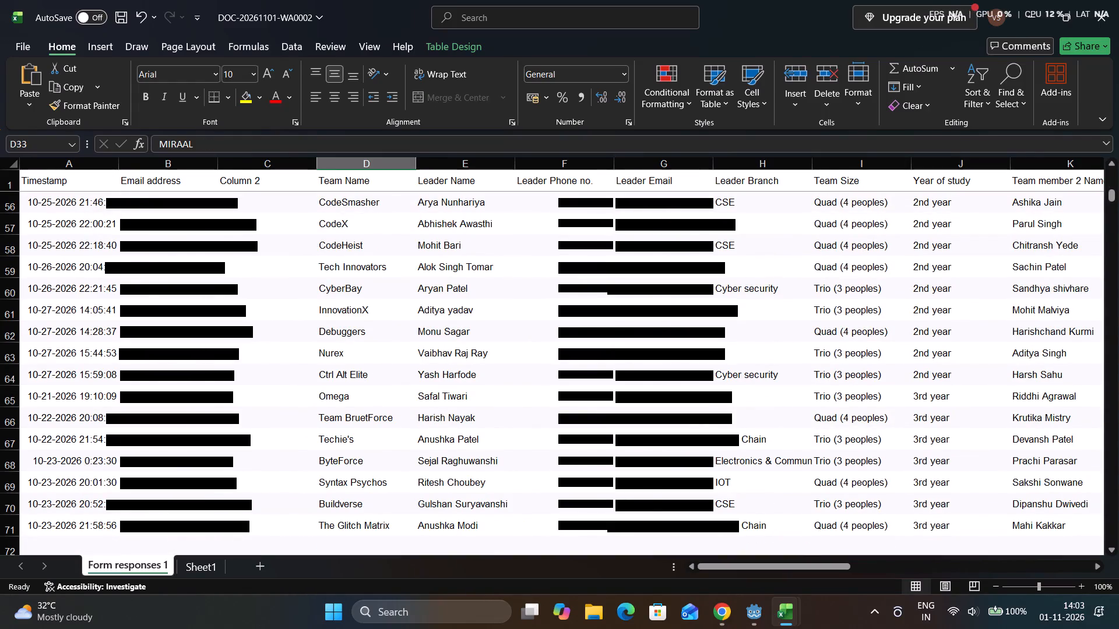
{"action": "left_click", "coordinate": [920, 379]}
{"action": "left_click", "coordinate": [815, 378]}
{"action": "left_click", "coordinate": [628, 381]}
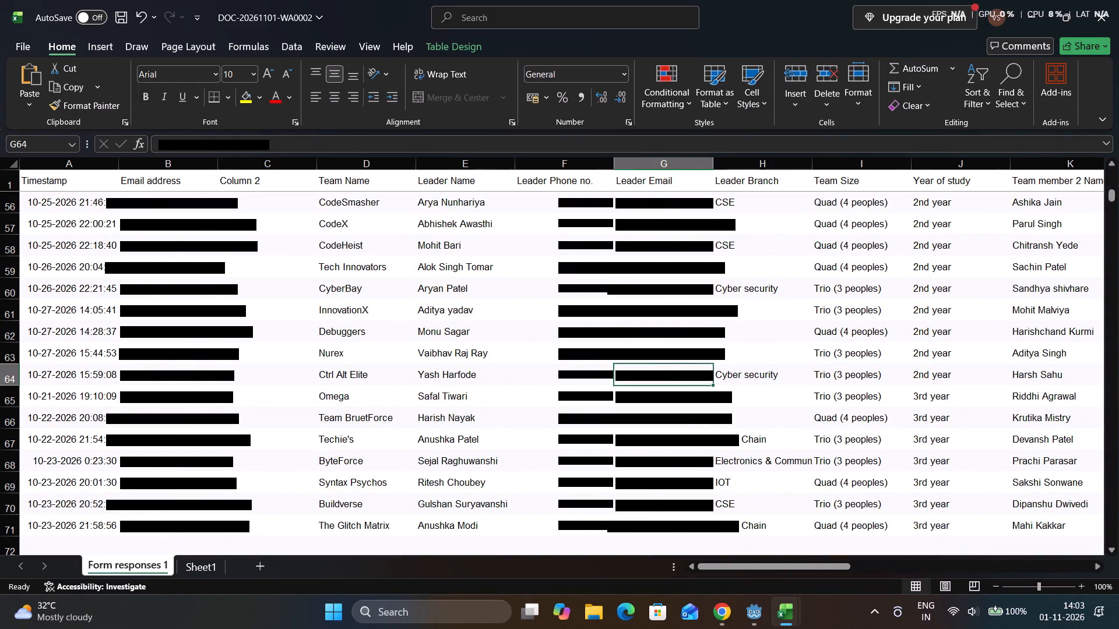
{"action": "left_click", "coordinate": [333, 379]}
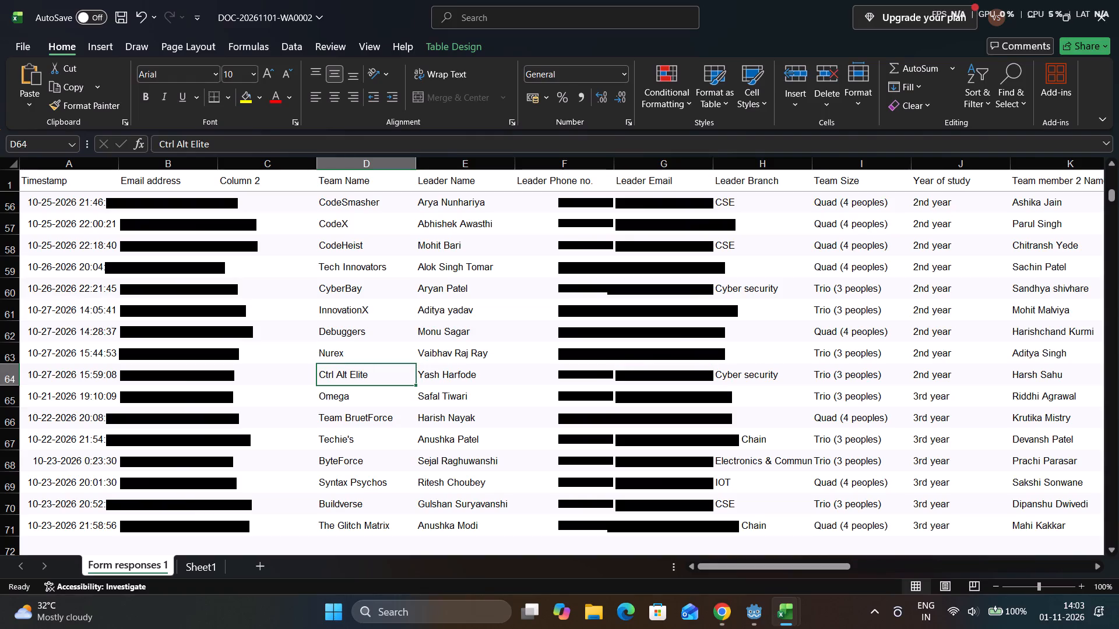
{"action": "left_click", "coordinate": [703, 377]}
{"action": "left_click", "coordinate": [344, 372]}
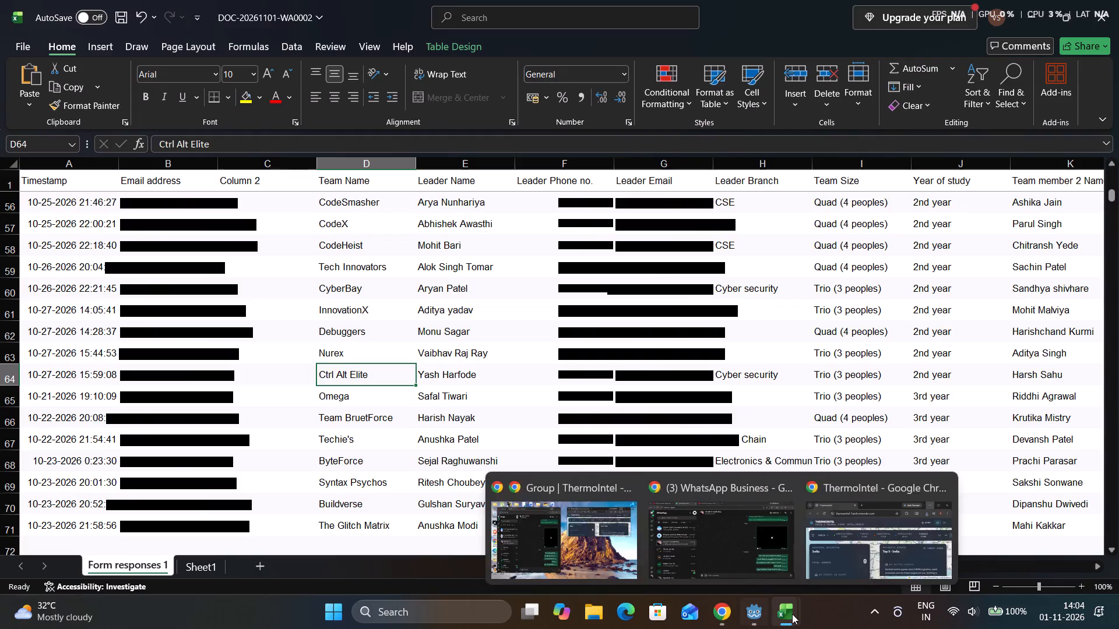
Switch to the Hackathon Judging workbook and increase the height of the Omega row, the first 3rd-year team.
{"action": "left_click", "coordinate": [754, 536]}
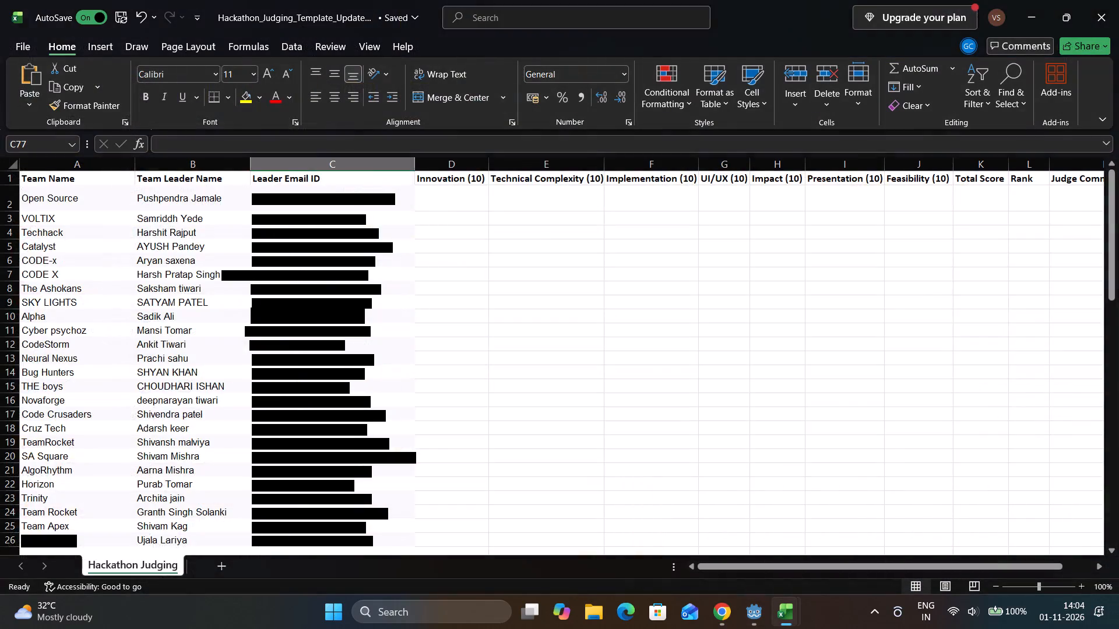
{"action": "scroll", "coordinate": [129, 398], "scroll_direction": "down", "scroll_amount": 4}
{"action": "scroll", "coordinate": [48, 409], "scroll_direction": "down", "scroll_amount": 3}
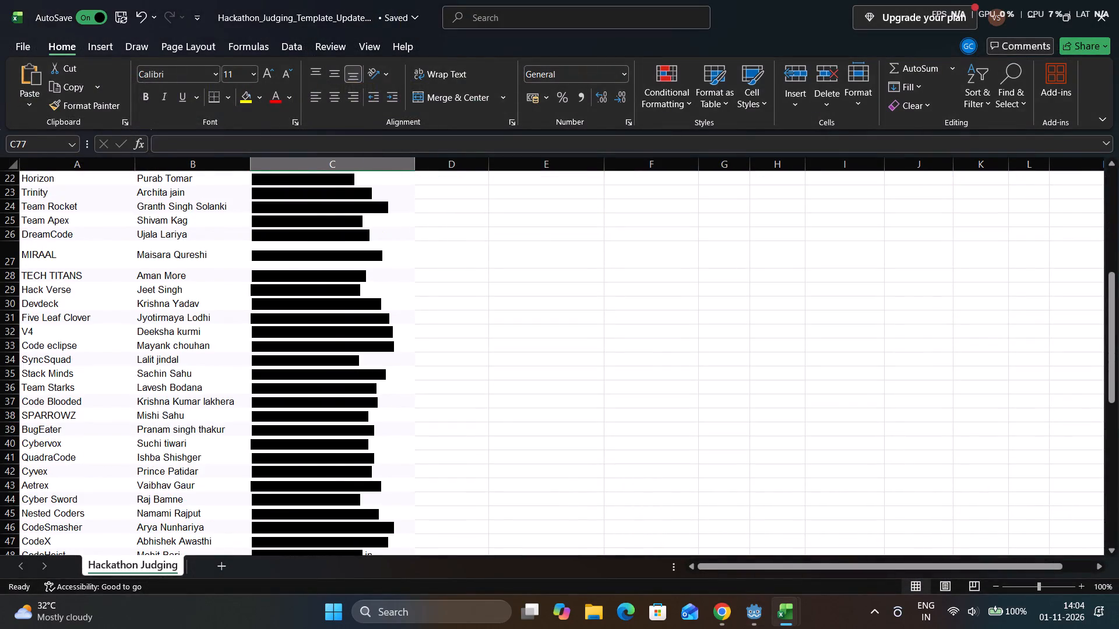
{"action": "scroll", "coordinate": [35, 434], "scroll_direction": "down", "scroll_amount": 2}
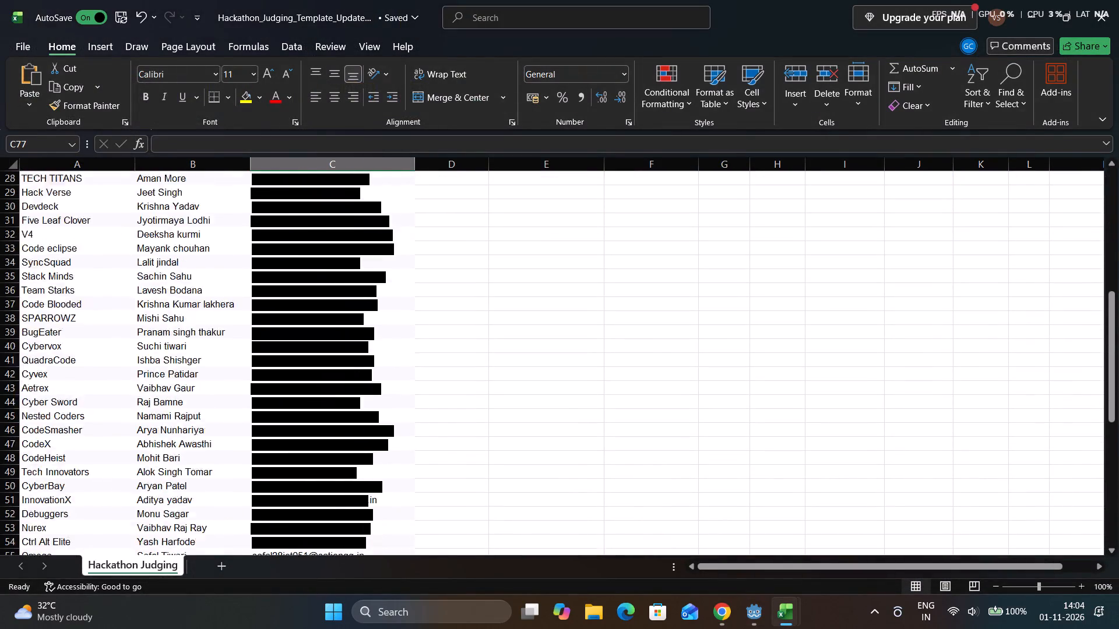
{"action": "scroll", "coordinate": [35, 434], "scroll_direction": "down", "scroll_amount": 1}
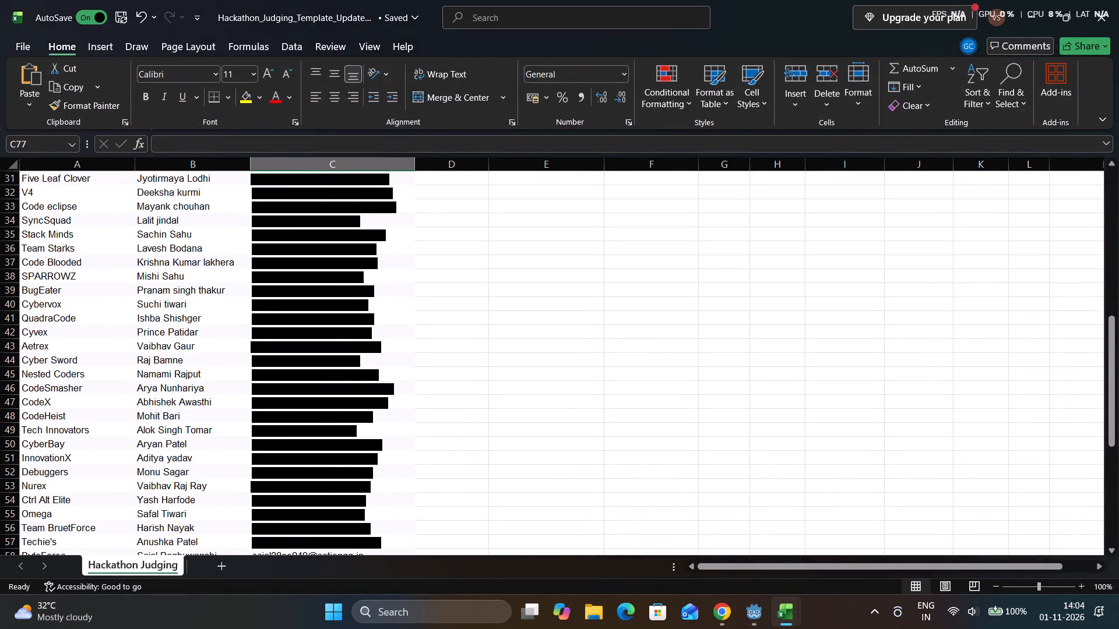
{"action": "scroll", "coordinate": [20, 441], "scroll_direction": "down", "scroll_amount": 1}
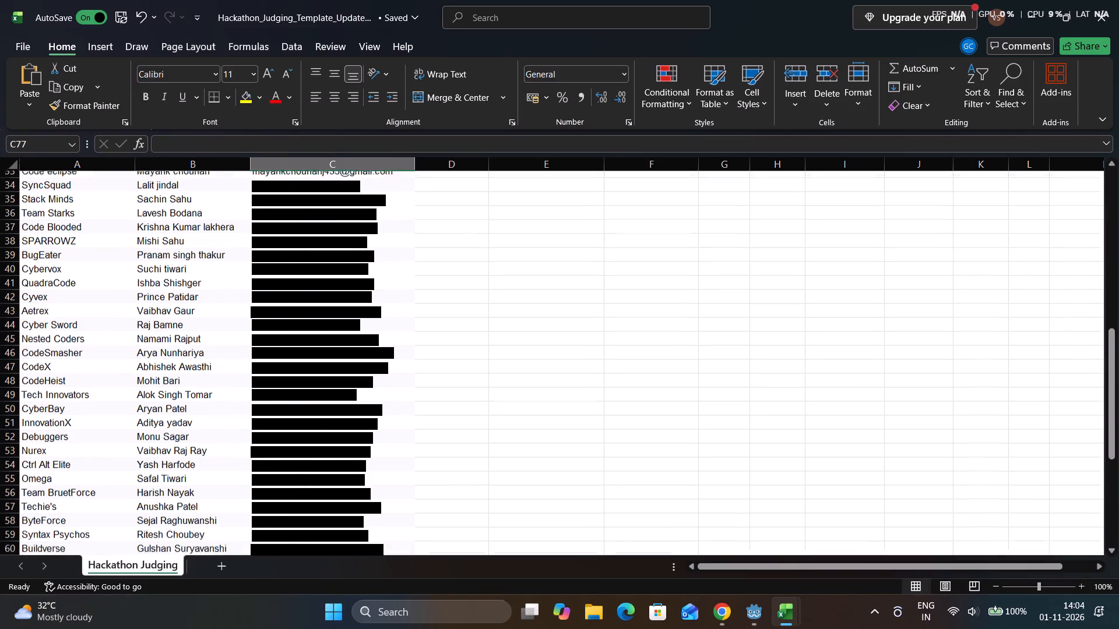
{"action": "scroll", "coordinate": [20, 441], "scroll_direction": "down", "scroll_amount": 1}
{"action": "left_click", "coordinate": [8, 430]}
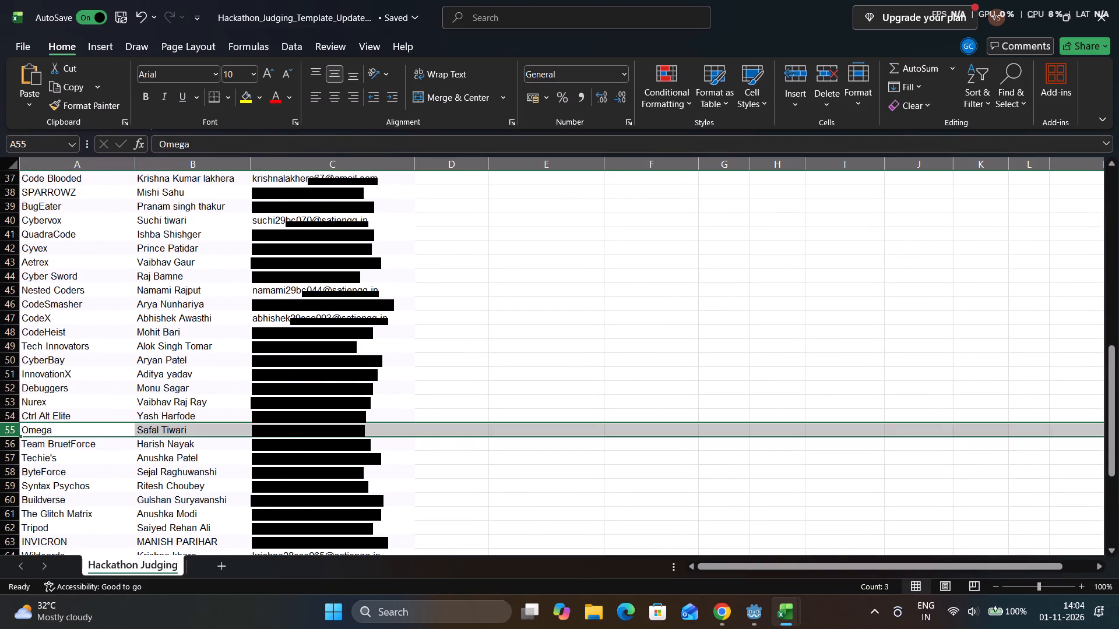
{"action": "left_click_drag", "start_coordinate": [20, 436], "coordinate": [18, 454]}
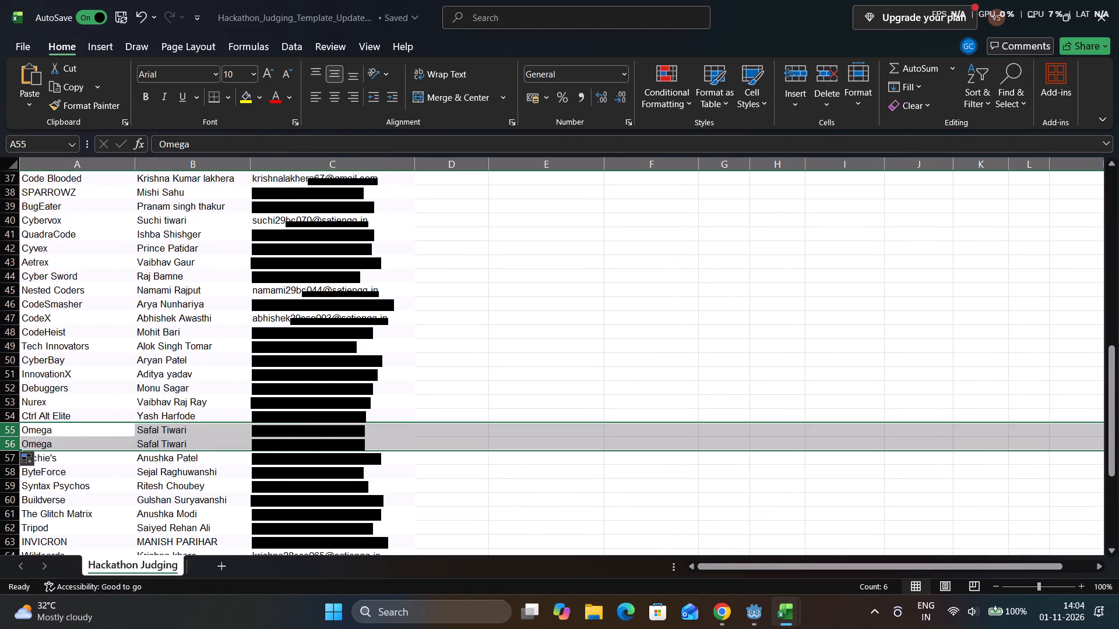
{"action": "key", "text": "ctrl+z"}
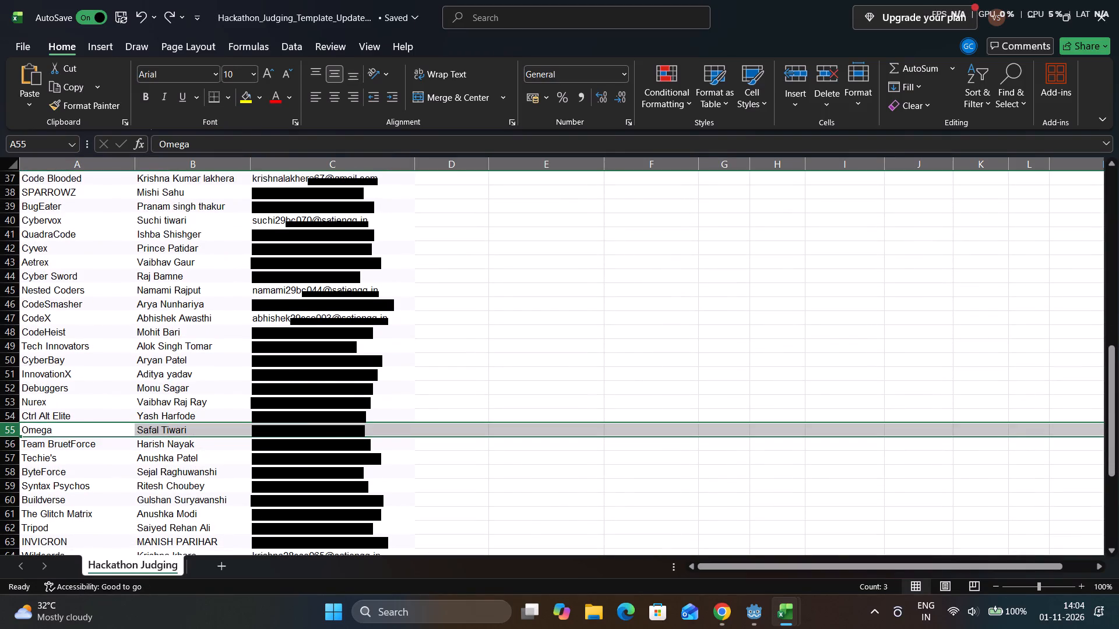
{"action": "left_click_drag", "start_coordinate": [10, 434], "coordinate": [9, 447]}
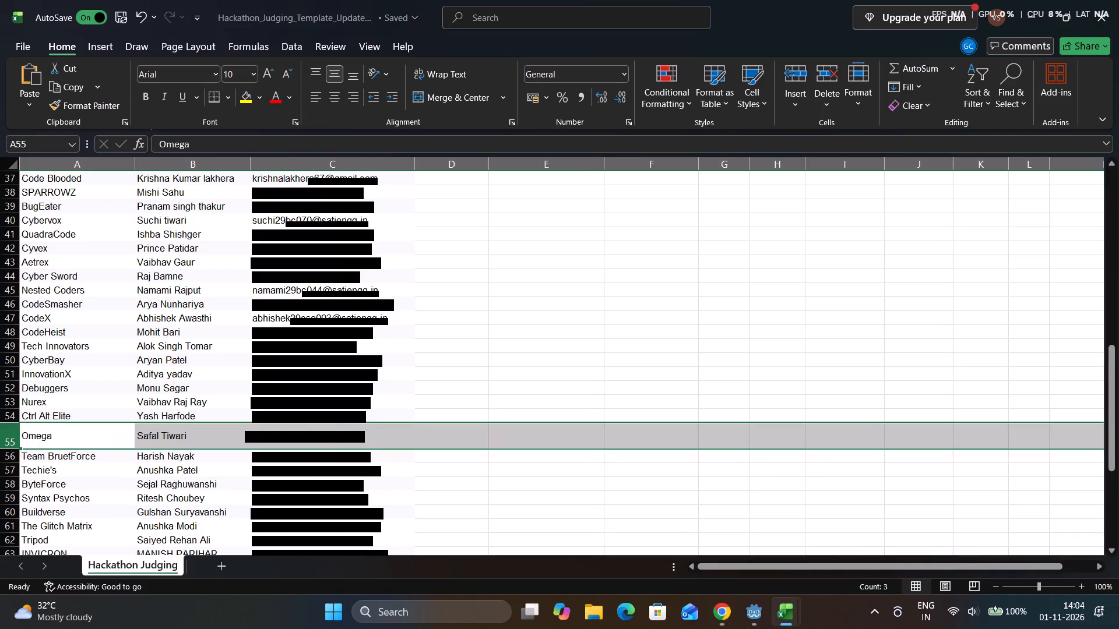
{"action": "left_click", "coordinate": [436, 407]}
Increase the heights of the MIRAAL and Open Source rows further to widen the spacing where each year group starts.
{"action": "scroll", "coordinate": [136, 393], "scroll_direction": "up", "scroll_amount": 4}
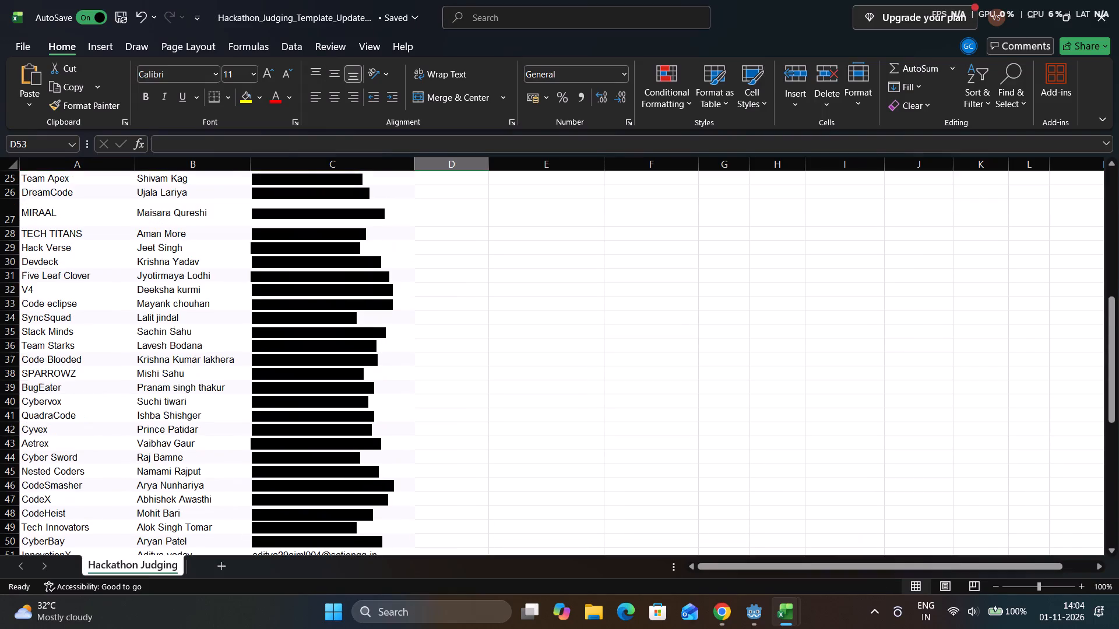
{"action": "scroll", "coordinate": [46, 369], "scroll_direction": "up", "scroll_amount": 3}
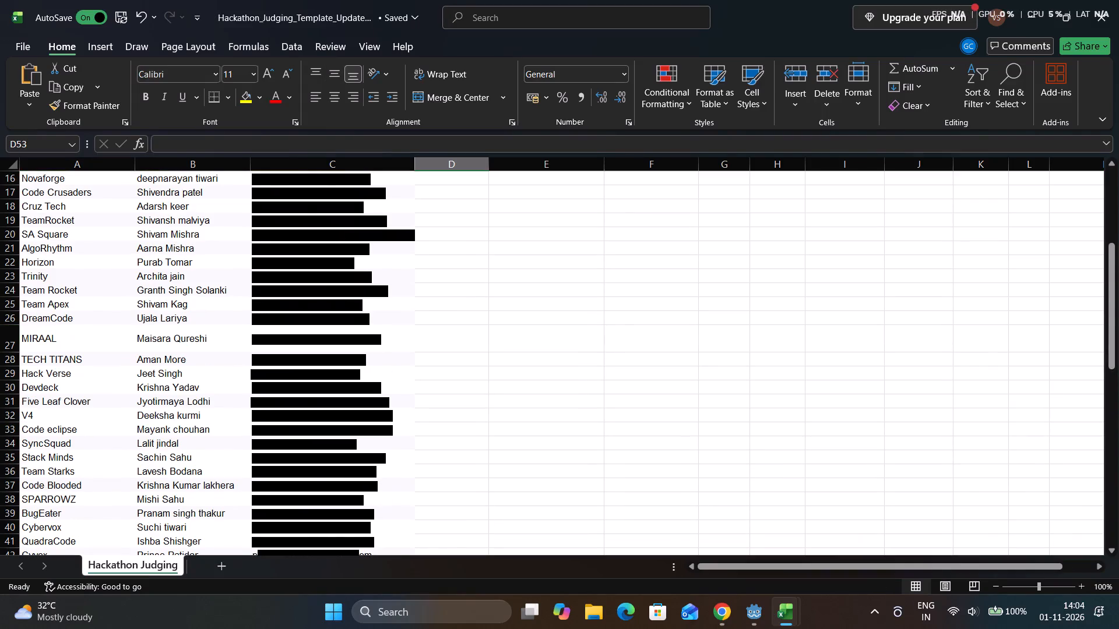
{"action": "left_click_drag", "start_coordinate": [13, 352], "coordinate": [10, 365]}
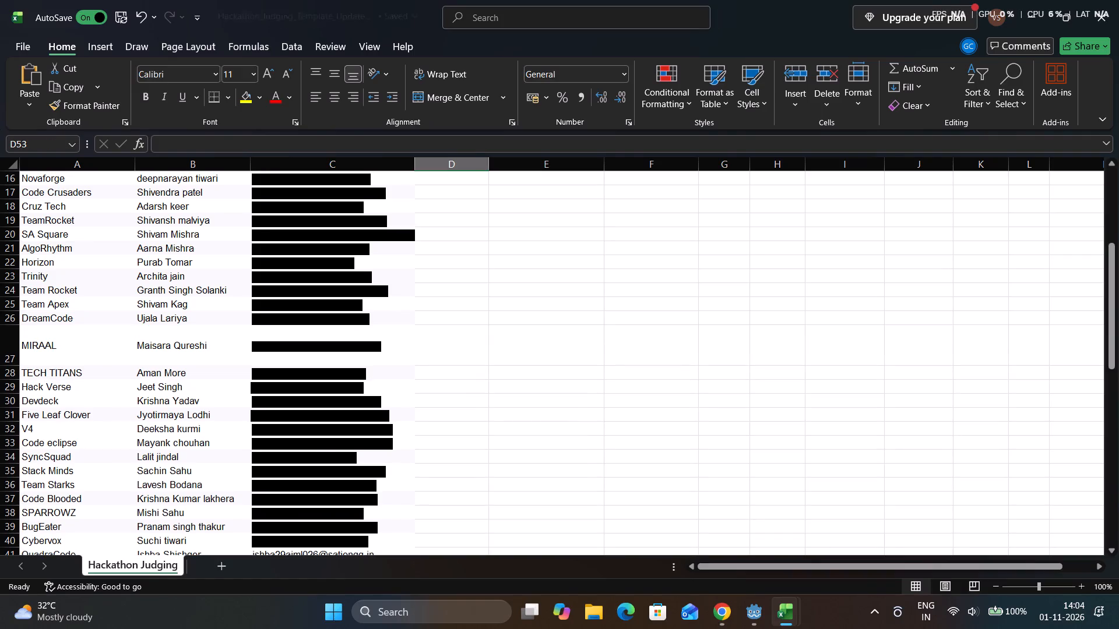
{"action": "scroll", "coordinate": [17, 342], "scroll_direction": "up", "scroll_amount": 12}
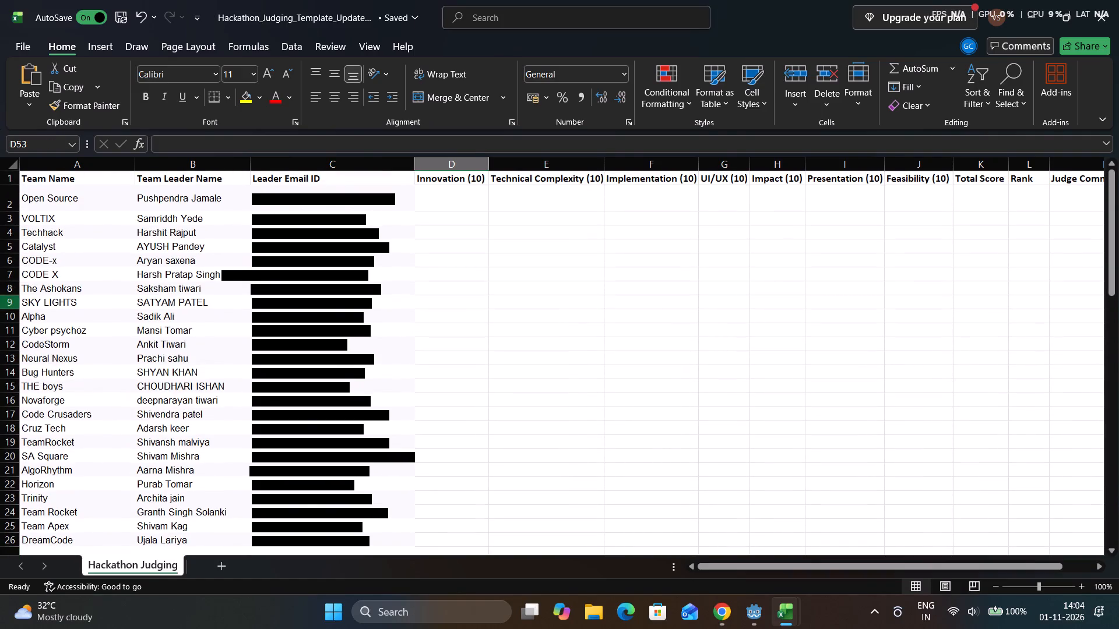
{"action": "left_click_drag", "start_coordinate": [8, 209], "coordinate": [6, 223]}
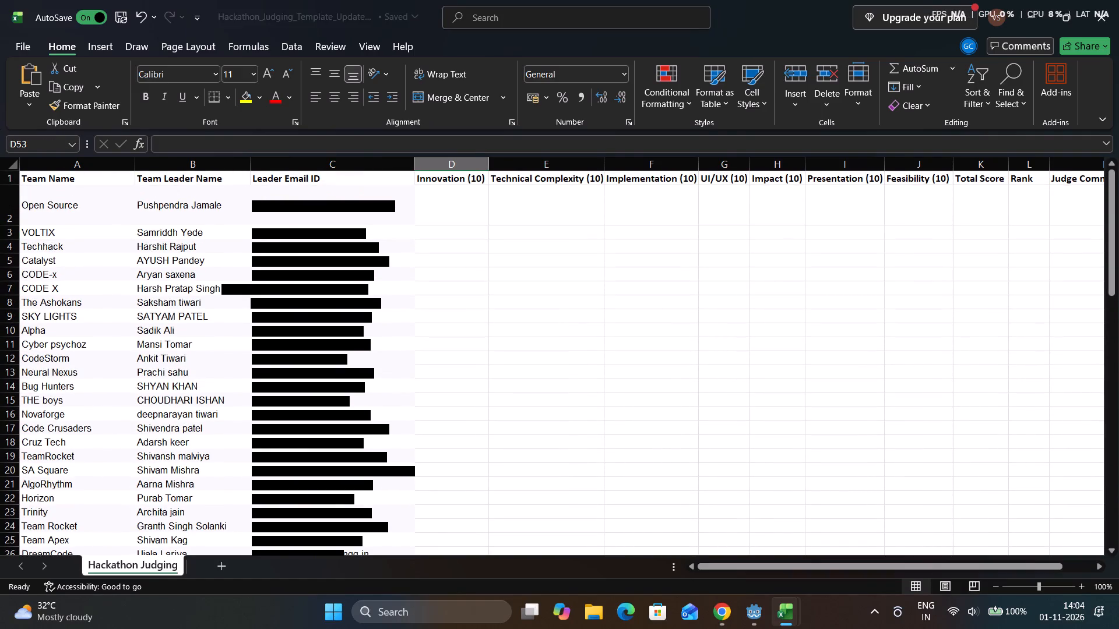
Increase the Omega row's height further, to about 43 points, to match the other year-group starting rows.
{"action": "scroll", "coordinate": [190, 305], "scroll_direction": "down", "scroll_amount": 8}
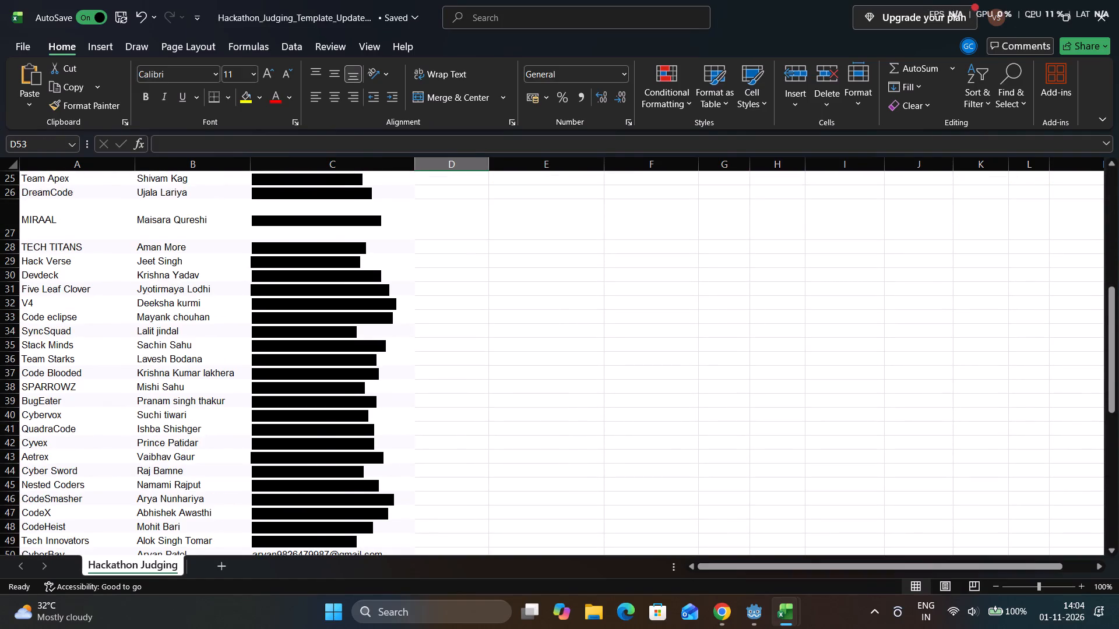
{"action": "scroll", "coordinate": [53, 386], "scroll_direction": "down", "scroll_amount": 2}
{"action": "left_click", "coordinate": [13, 521]}
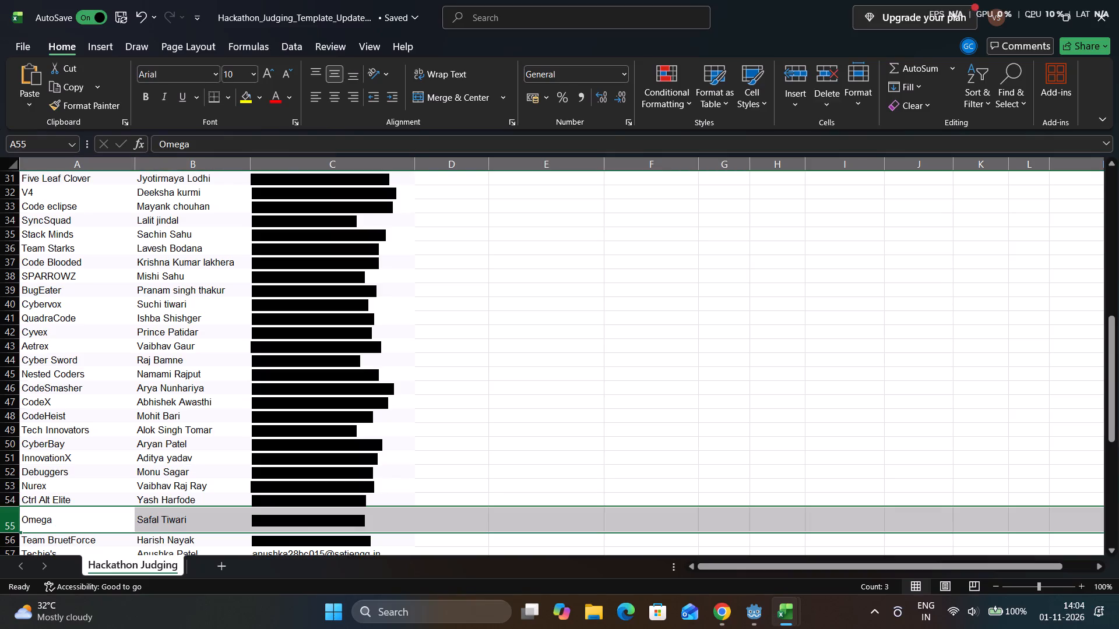
{"action": "left_click_drag", "start_coordinate": [15, 533], "coordinate": [12, 549]}
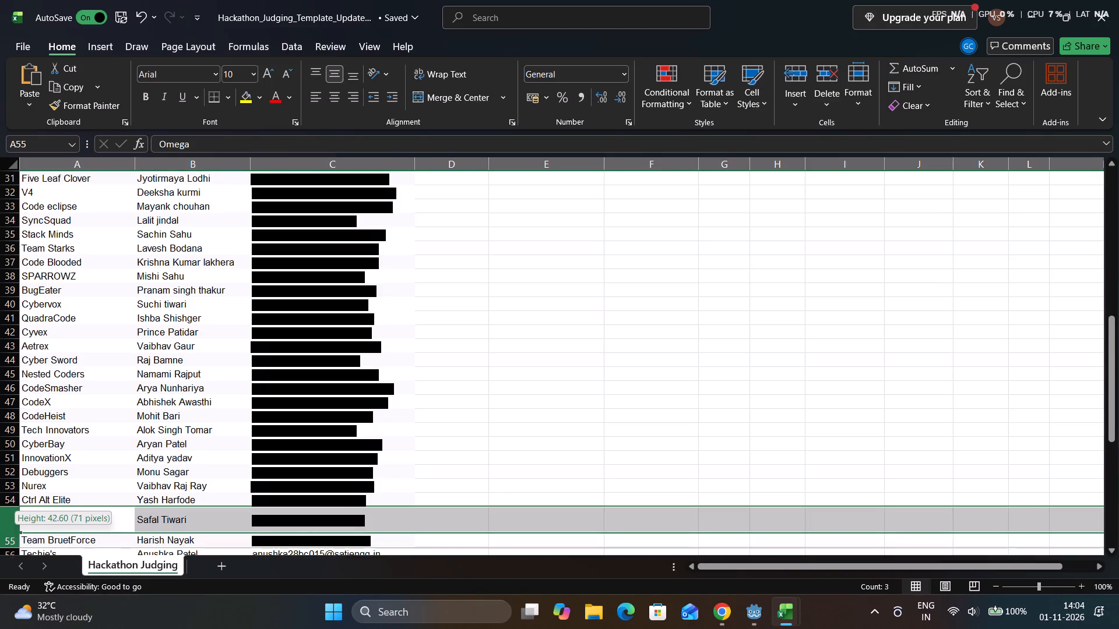
{"action": "left_click_drag", "start_coordinate": [12, 549], "coordinate": [12, 550]}
{"action": "scroll", "coordinate": [355, 487], "scroll_direction": "down", "scroll_amount": 3}
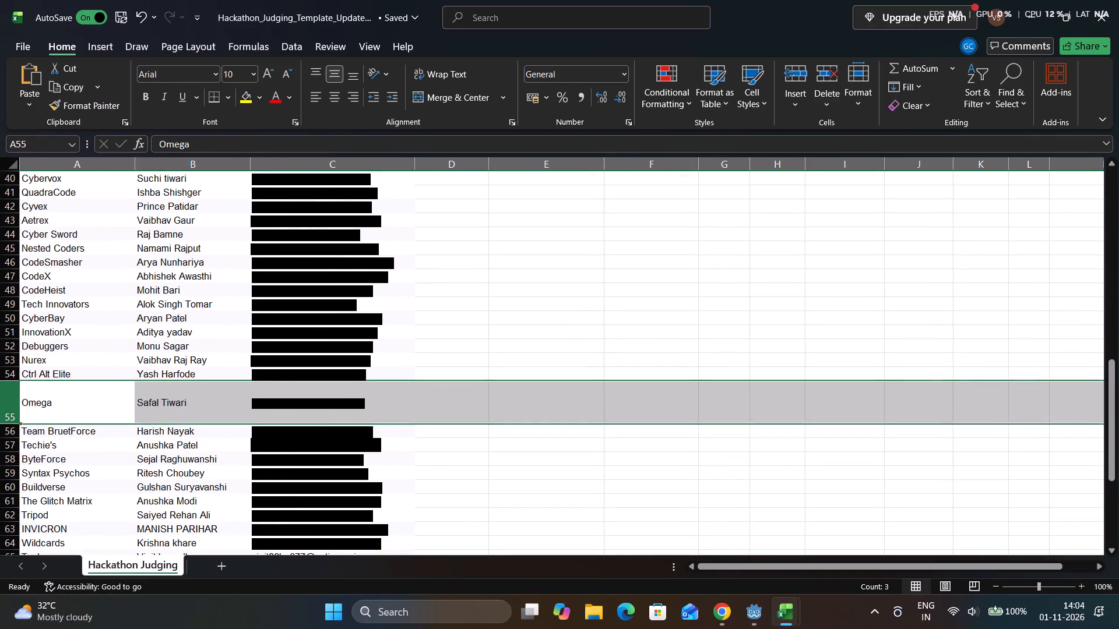
{"action": "left_click", "coordinate": [434, 408]}
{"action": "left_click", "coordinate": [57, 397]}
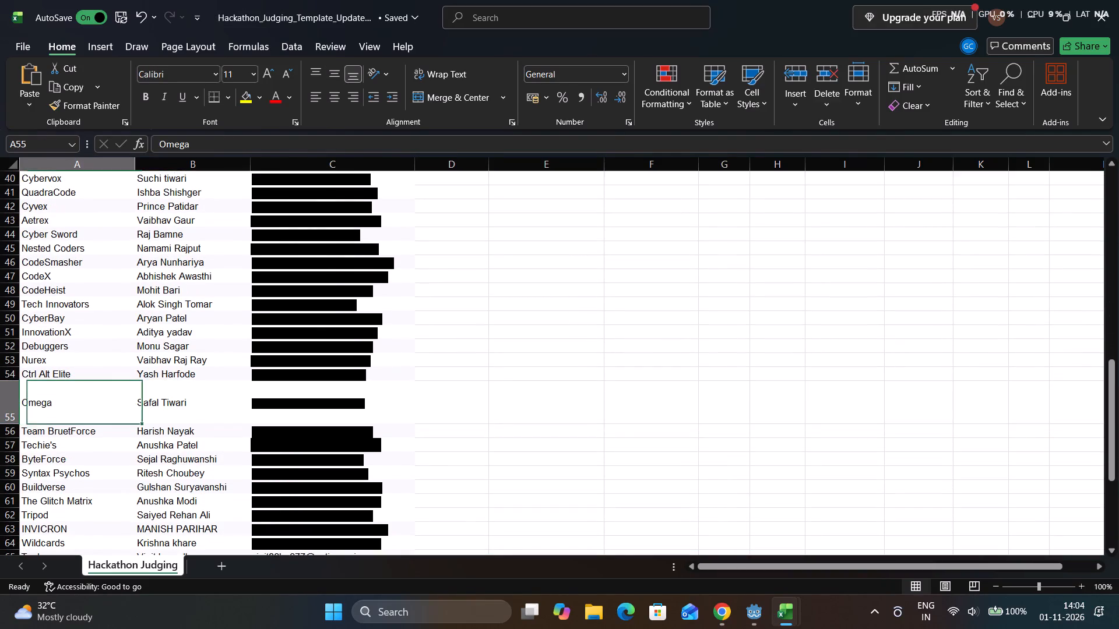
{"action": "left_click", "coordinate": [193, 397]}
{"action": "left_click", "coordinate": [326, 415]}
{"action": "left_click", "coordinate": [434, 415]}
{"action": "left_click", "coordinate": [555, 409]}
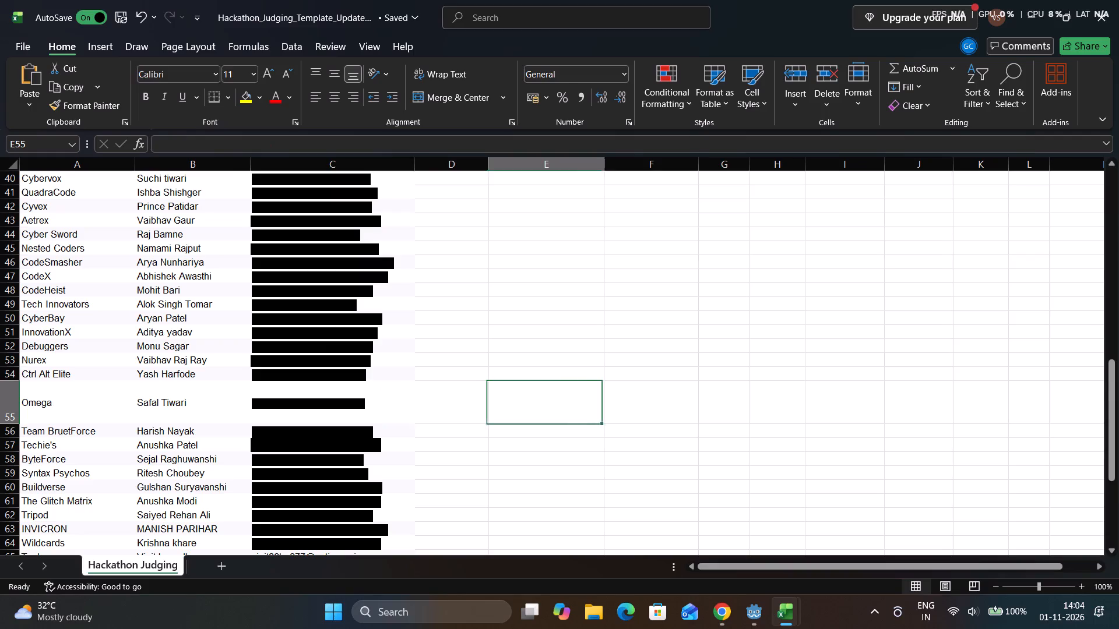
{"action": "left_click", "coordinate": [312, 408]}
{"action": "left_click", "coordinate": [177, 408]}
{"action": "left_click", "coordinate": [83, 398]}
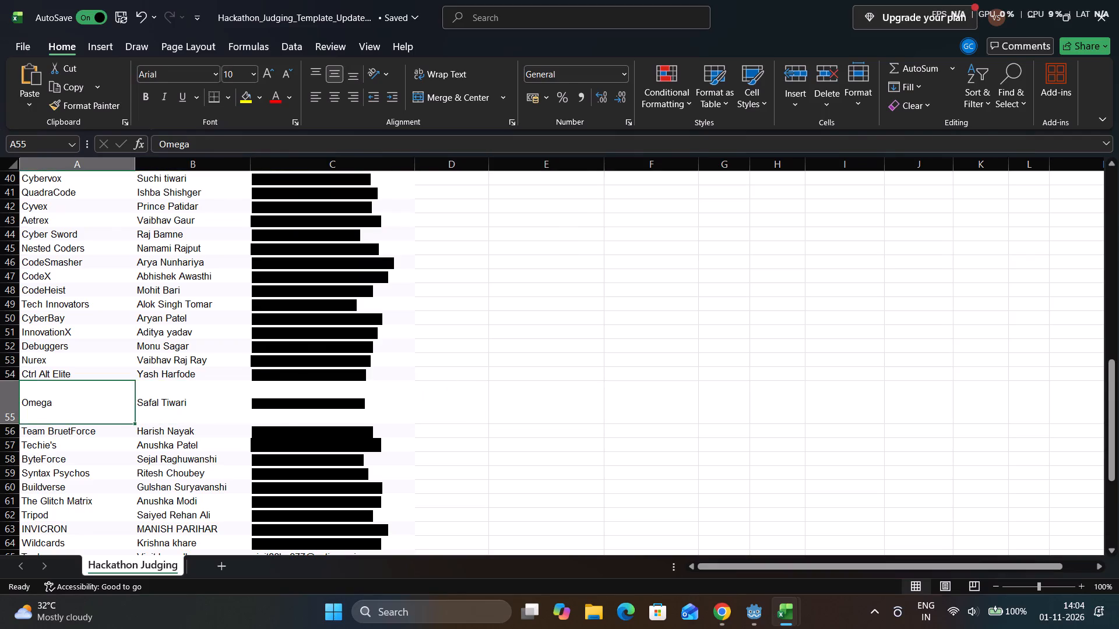
Examine the remaining teams in the judging list and the form responses workbook to find where the 4th-year teams begin.
{"action": "scroll", "coordinate": [81, 437], "scroll_direction": "down", "scroll_amount": 6}
{"action": "scroll", "coordinate": [81, 437], "scroll_direction": "up", "scroll_amount": 2}
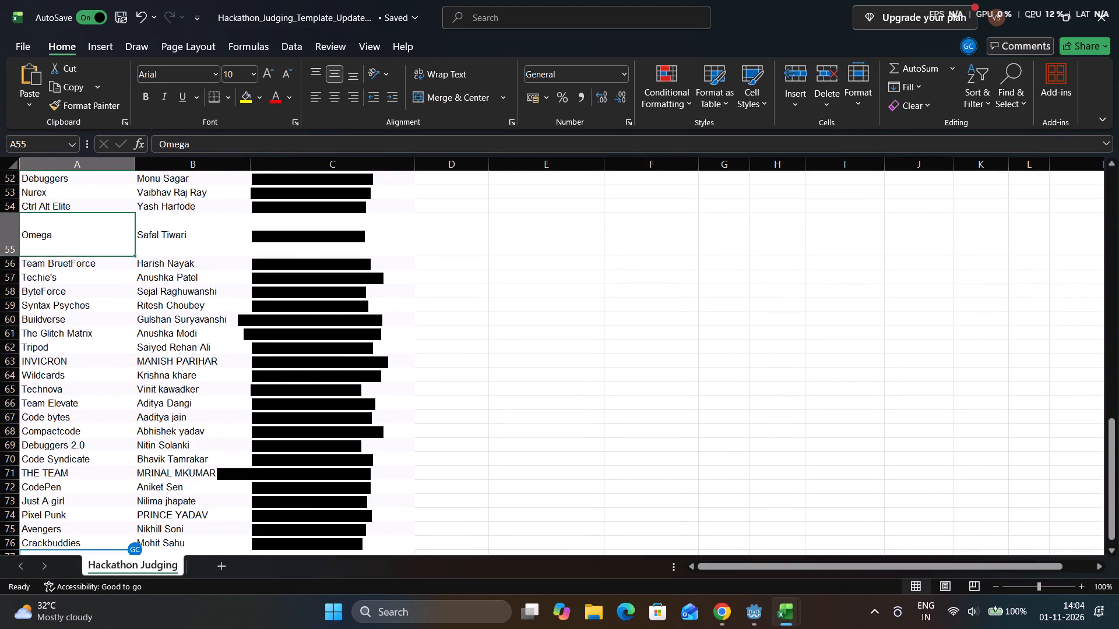
{"action": "scroll", "coordinate": [81, 437], "scroll_direction": "down", "scroll_amount": 2}
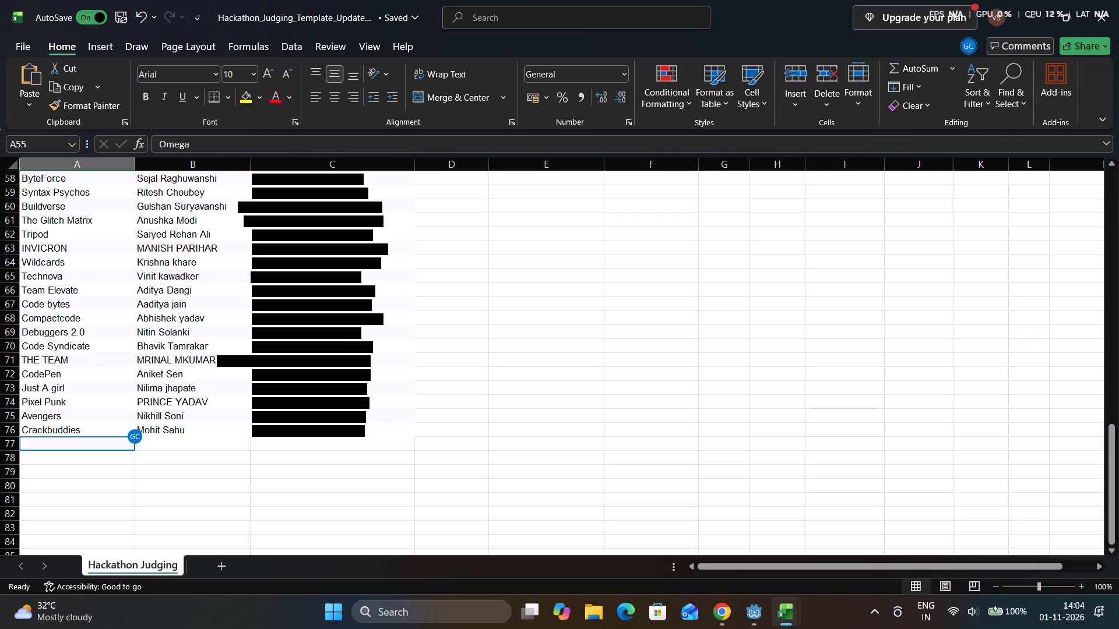
{"action": "scroll", "coordinate": [52, 423], "scroll_direction": "up", "scroll_amount": 2}
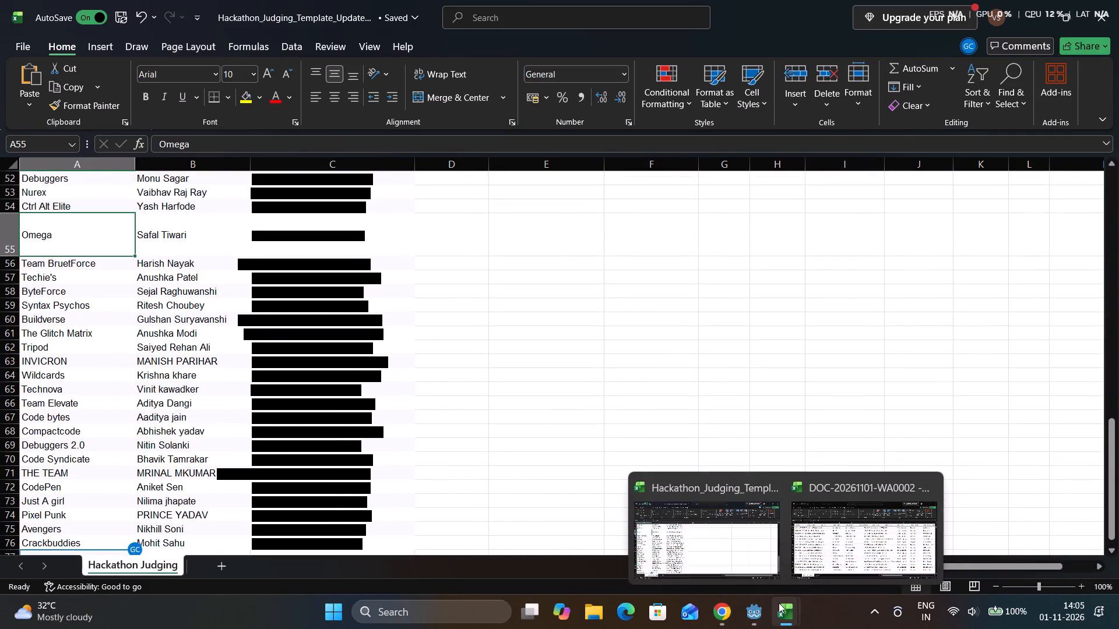
{"action": "left_click", "coordinate": [823, 552]}
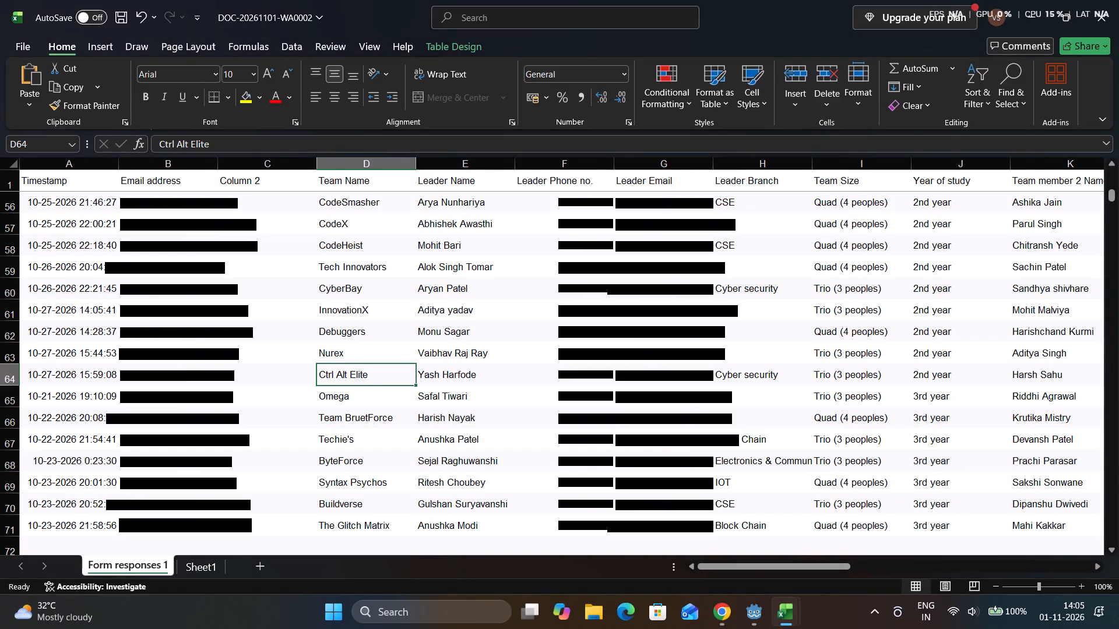
{"action": "scroll", "coordinate": [485, 430], "scroll_direction": "down", "scroll_amount": 3}
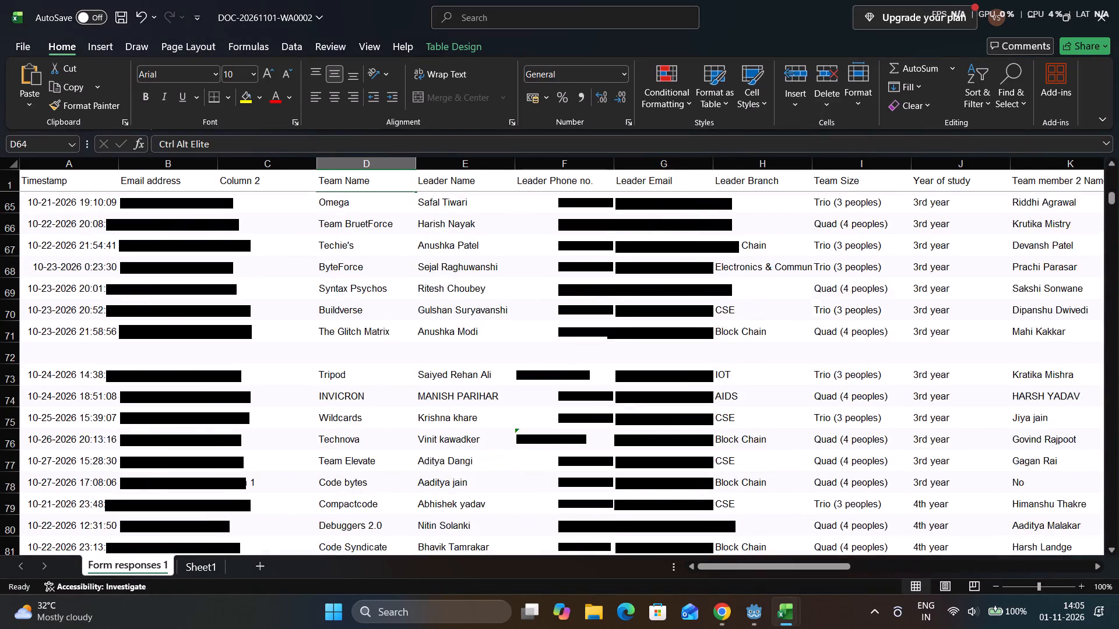
{"action": "scroll", "coordinate": [485, 430], "scroll_direction": "down", "scroll_amount": 1}
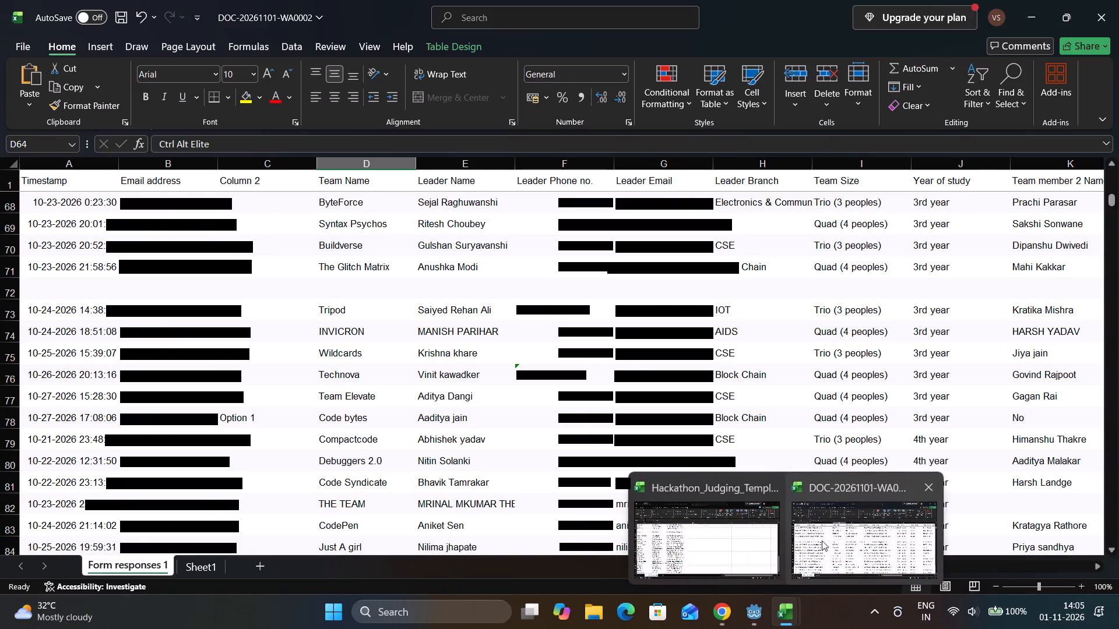
Switch to the Hackathon Judging workbook and increase the height of the Compactcode row, the first 4th-year team.
{"action": "left_click", "coordinate": [731, 537]}
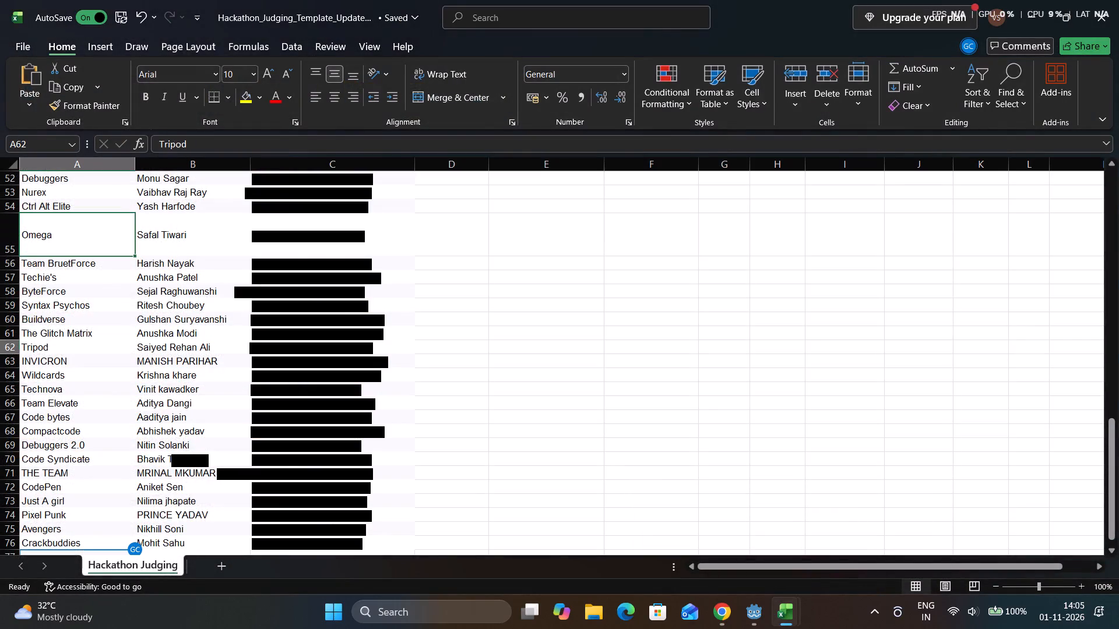
{"action": "left_click", "coordinate": [34, 345]}
{"action": "scroll", "coordinate": [40, 394], "scroll_direction": "down", "scroll_amount": 2}
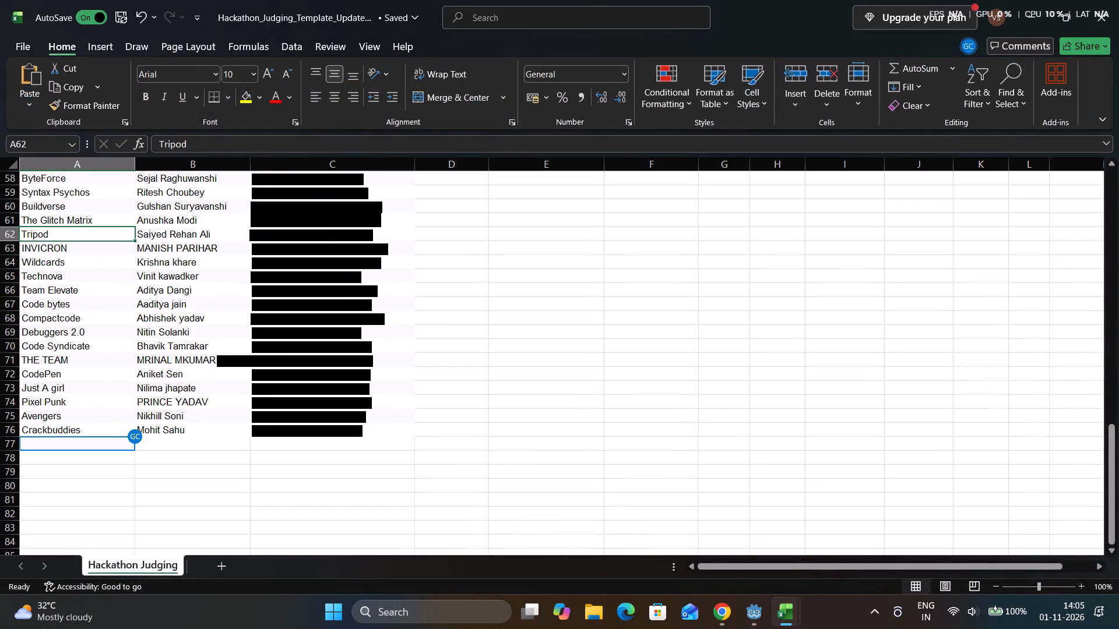
{"action": "left_click", "coordinate": [8, 319]}
{"action": "left_click_drag", "start_coordinate": [12, 323], "coordinate": [12, 335]}
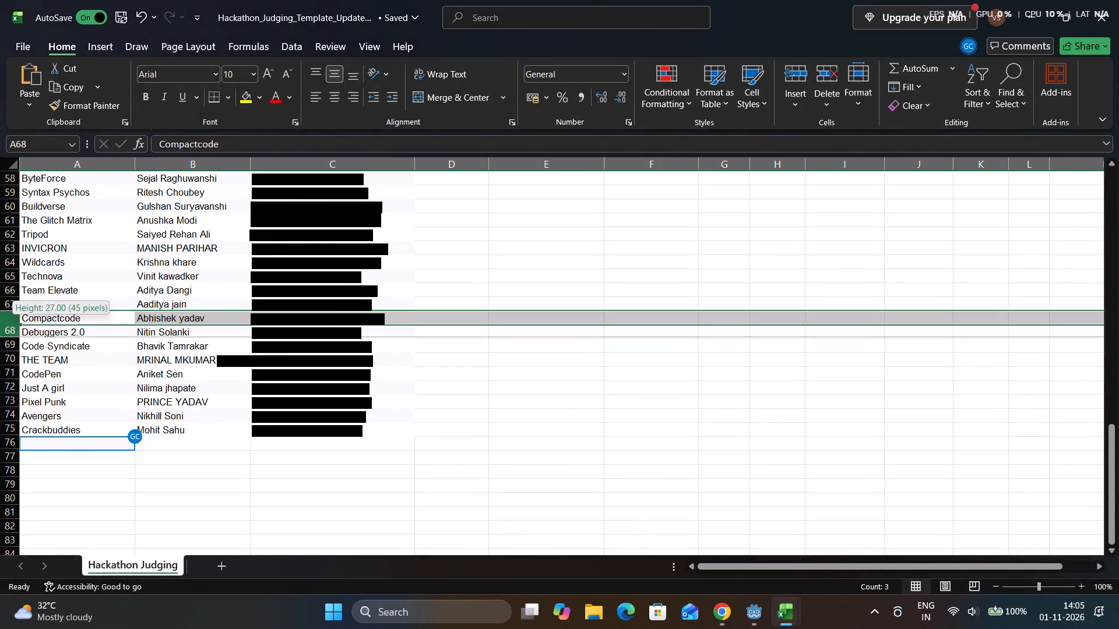
{"action": "left_click_drag", "start_coordinate": [12, 335], "coordinate": [10, 349]}
{"action": "left_click", "coordinate": [441, 356]}
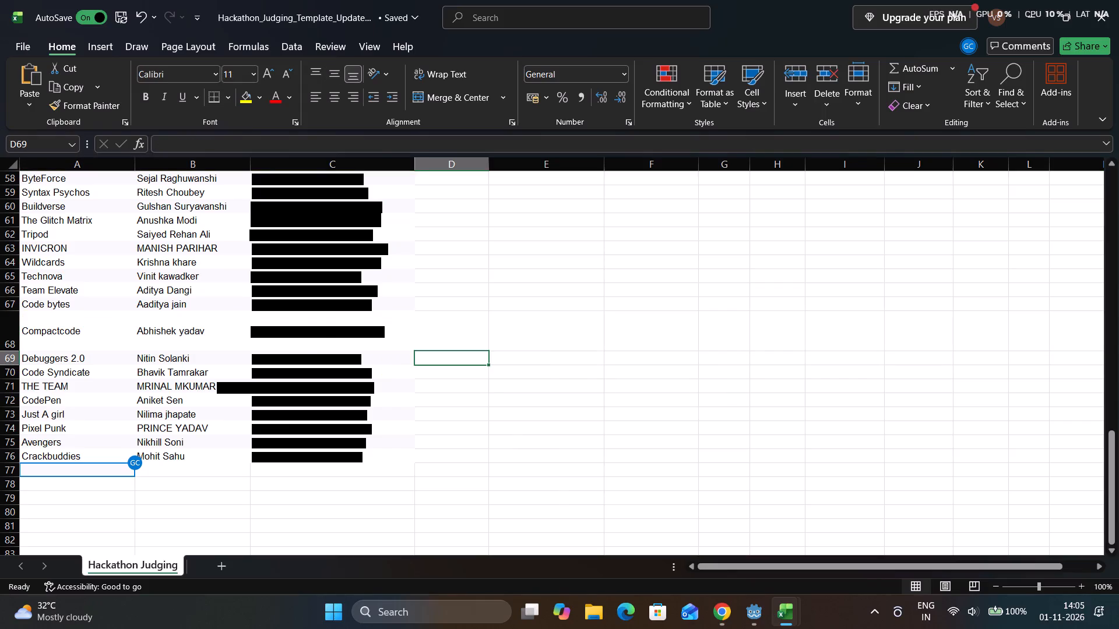
{"action": "left_click", "coordinate": [255, 454]}
{"action": "left_click", "coordinate": [192, 479]}
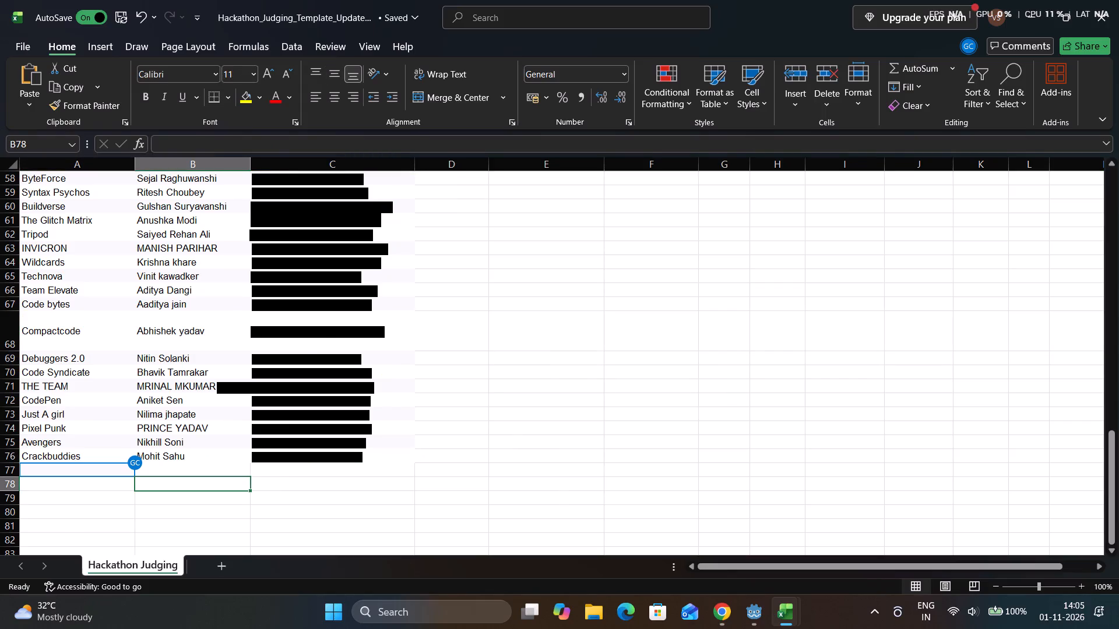
Reduce the height of the MIRAAL row to match the ordinary team rows around it.
{"action": "left_click", "coordinate": [394, 338]}
{"action": "scroll", "coordinate": [150, 340], "scroll_direction": "up", "scroll_amount": 6}
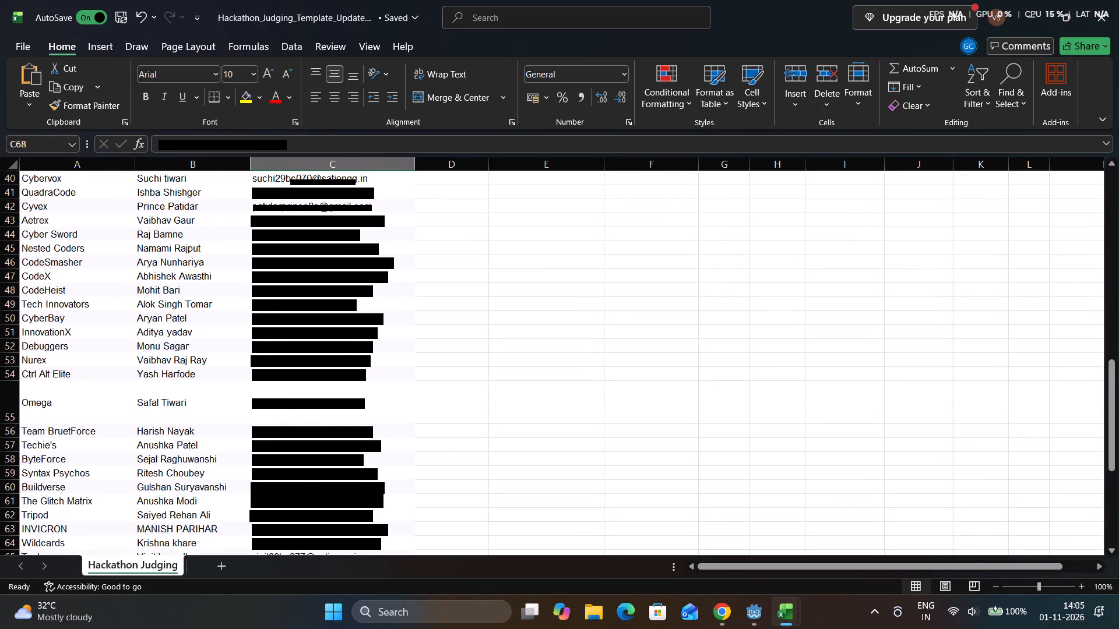
{"action": "scroll", "coordinate": [37, 340], "scroll_direction": "up", "scroll_amount": 4}
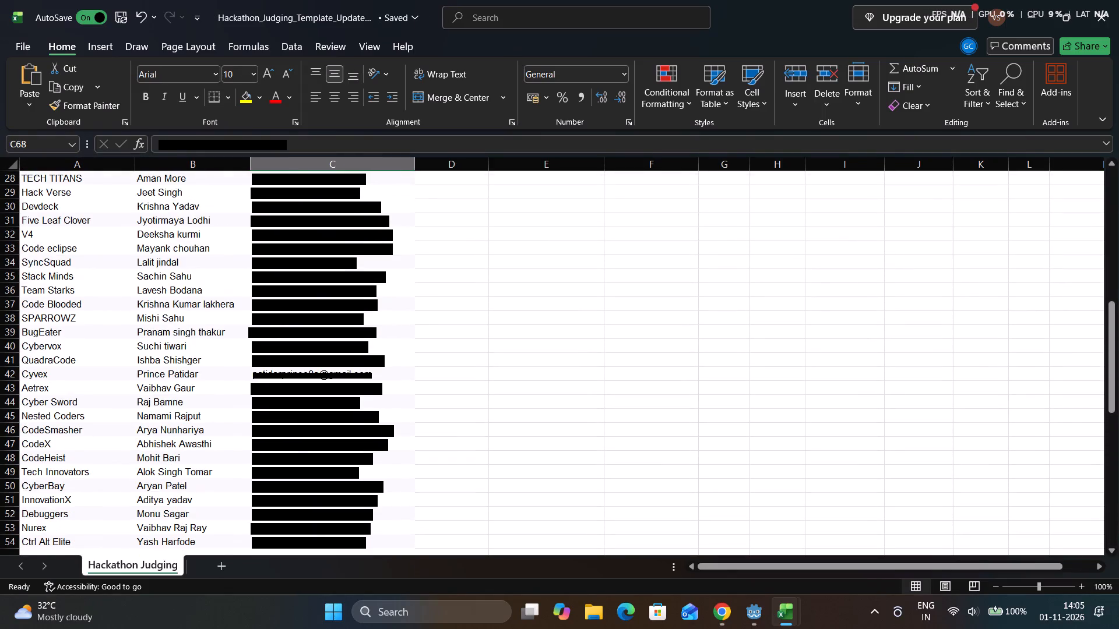
{"action": "scroll", "coordinate": [37, 340], "scroll_direction": "up", "scroll_amount": 2}
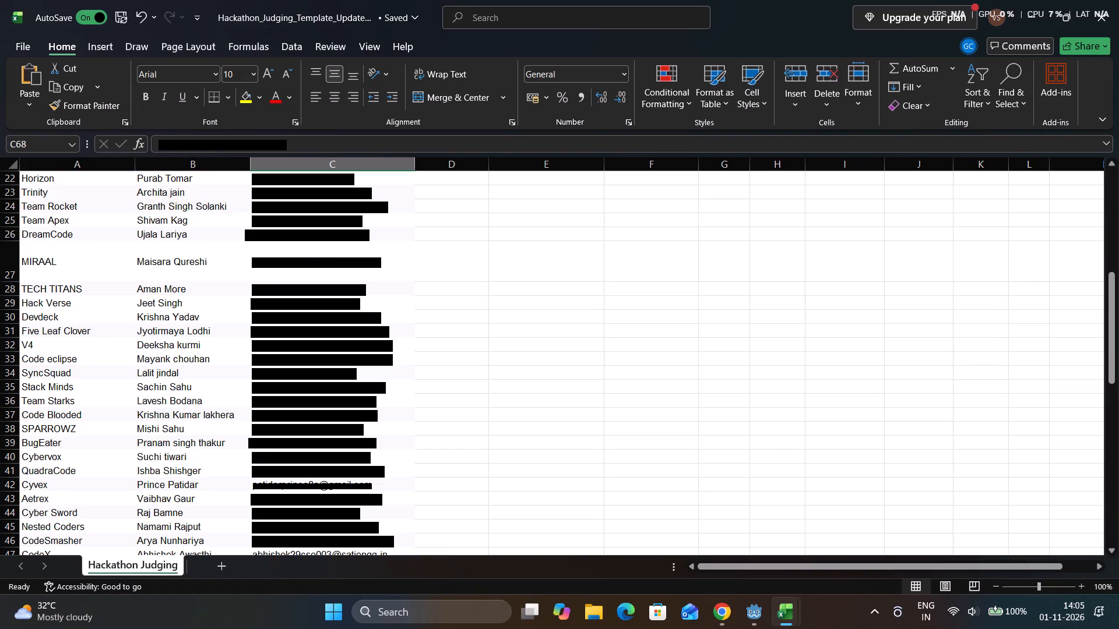
{"action": "left_click_drag", "start_coordinate": [15, 281], "coordinate": [16, 258]}
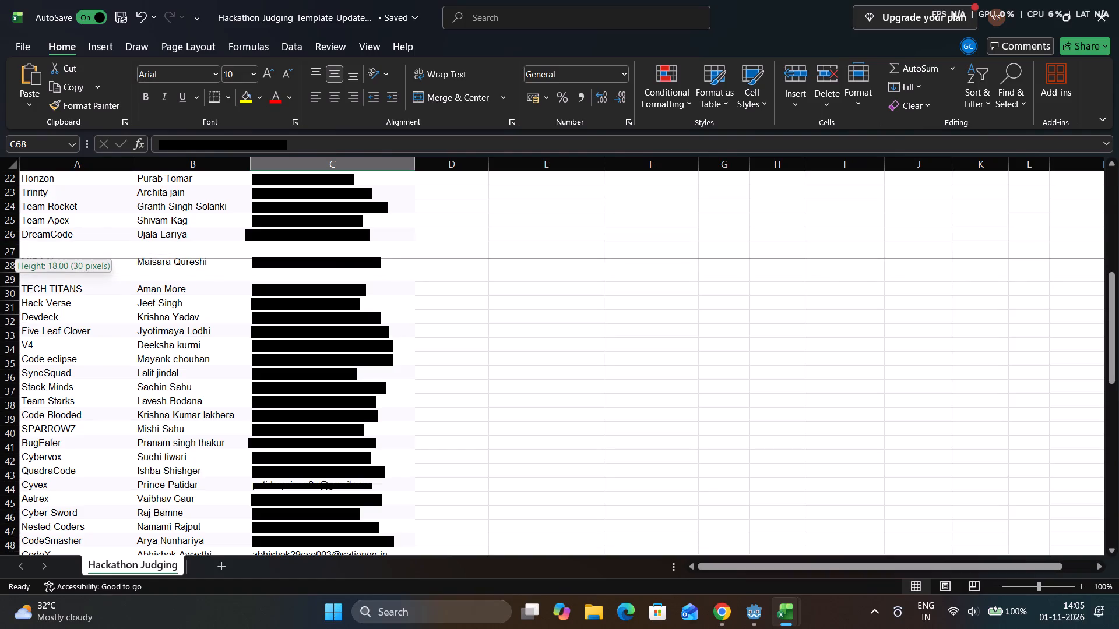
{"action": "left_click_drag", "start_coordinate": [16, 258], "coordinate": [16, 255]}
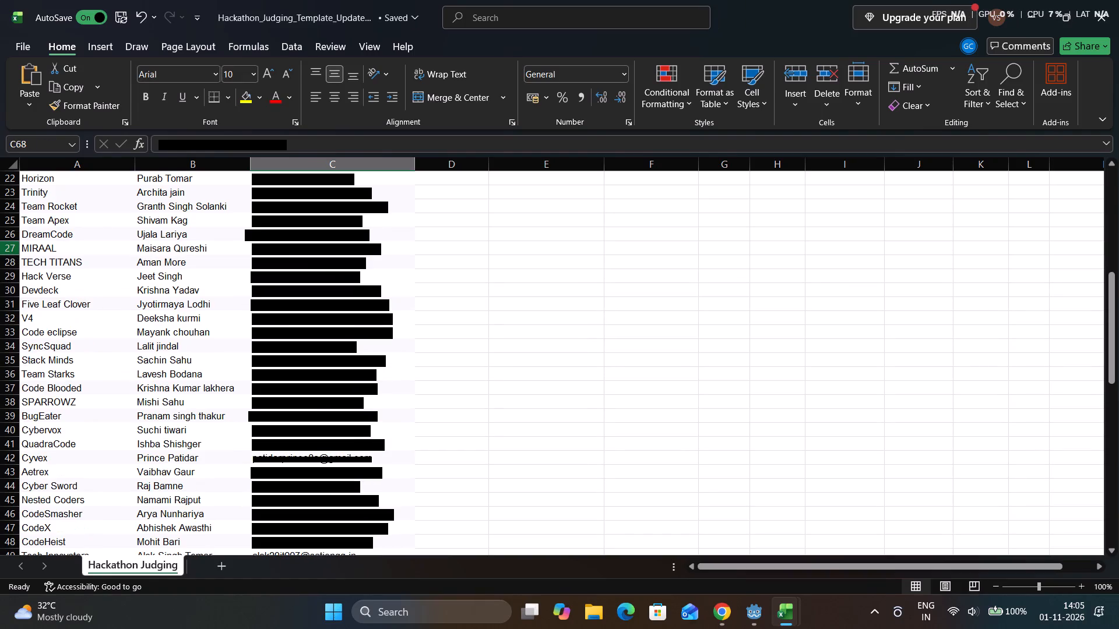
Move the MIRAAL row from row 27 to directly above Cyvex, undo that, and insert it between Cyvex and Aetrex instead.
{"action": "left_click", "coordinate": [12, 249]}
{"action": "right_click", "coordinate": [12, 249]}
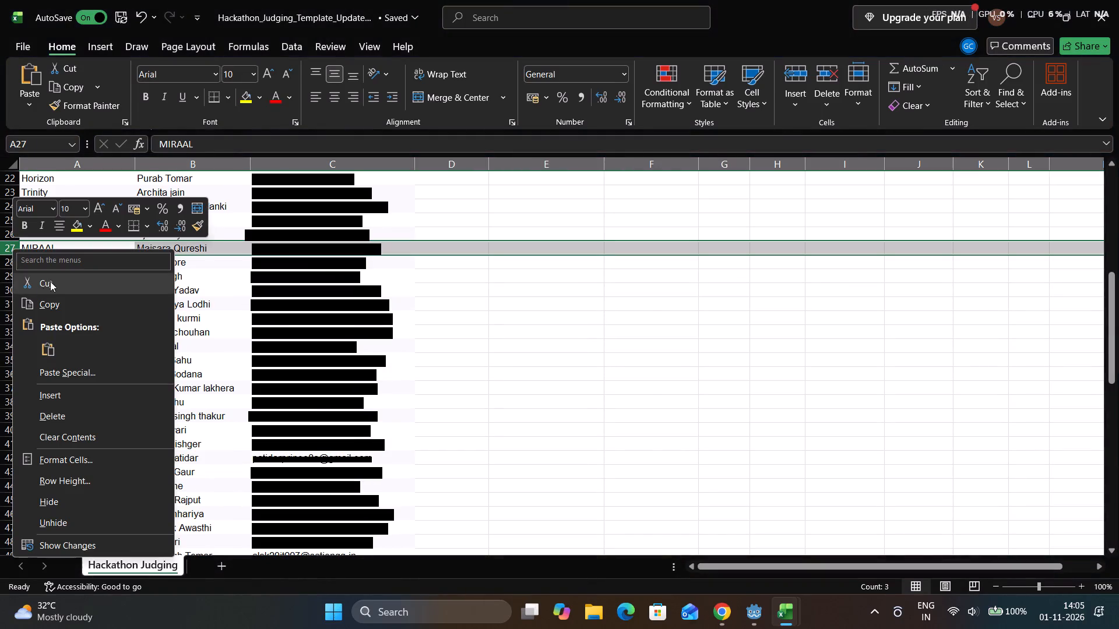
{"action": "left_click", "coordinate": [51, 281]}
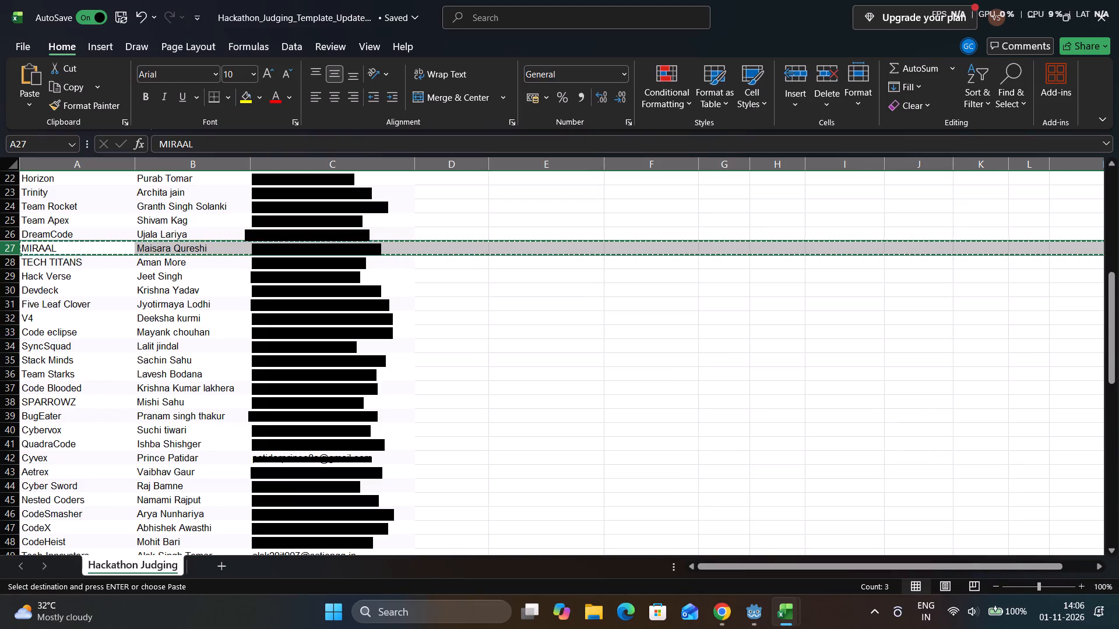
{"action": "left_click", "coordinate": [8, 455]}
{"action": "scroll", "coordinate": [22, 455], "scroll_direction": "down", "scroll_amount": 1}
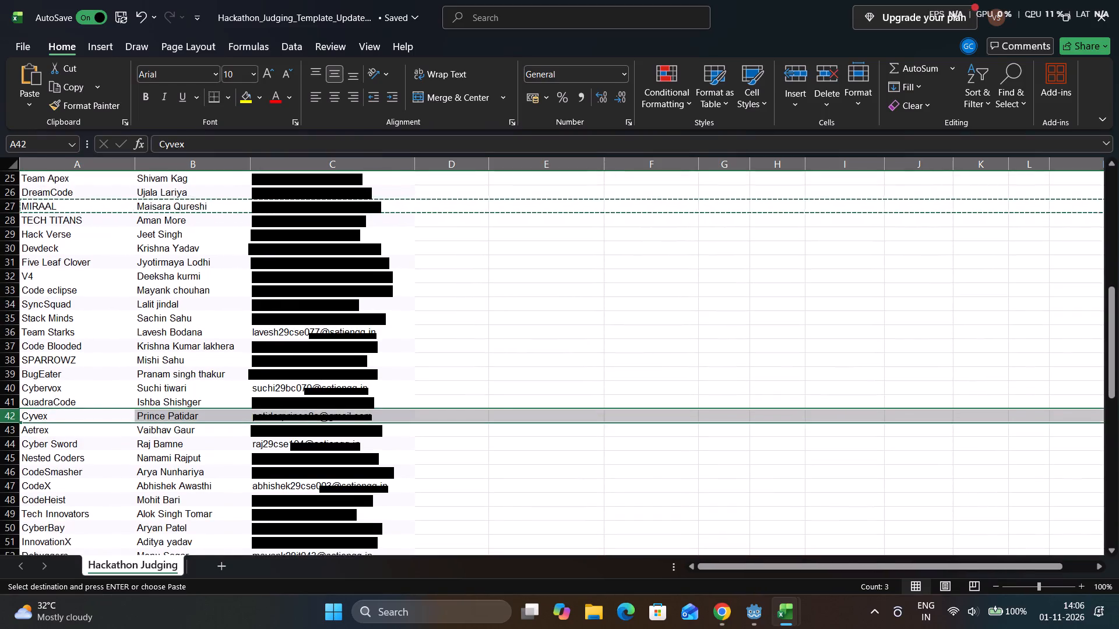
{"action": "scroll", "coordinate": [22, 455], "scroll_direction": "down", "scroll_amount": 1}
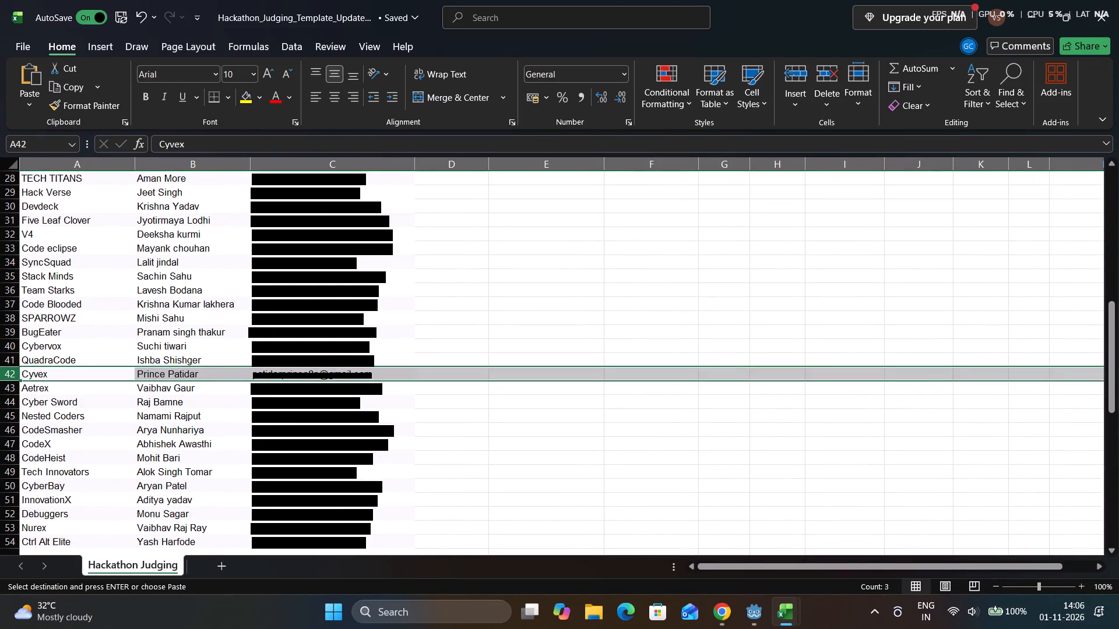
{"action": "right_click", "coordinate": [12, 374]}
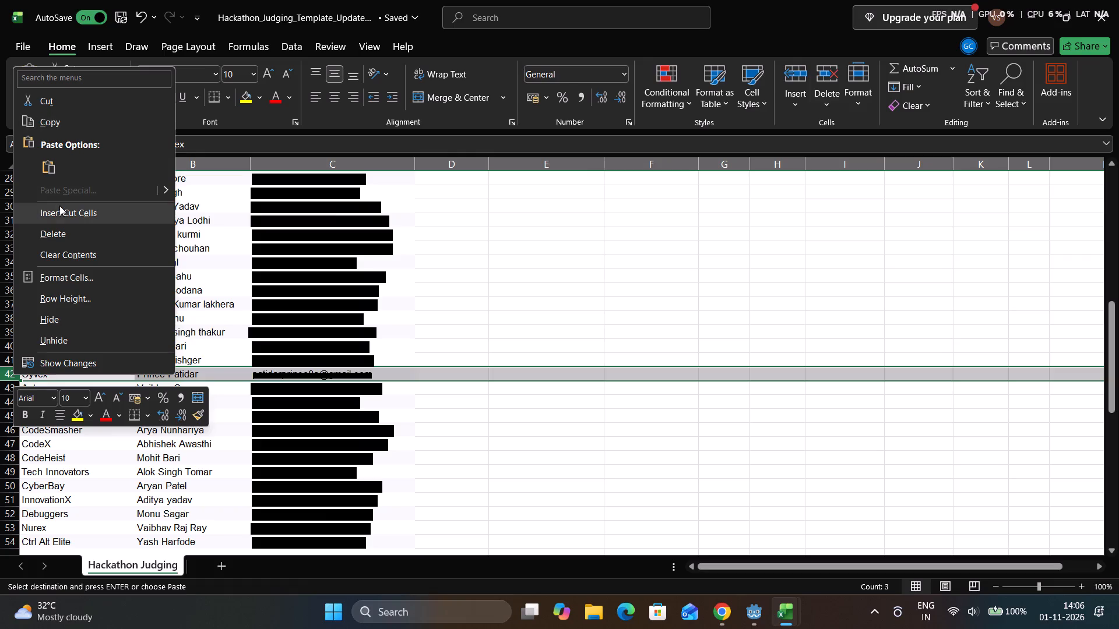
{"action": "left_click", "coordinate": [58, 211]}
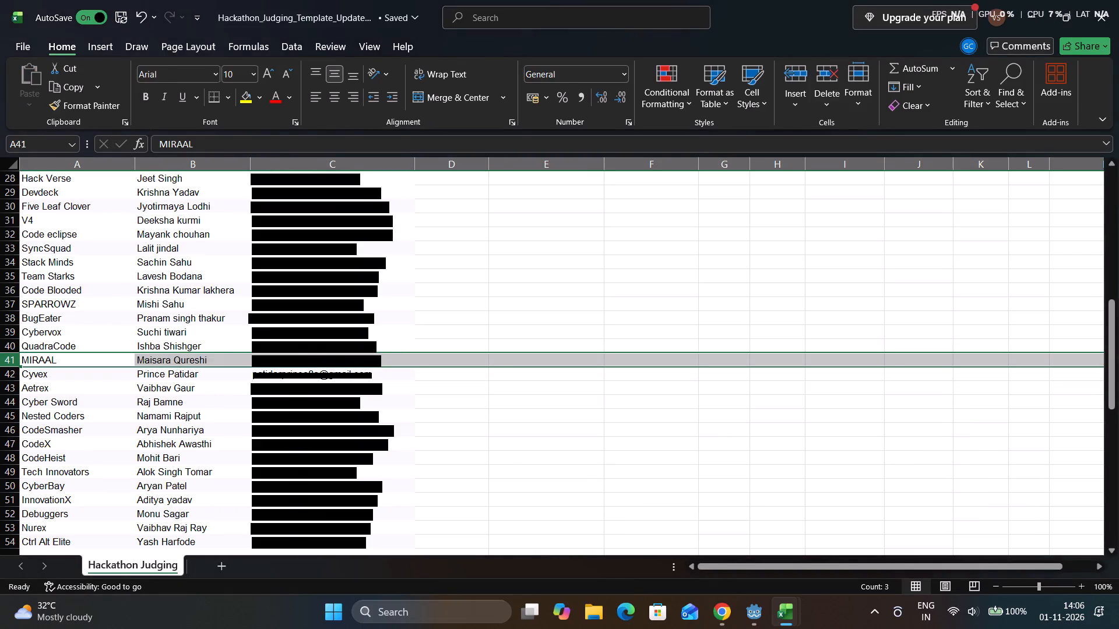
{"action": "key", "text": "ctrl+z"}
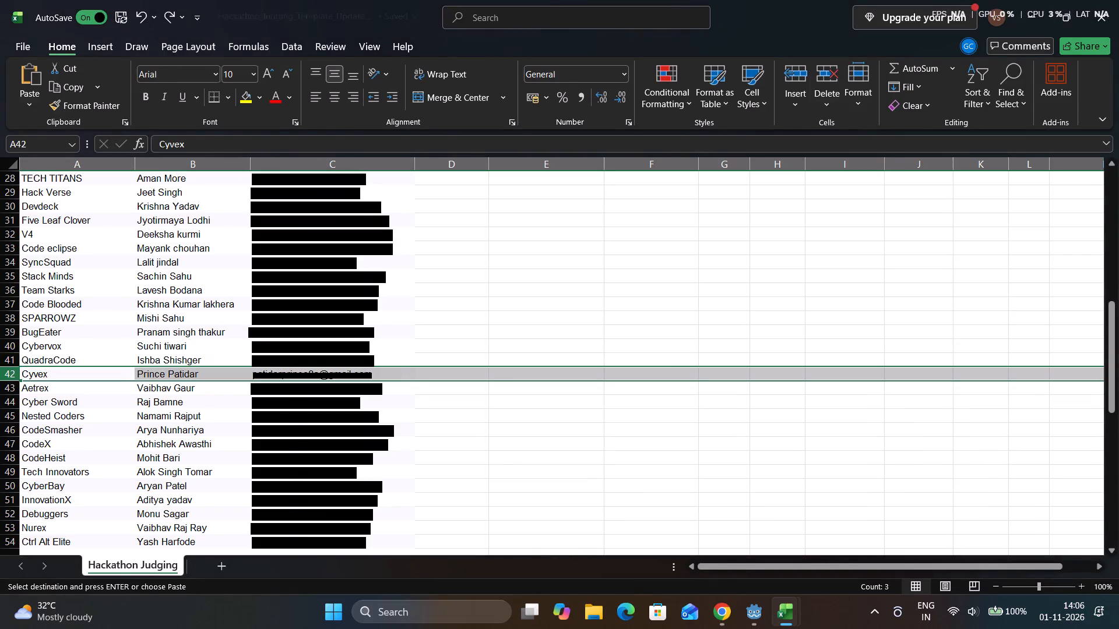
{"action": "left_click", "coordinate": [11, 390]}
{"action": "right_click", "coordinate": [11, 390]}
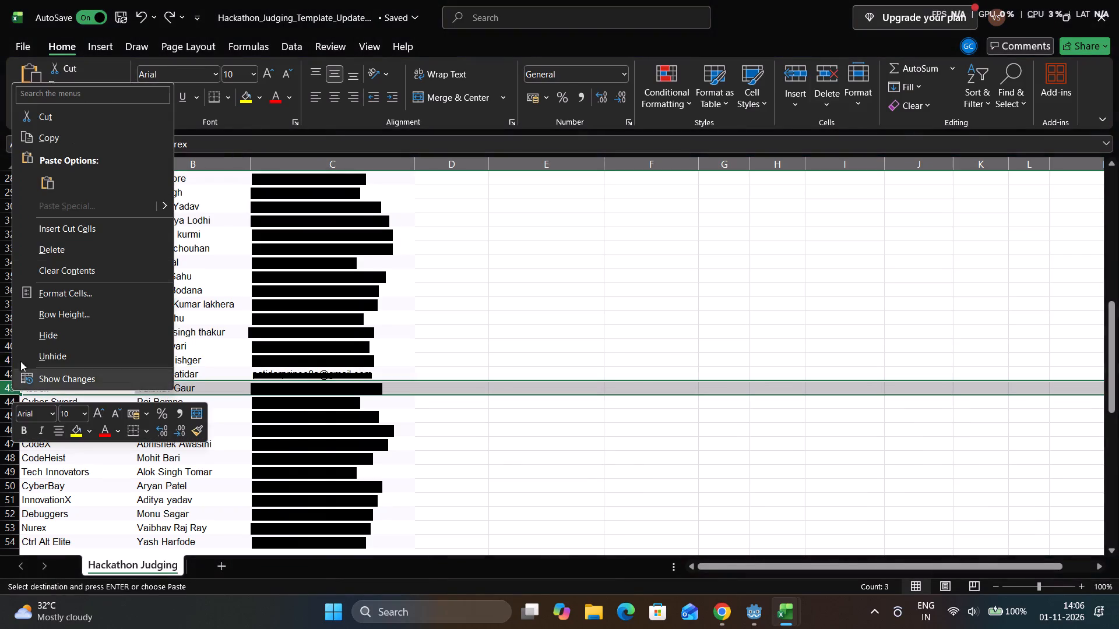
{"action": "left_click", "coordinate": [69, 229]}
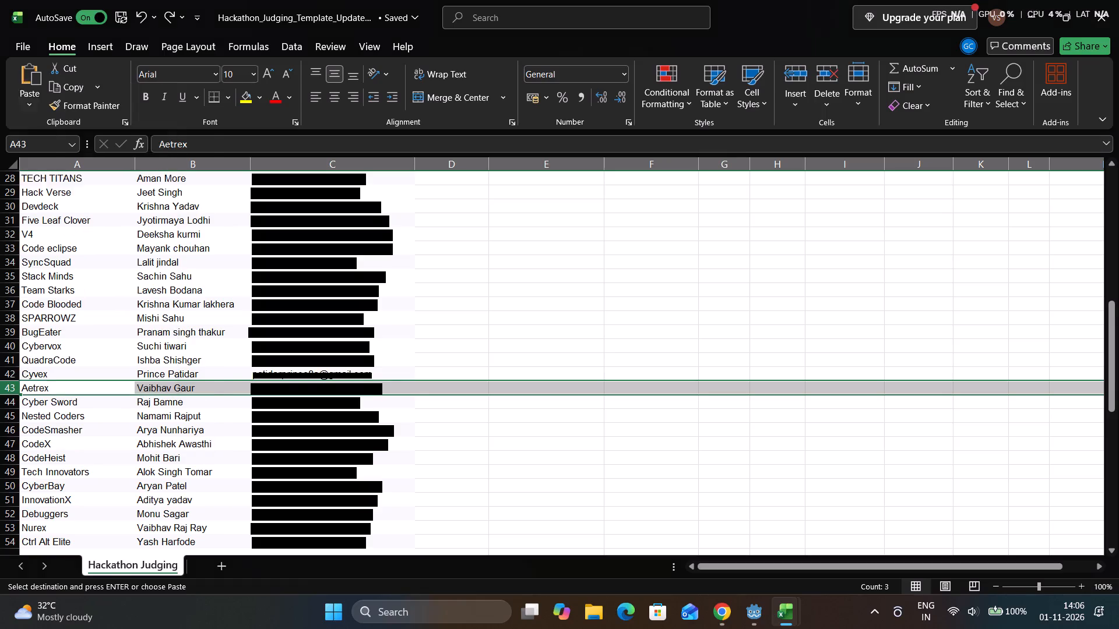
Look over the judging list up to the Open Source row and its scoring columns through Presentation.
{"action": "scroll", "coordinate": [80, 282], "scroll_direction": "up", "scroll_amount": 1}
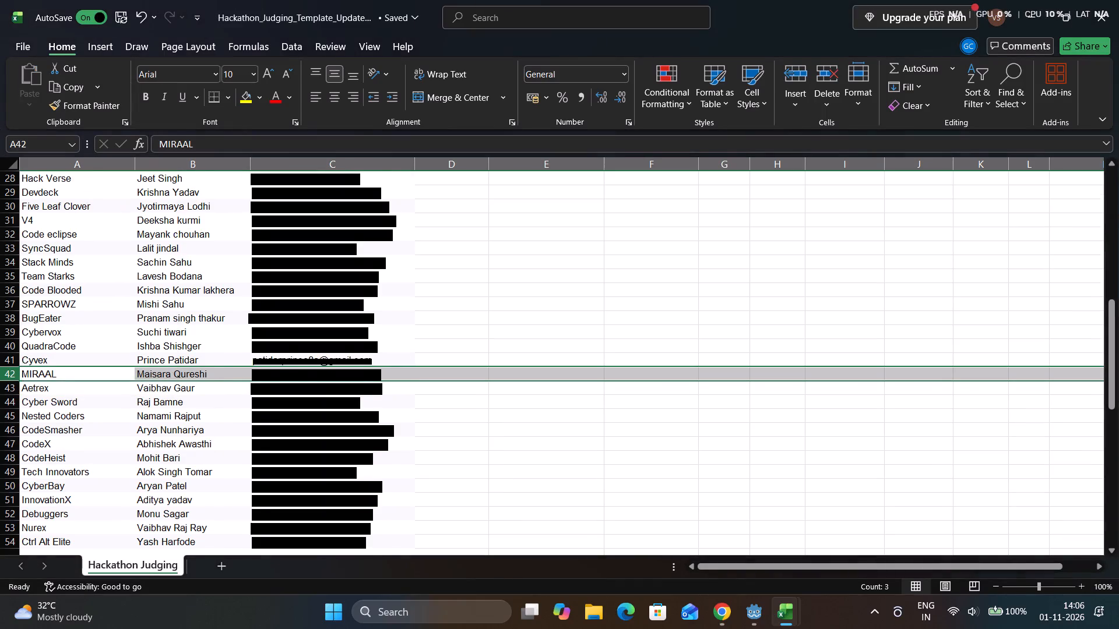
{"action": "scroll", "coordinate": [80, 282], "scroll_direction": "up", "scroll_amount": 3}
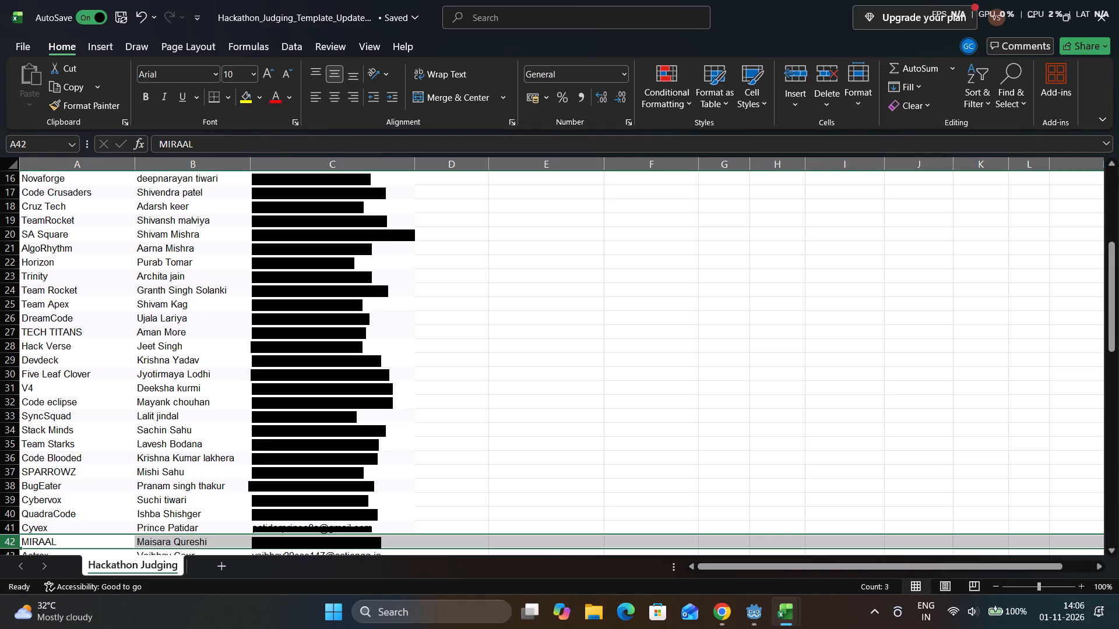
{"action": "left_click", "coordinate": [423, 353]}
{"action": "scroll", "coordinate": [423, 353], "scroll_direction": "up", "scroll_amount": 12}
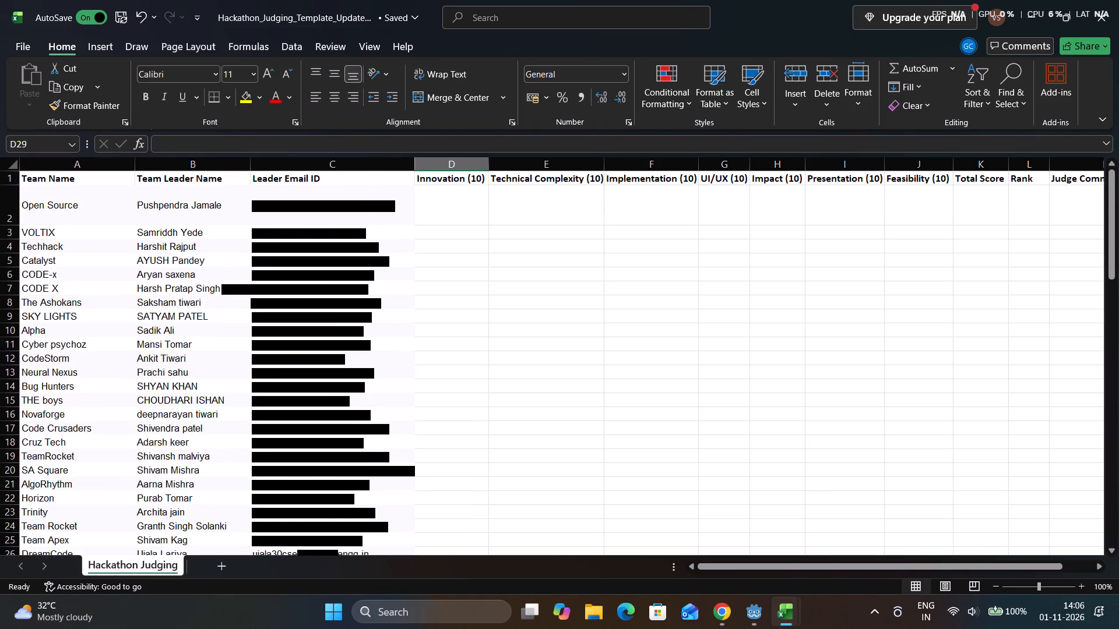
{"action": "left_click", "coordinate": [455, 207]}
{"action": "left_click", "coordinate": [516, 207]}
{"action": "left_click", "coordinate": [694, 221]}
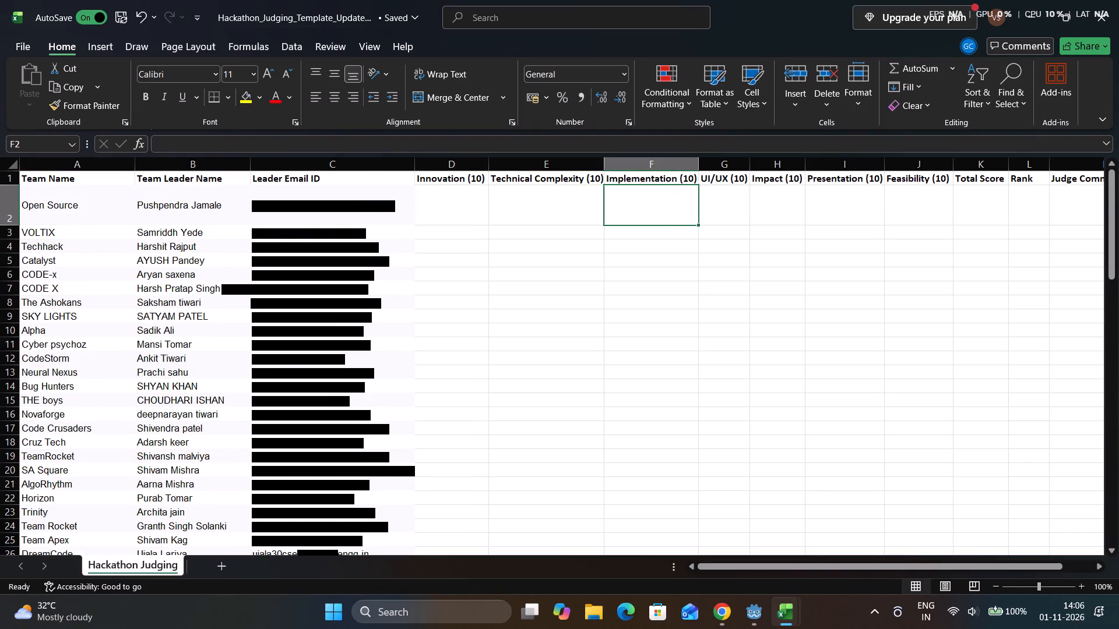
{"action": "left_click", "coordinate": [712, 211]}
{"action": "left_click", "coordinate": [809, 210]}
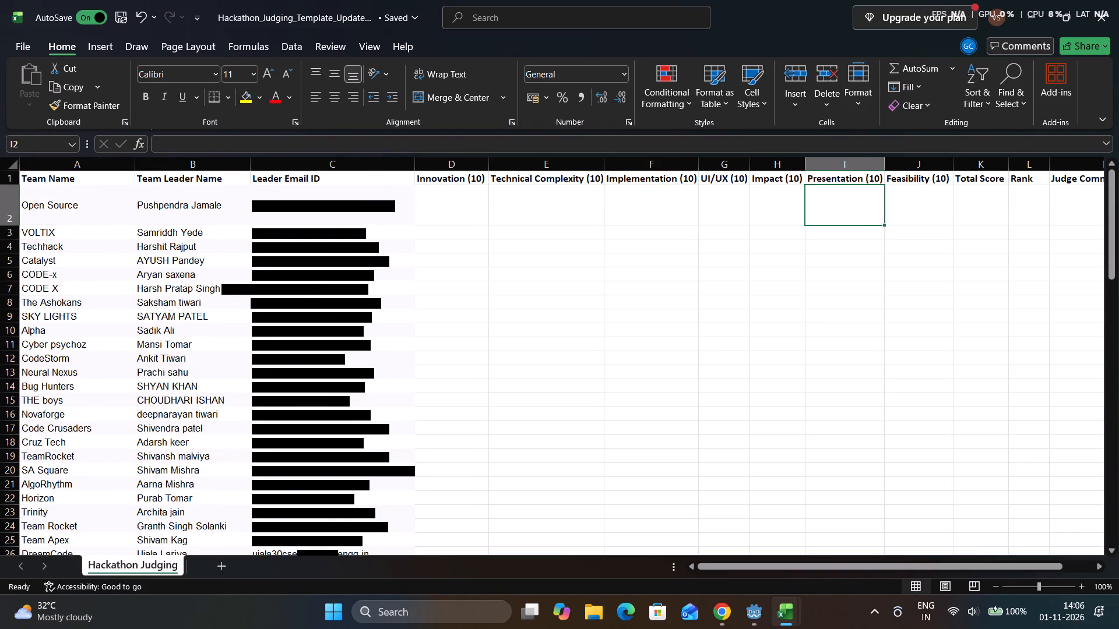
Check the enlarged Compactcode row and the end of the team list, and return to the start of the sheet.
{"action": "scroll", "coordinate": [467, 241], "scroll_direction": "down", "scroll_amount": 19}
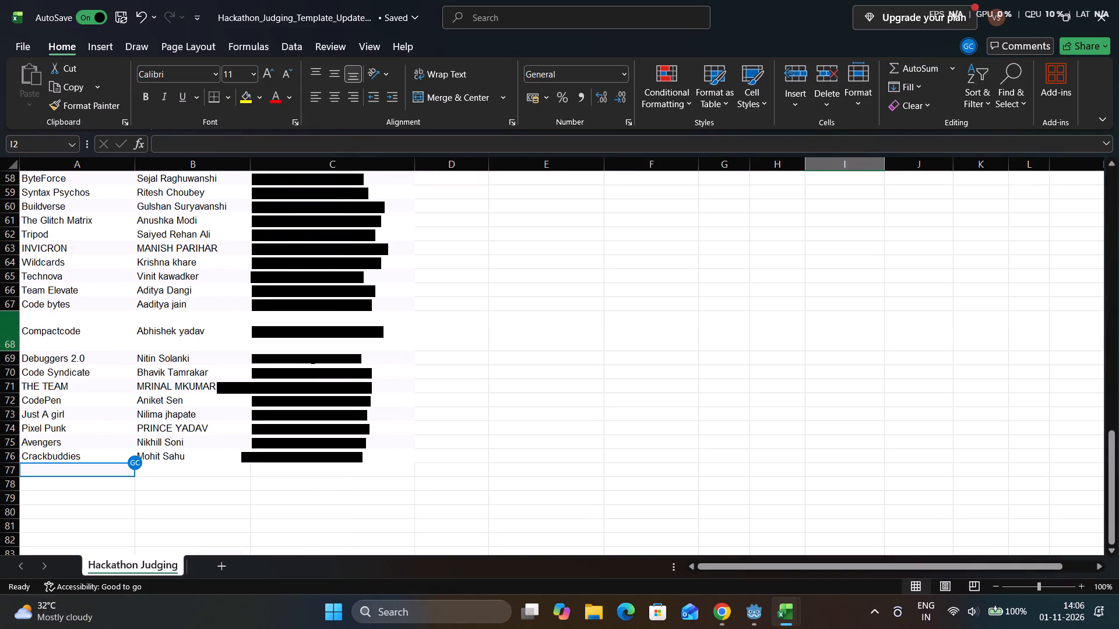
{"action": "double_click", "coordinate": [15, 328]}
{"action": "double_click", "coordinate": [15, 328]}
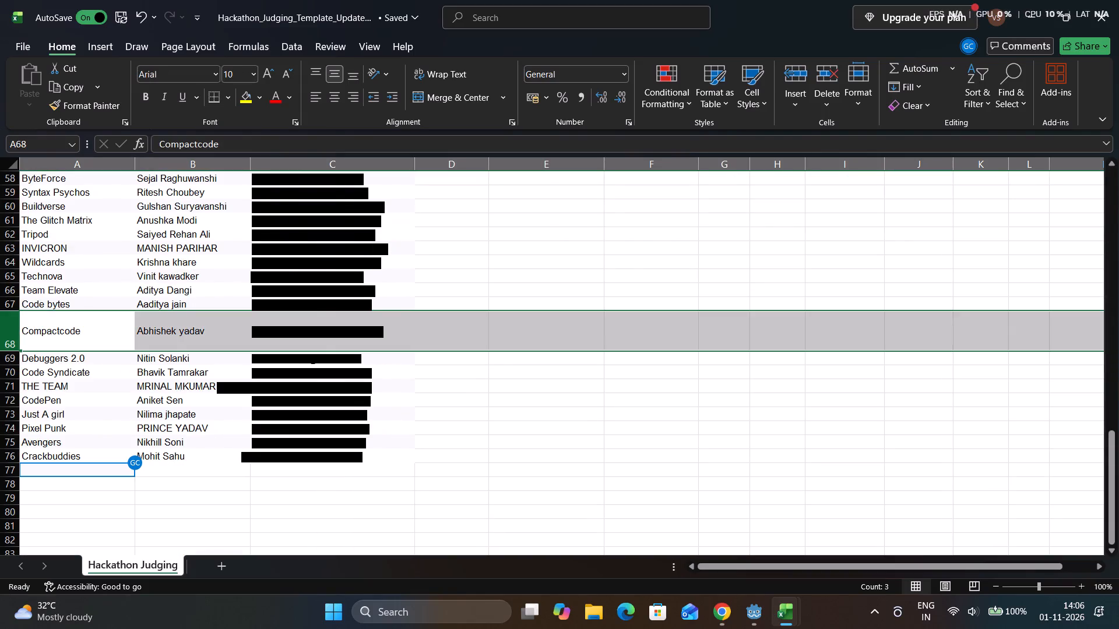
{"action": "left_click", "coordinate": [247, 139]}
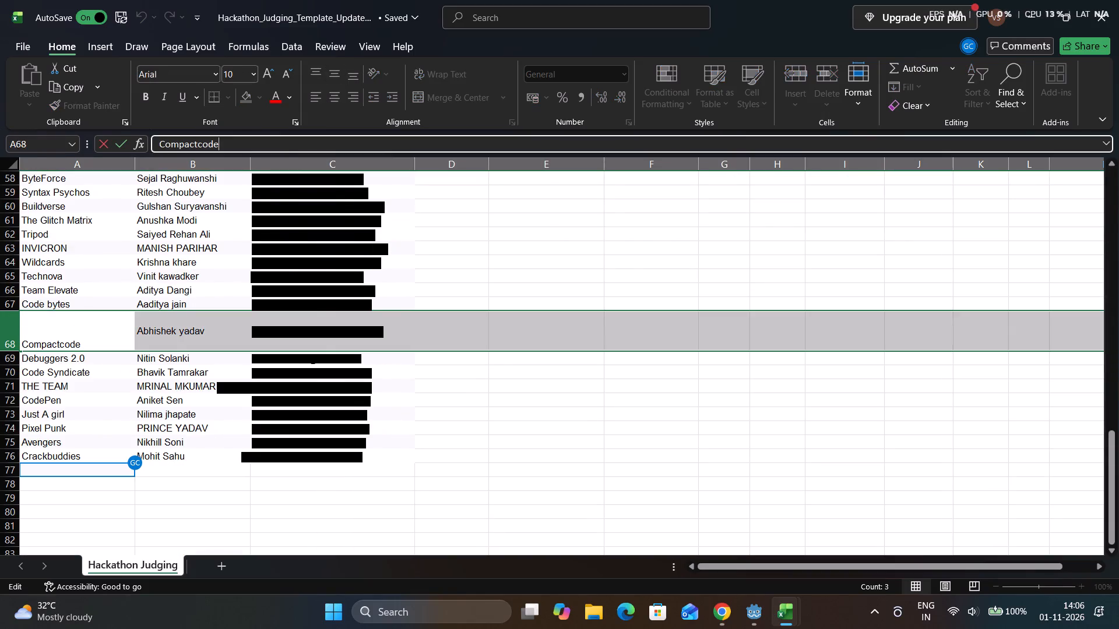
{"action": "left_click", "coordinate": [469, 306]}
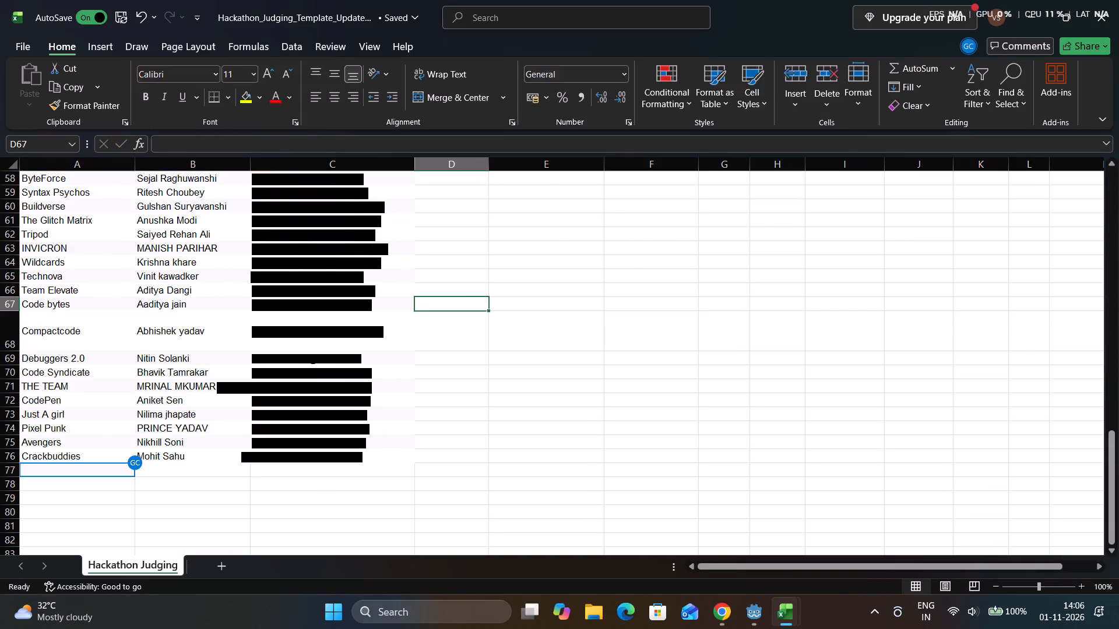
{"action": "left_click", "coordinate": [301, 337]}
{"action": "left_click", "coordinate": [162, 478]}
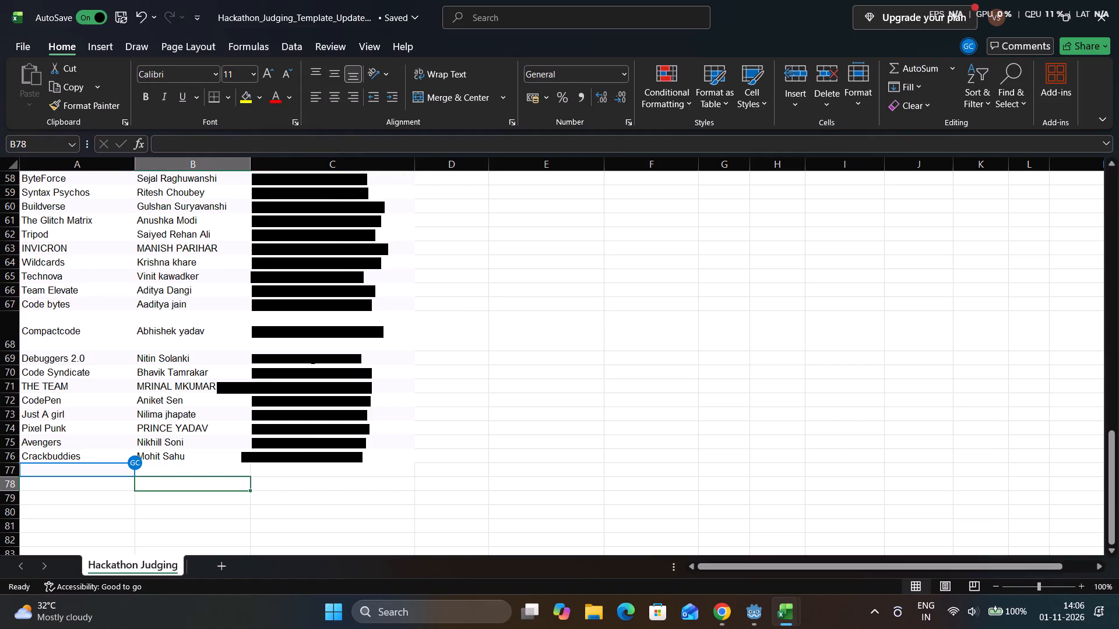
{"action": "left_click", "coordinate": [164, 463]}
{"action": "scroll", "coordinate": [152, 447], "scroll_direction": "up", "scroll_amount": 20}
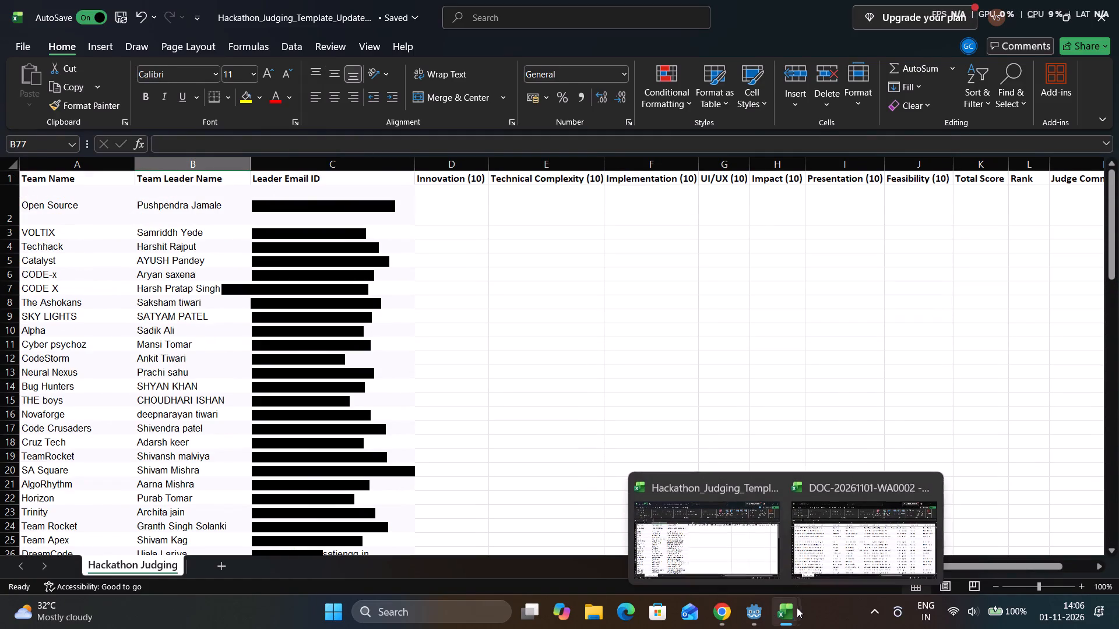
Look up in the form responses workbook where the 2nd-year teams begin, and return to the Hackathon Judging workbook.
{"action": "left_click", "coordinate": [838, 548]}
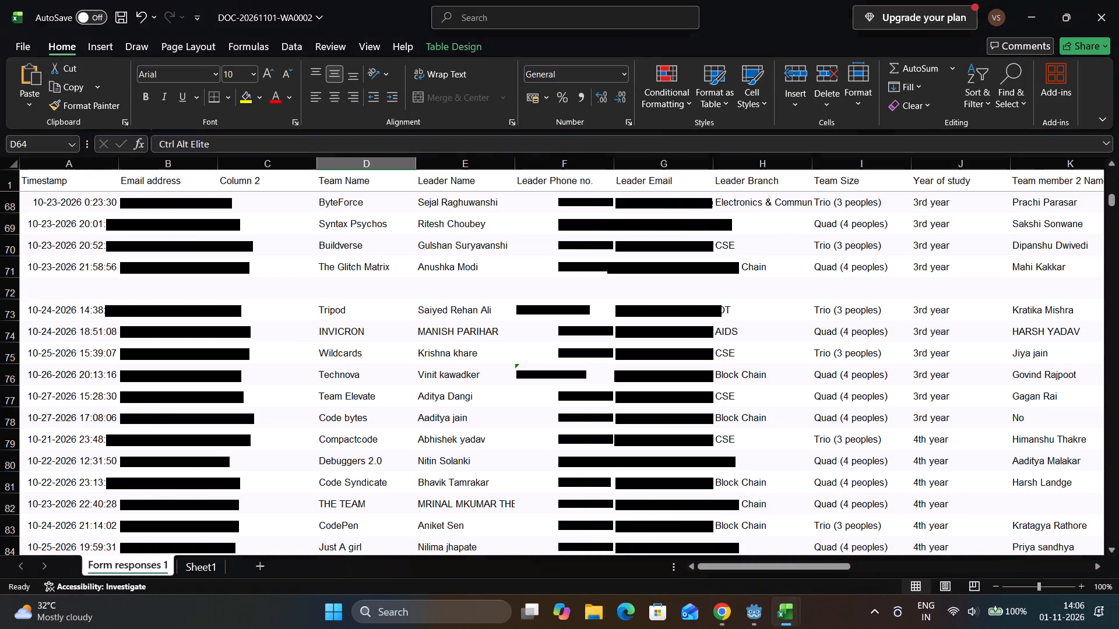
{"action": "scroll", "coordinate": [600, 432], "scroll_direction": "up", "scroll_amount": 5}
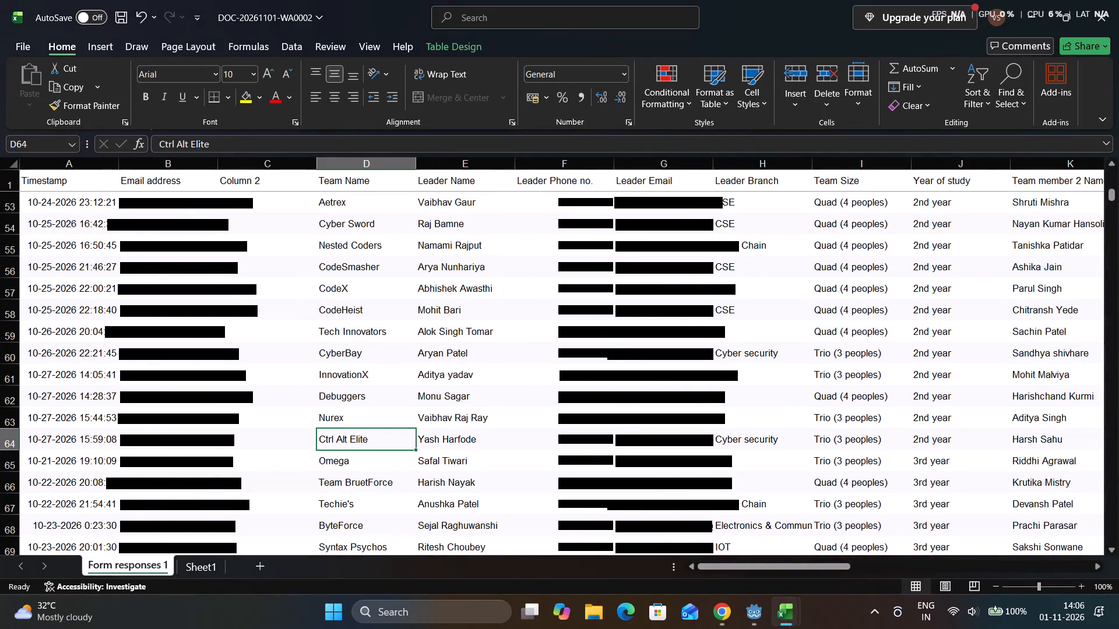
{"action": "scroll", "coordinate": [437, 415], "scroll_direction": "up", "scroll_amount": 7}
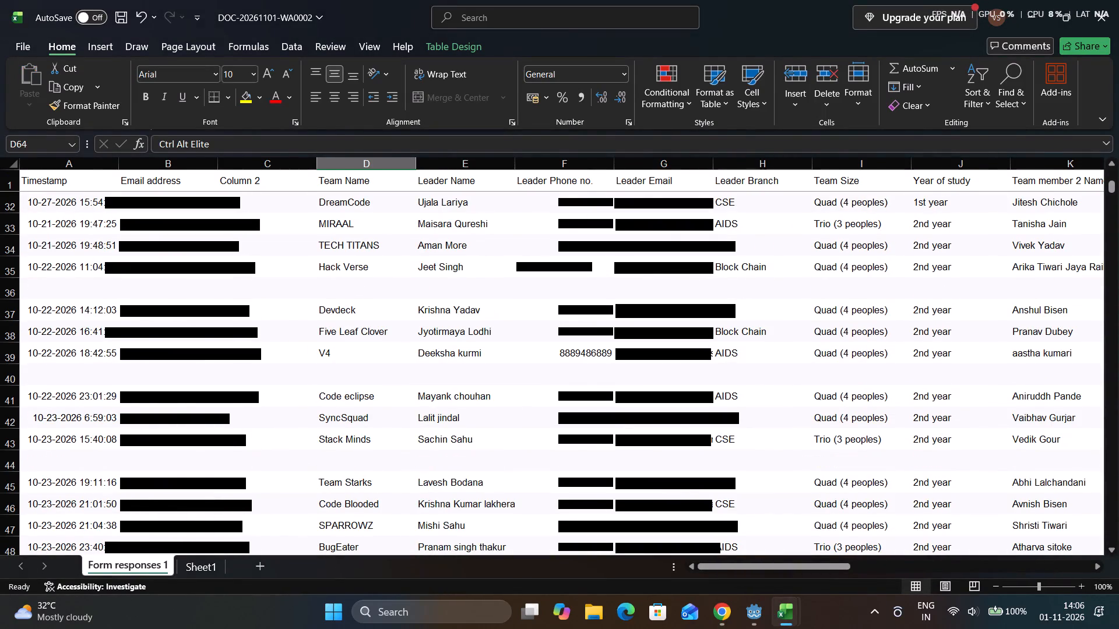
{"action": "scroll", "coordinate": [376, 404], "scroll_direction": "up", "scroll_amount": 2}
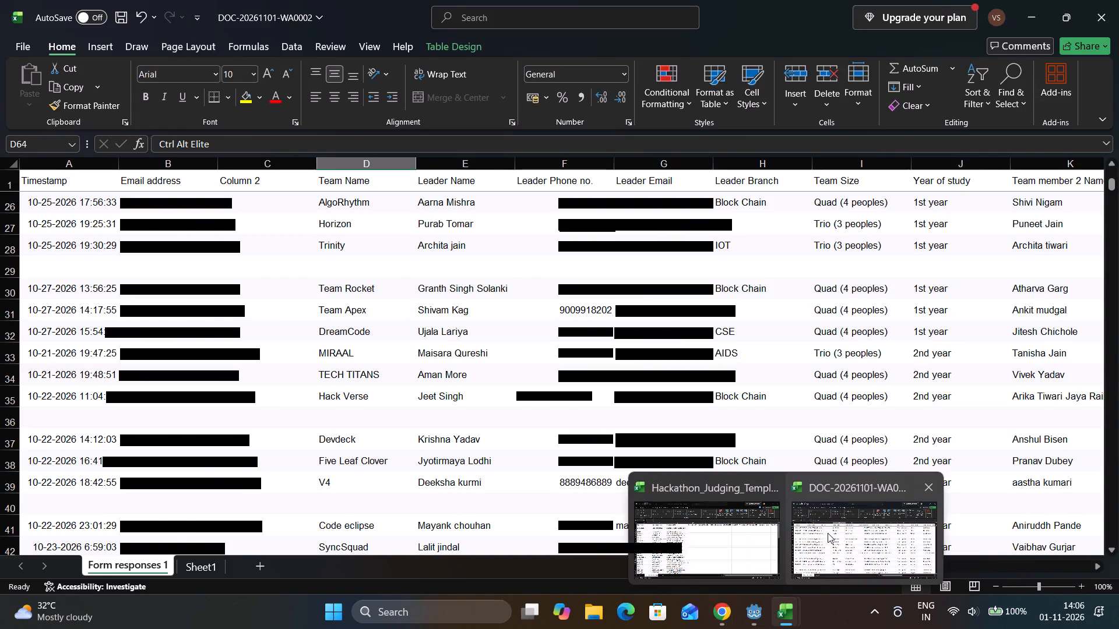
{"action": "left_click", "coordinate": [715, 524]}
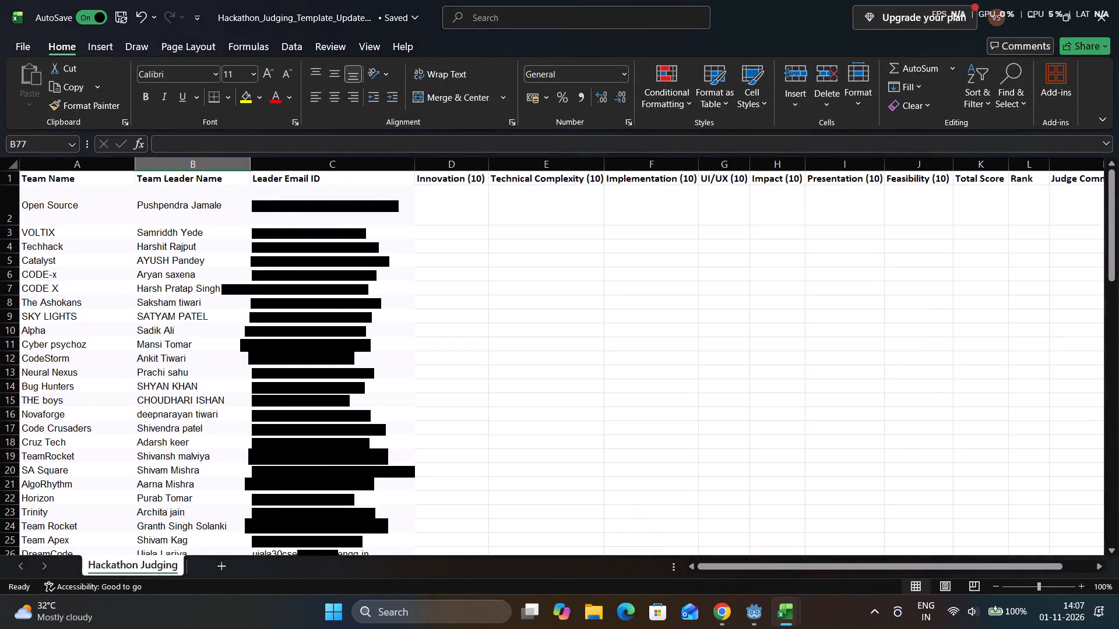
Increase the height of the TECH TITANS row (row 27) to about 40 points to separate the year groups.
{"action": "scroll", "coordinate": [59, 429], "scroll_direction": "down", "scroll_amount": 2}
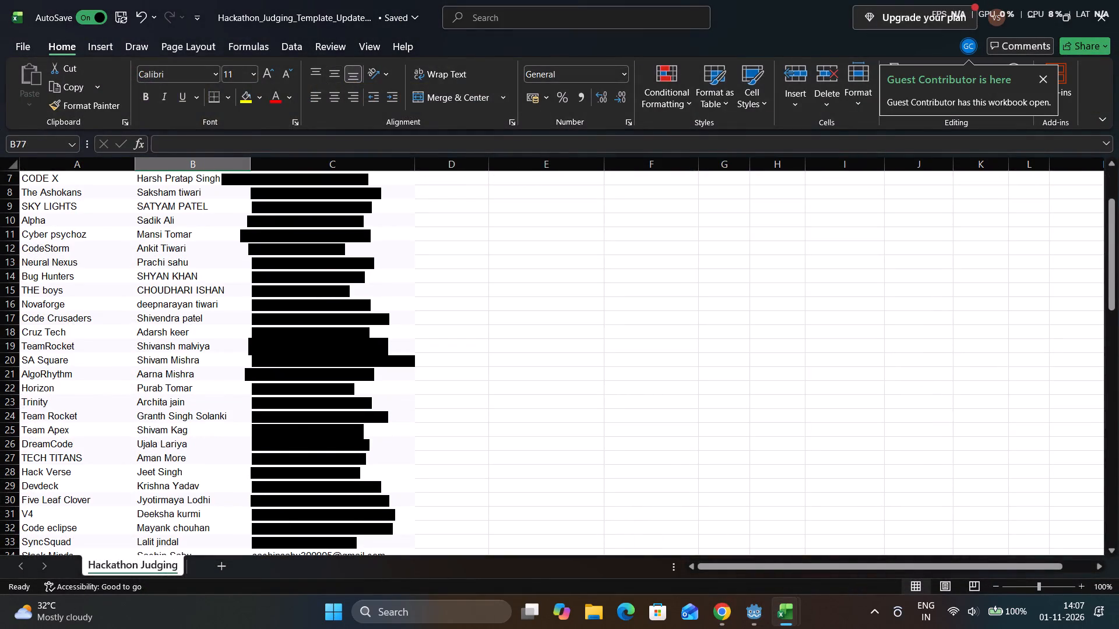
{"action": "scroll", "coordinate": [0, 402], "scroll_direction": "down", "scroll_amount": 1}
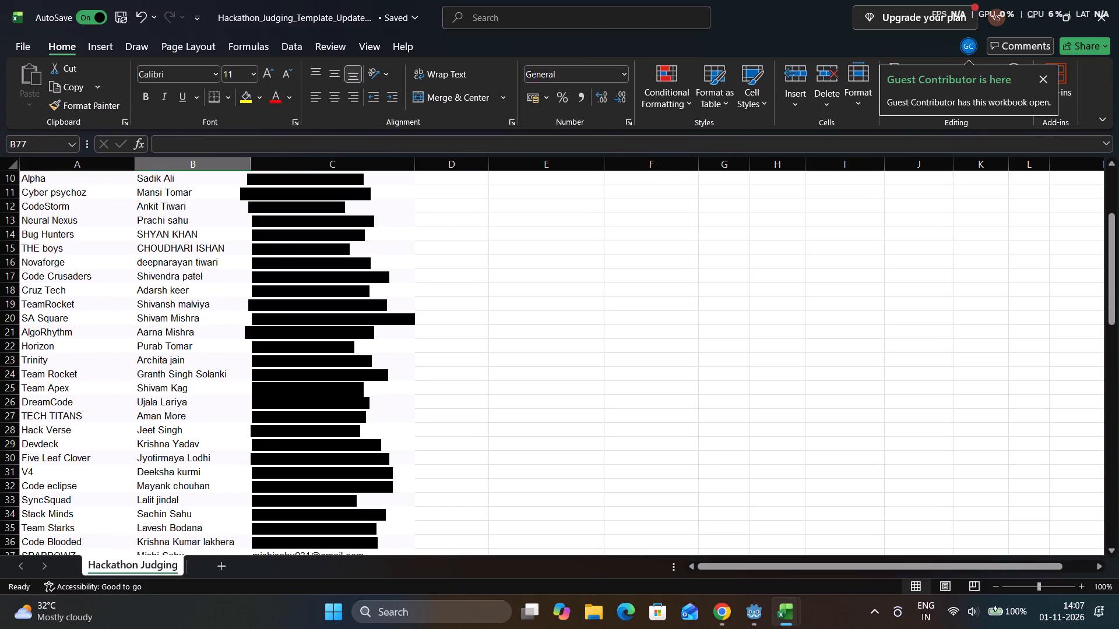
{"action": "left_click", "coordinate": [15, 415]}
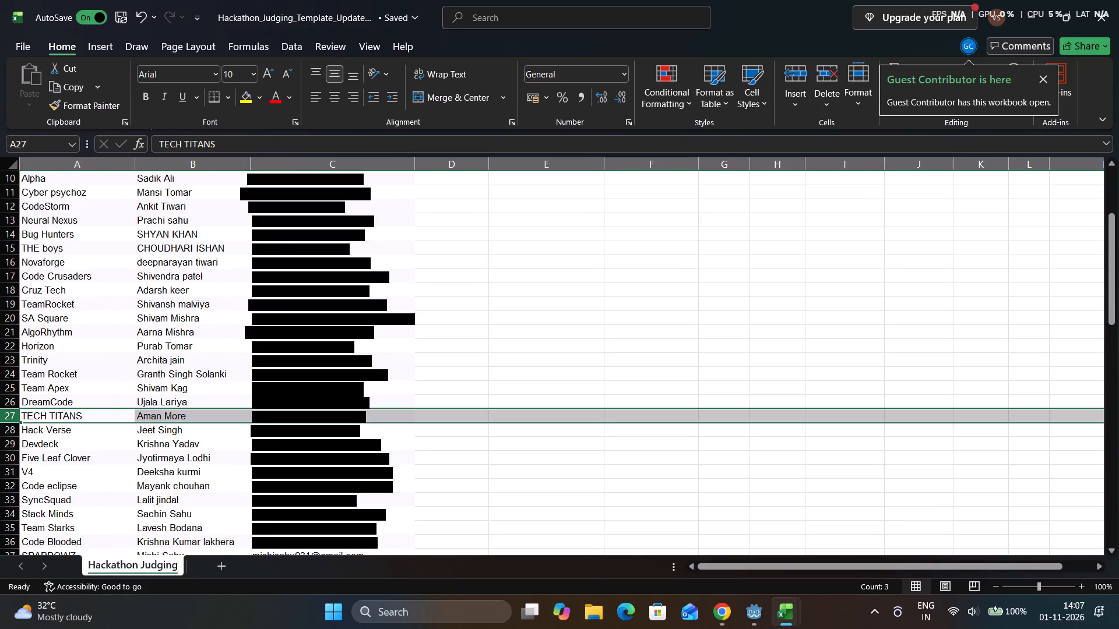
{"action": "left_click_drag", "start_coordinate": [15, 420], "coordinate": [13, 447]}
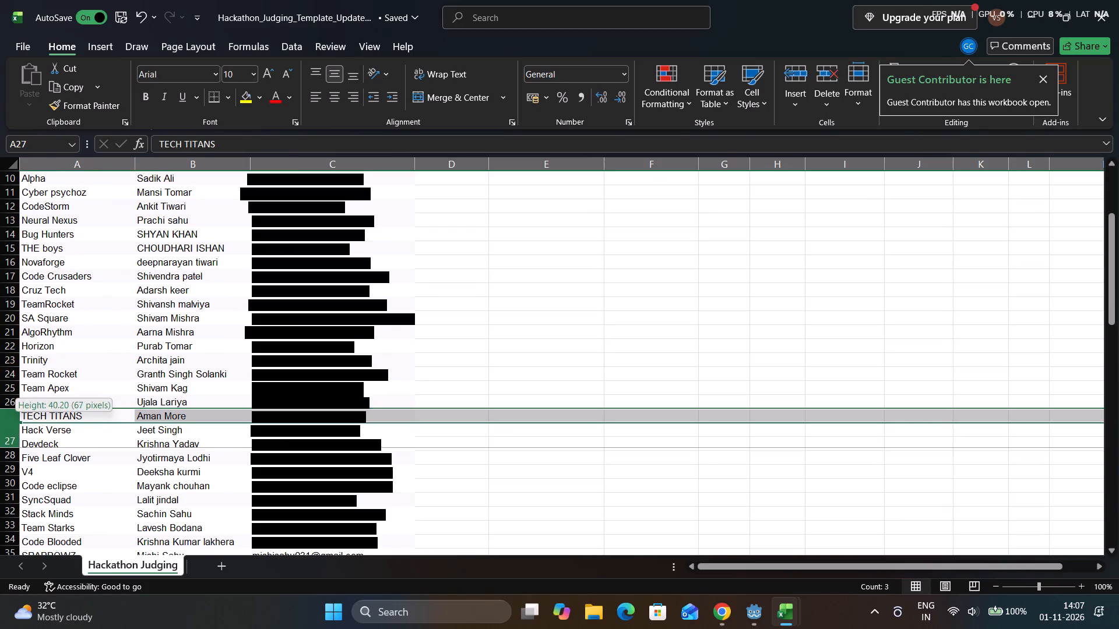
{"action": "left_click_drag", "start_coordinate": [13, 447], "coordinate": [13, 447]}
{"action": "left_click", "coordinate": [529, 409]}
{"action": "left_click", "coordinate": [496, 386]}
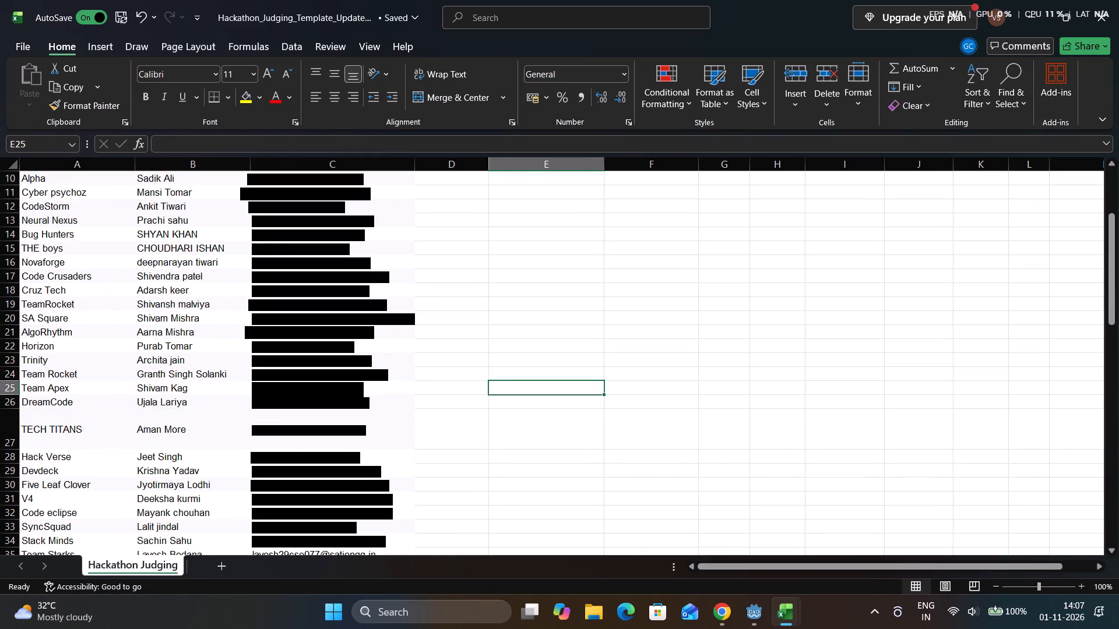
{"action": "scroll", "coordinate": [267, 419], "scroll_direction": "up", "scroll_amount": 4}
{"action": "scroll", "coordinate": [267, 419], "scroll_direction": "down", "scroll_amount": 7}
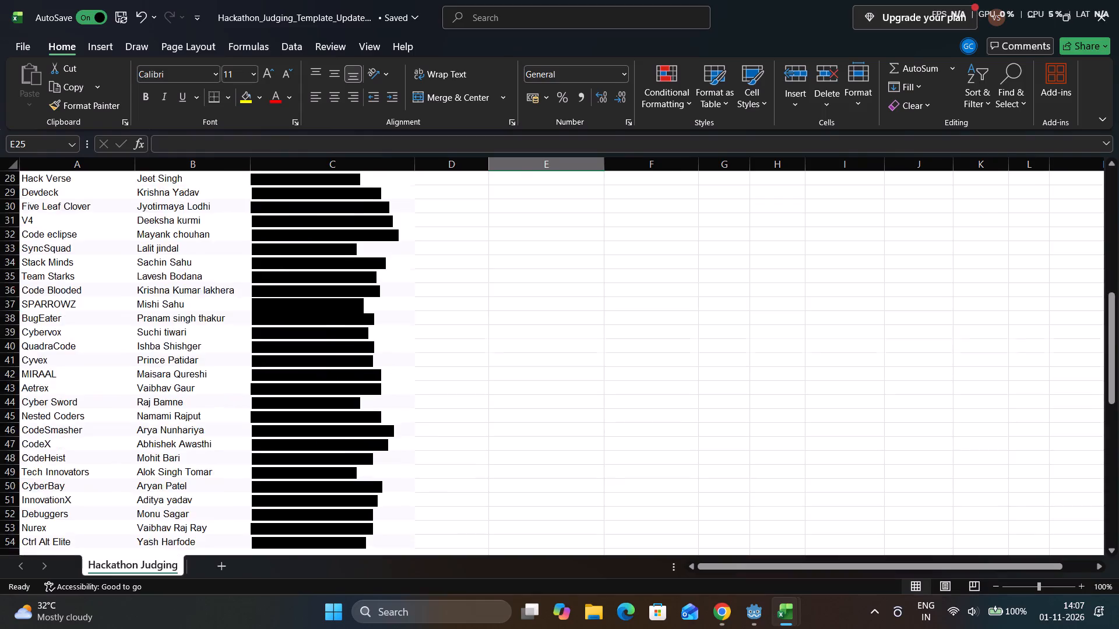
{"action": "scroll", "coordinate": [267, 419], "scroll_direction": "down", "scroll_amount": 18}
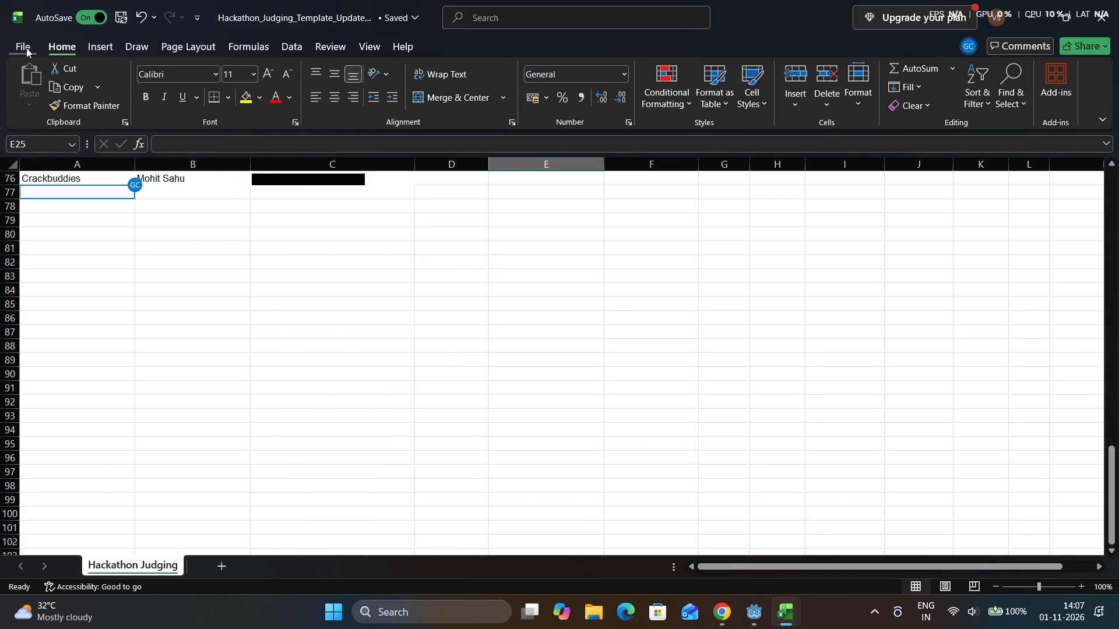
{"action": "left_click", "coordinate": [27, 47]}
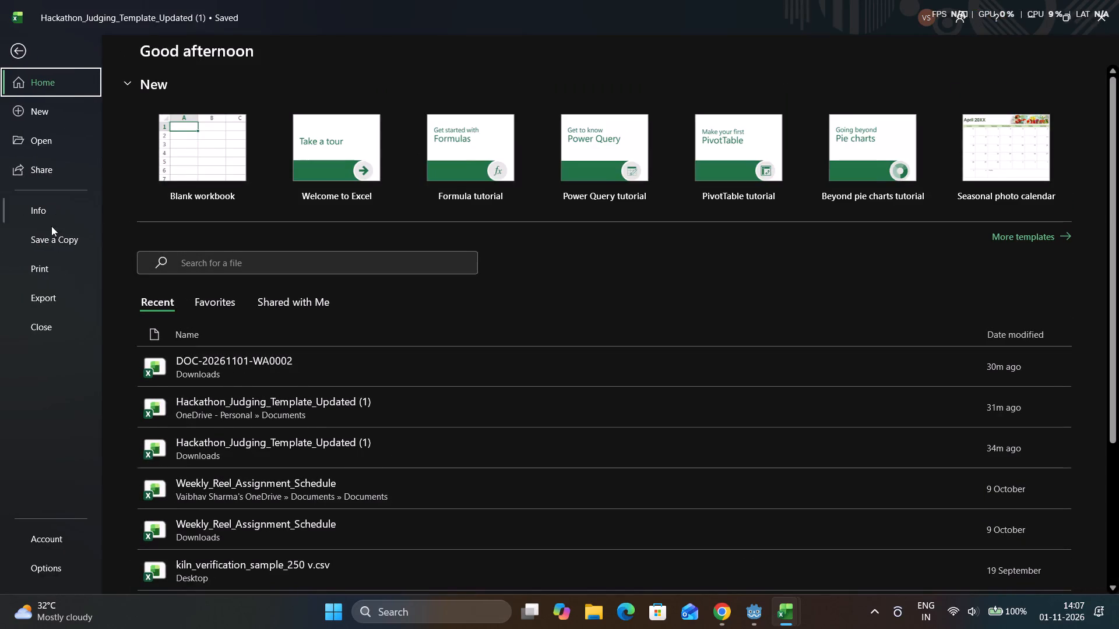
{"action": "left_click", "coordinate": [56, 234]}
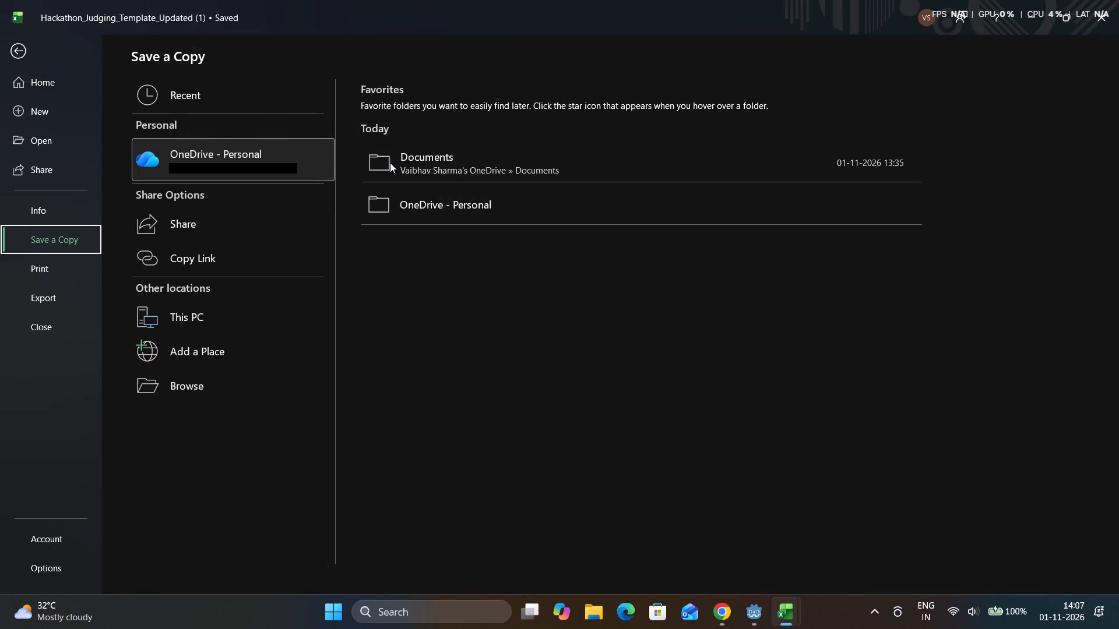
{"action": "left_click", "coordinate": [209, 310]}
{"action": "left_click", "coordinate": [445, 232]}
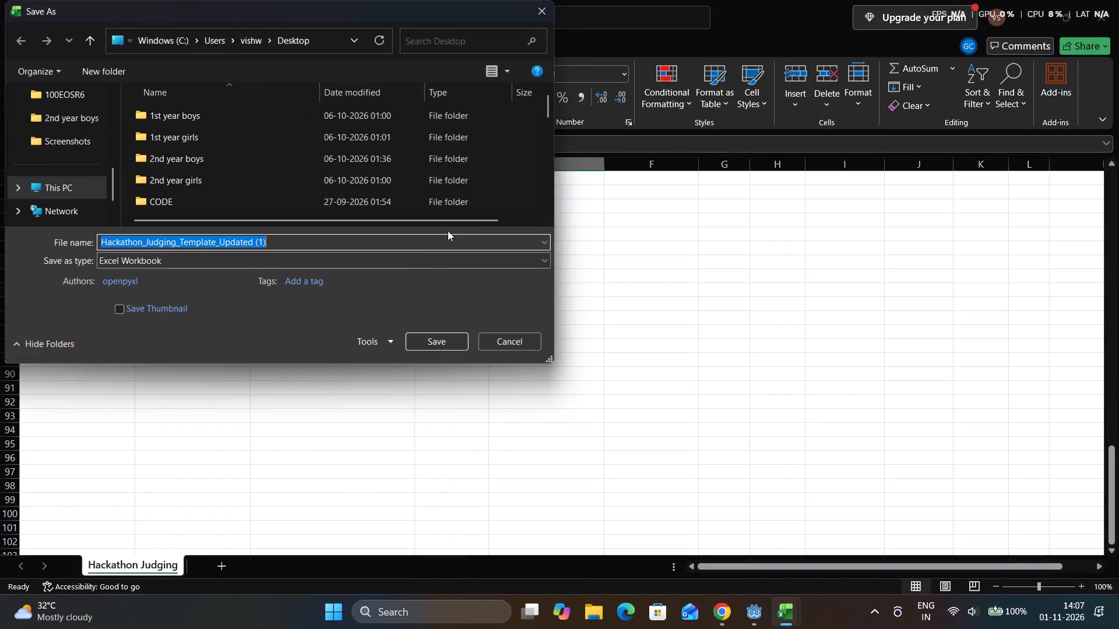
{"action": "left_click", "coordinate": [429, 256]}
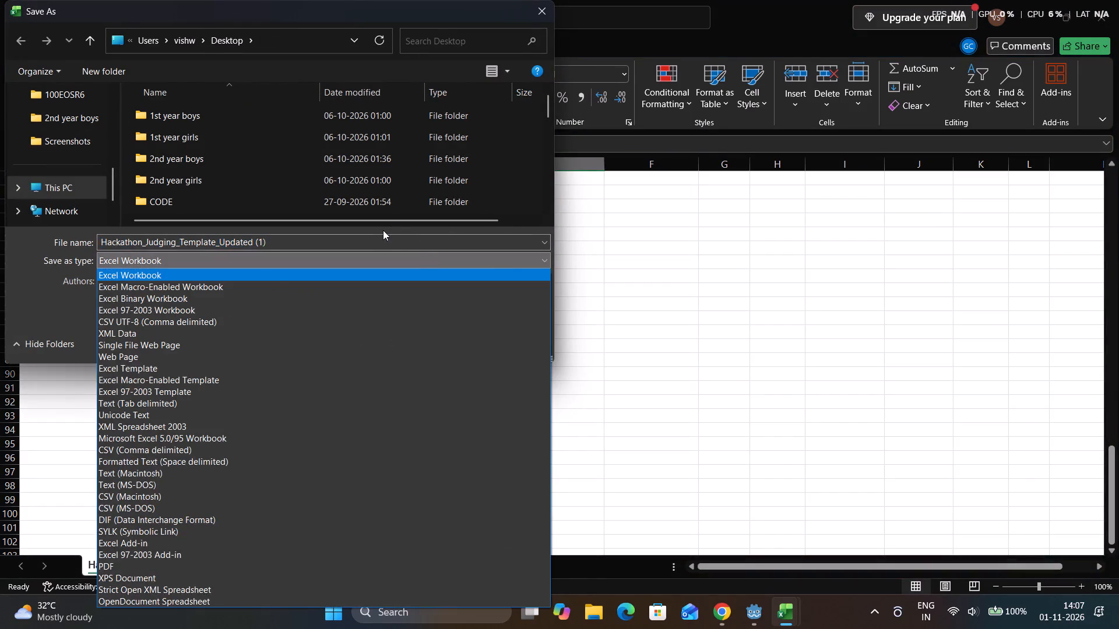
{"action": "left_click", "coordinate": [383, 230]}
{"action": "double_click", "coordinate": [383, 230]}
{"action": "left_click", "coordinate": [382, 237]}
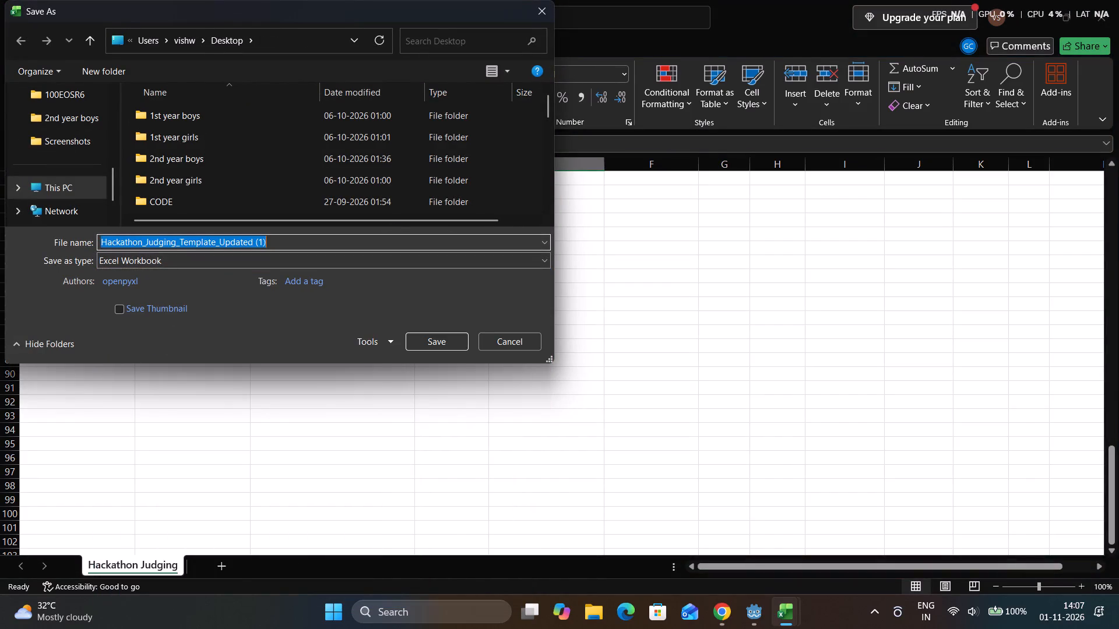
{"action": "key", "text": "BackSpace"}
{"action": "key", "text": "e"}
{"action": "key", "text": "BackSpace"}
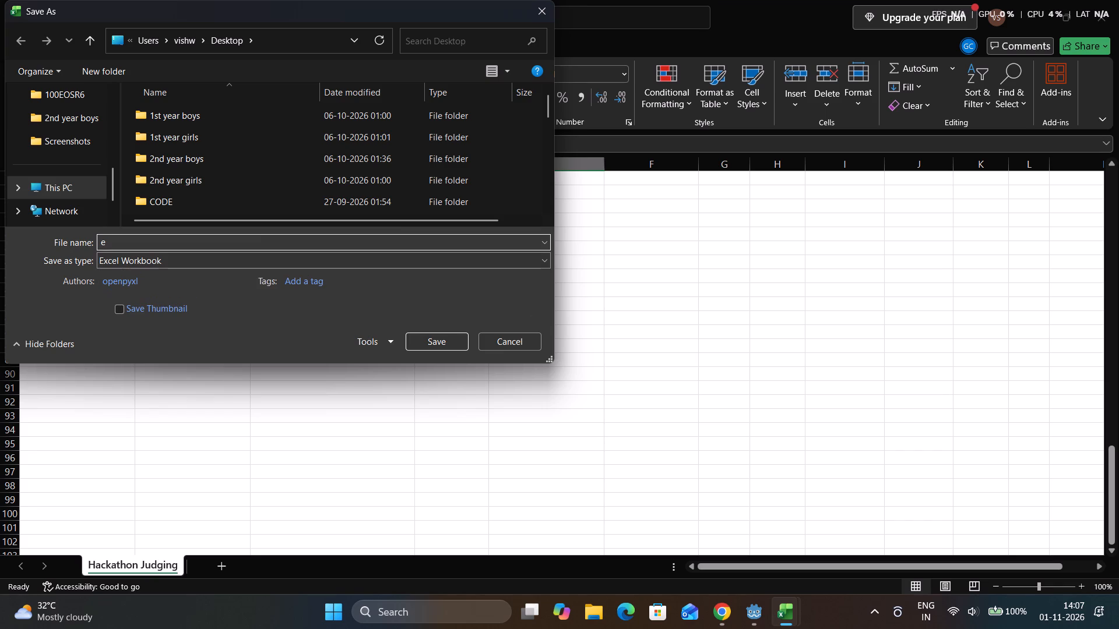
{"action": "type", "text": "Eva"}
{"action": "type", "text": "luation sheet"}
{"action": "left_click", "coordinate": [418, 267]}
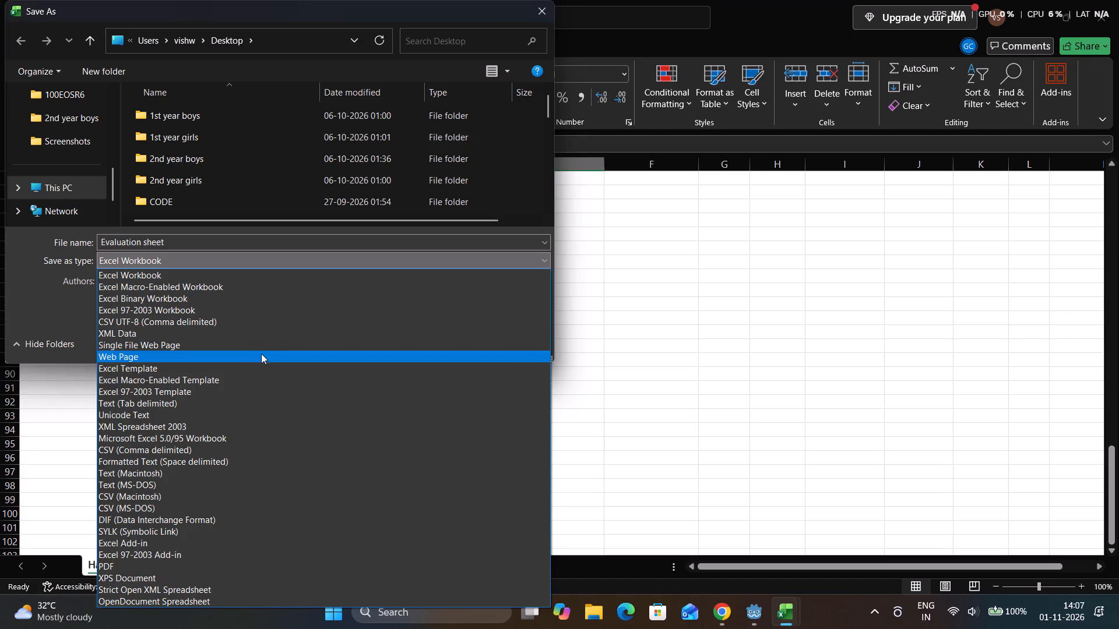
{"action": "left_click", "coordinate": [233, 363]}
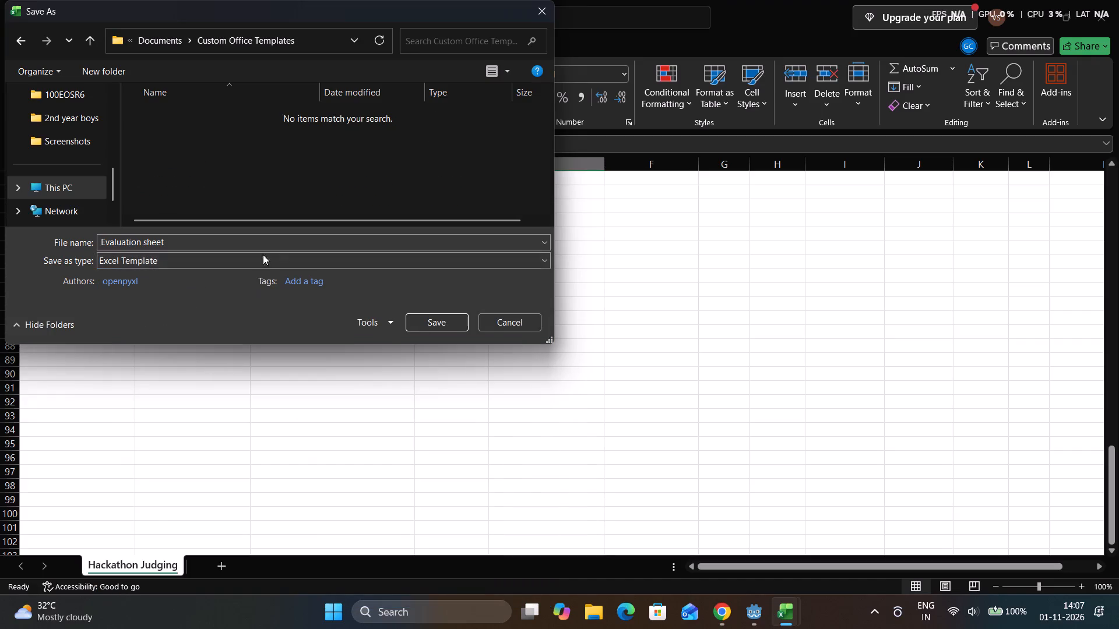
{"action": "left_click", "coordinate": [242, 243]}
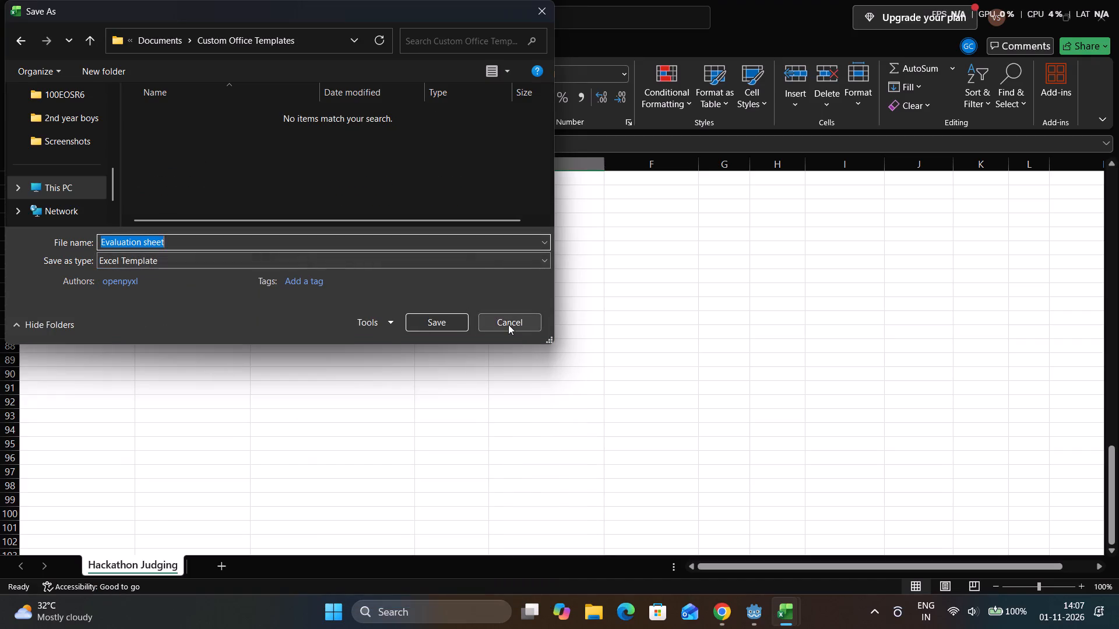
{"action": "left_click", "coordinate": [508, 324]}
Save a copy of the workbook to the Desktop as an Excel Workbook named "Evaluation sheet of codecrack 3.0".
{"action": "left_click", "coordinate": [19, 44]}
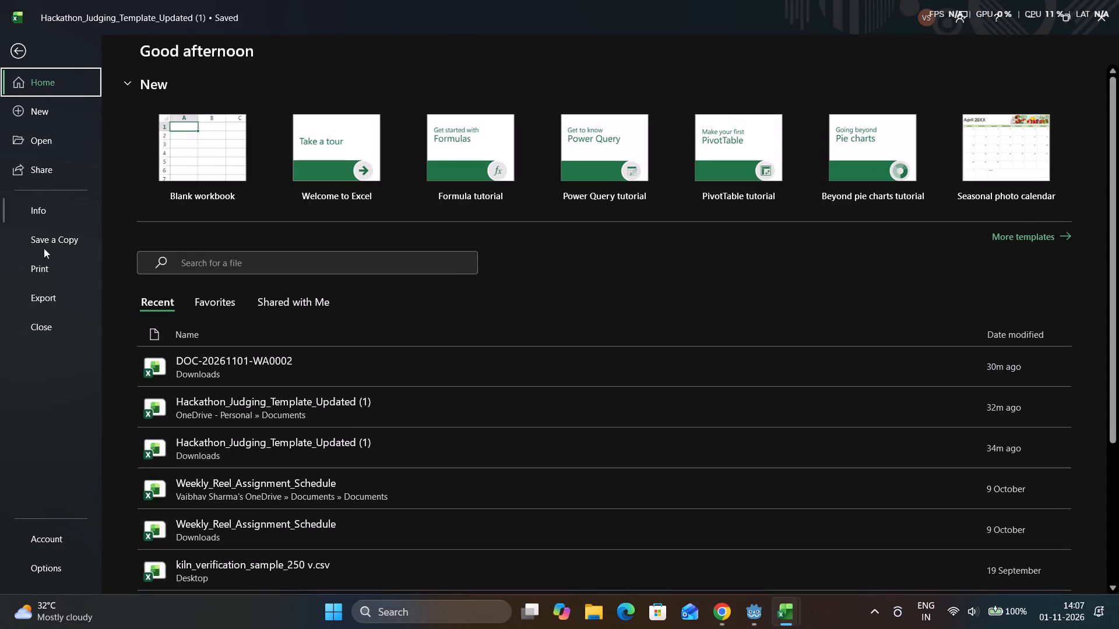
{"action": "left_click", "coordinate": [57, 243]}
{"action": "left_click", "coordinate": [217, 319]}
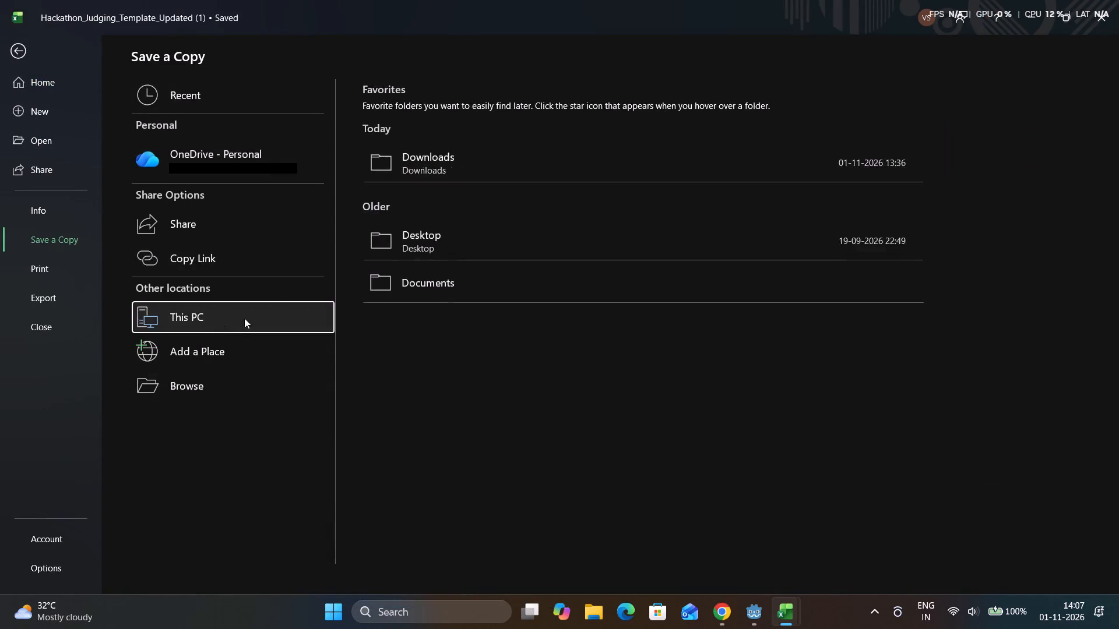
{"action": "left_click", "coordinate": [463, 238]}
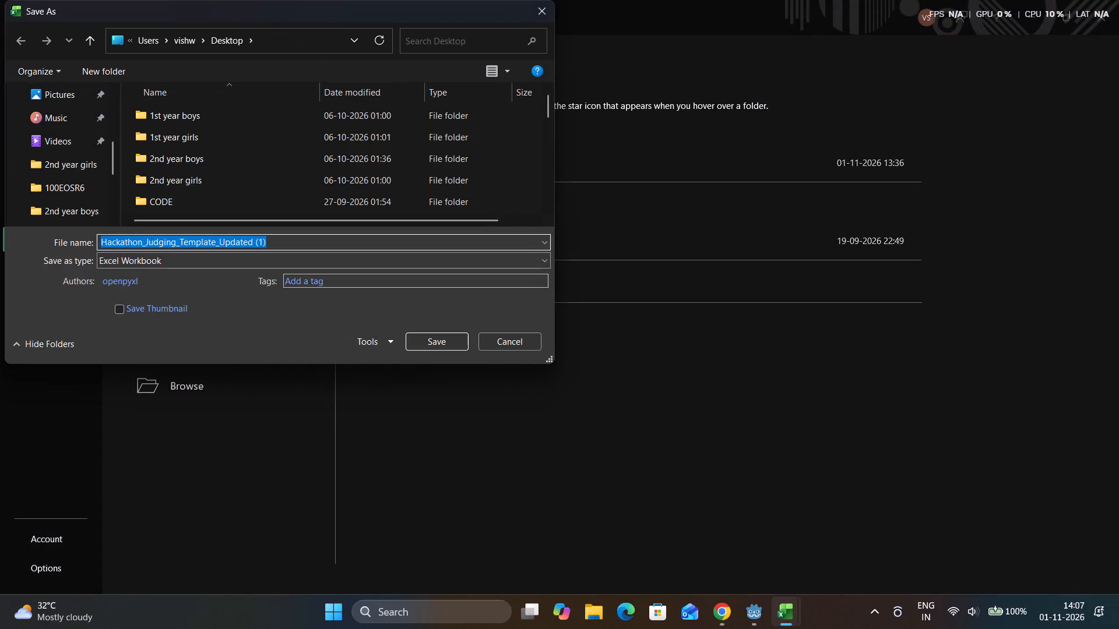
{"action": "key", "text": "BackSpace"}
{"action": "type", "text": "eva"}
{"action": "key", "text": "BackSpace"}
{"action": "key", "text": "BackSpace"}
{"action": "key", "text": "BackSpace"}
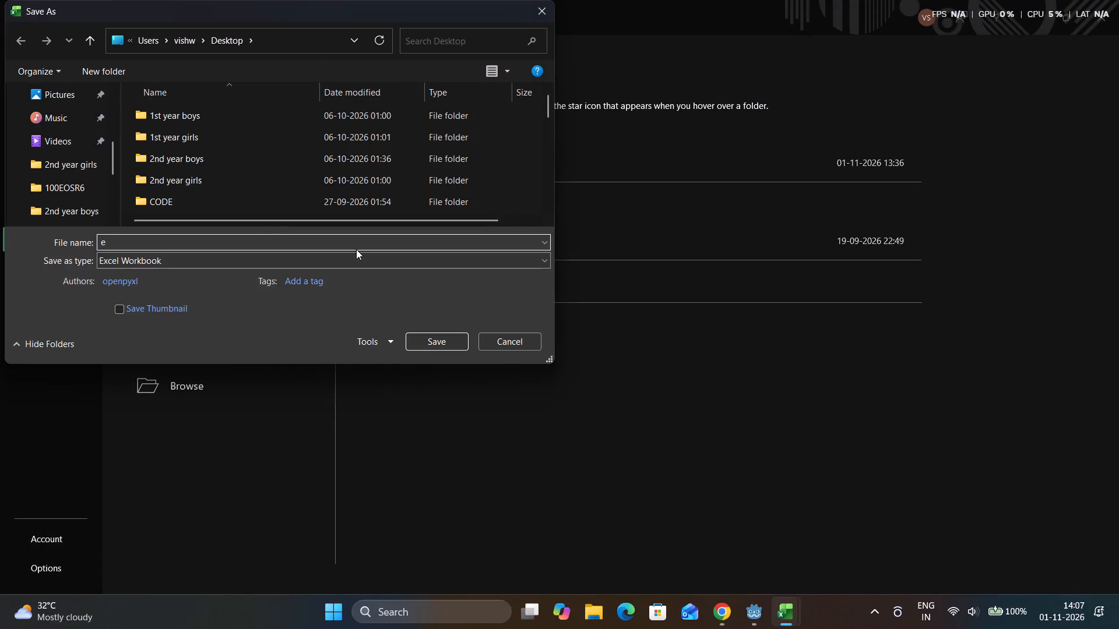
{"action": "type", "text": "Evalu"}
{"action": "type", "text": "ation sheet"}
{"action": "key", "text": "space"}
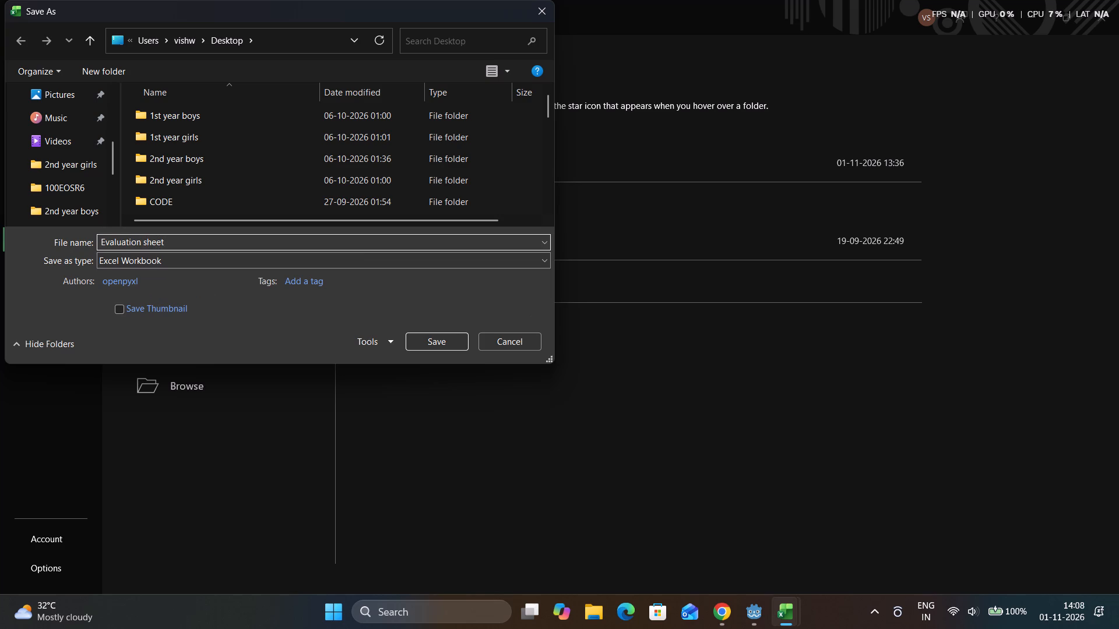
{"action": "type", "text": "of codecrack"}
{"action": "key", "text": "space"}
{"action": "key", "text": "Delete"}
{"action": "type", "text": "3.0"}
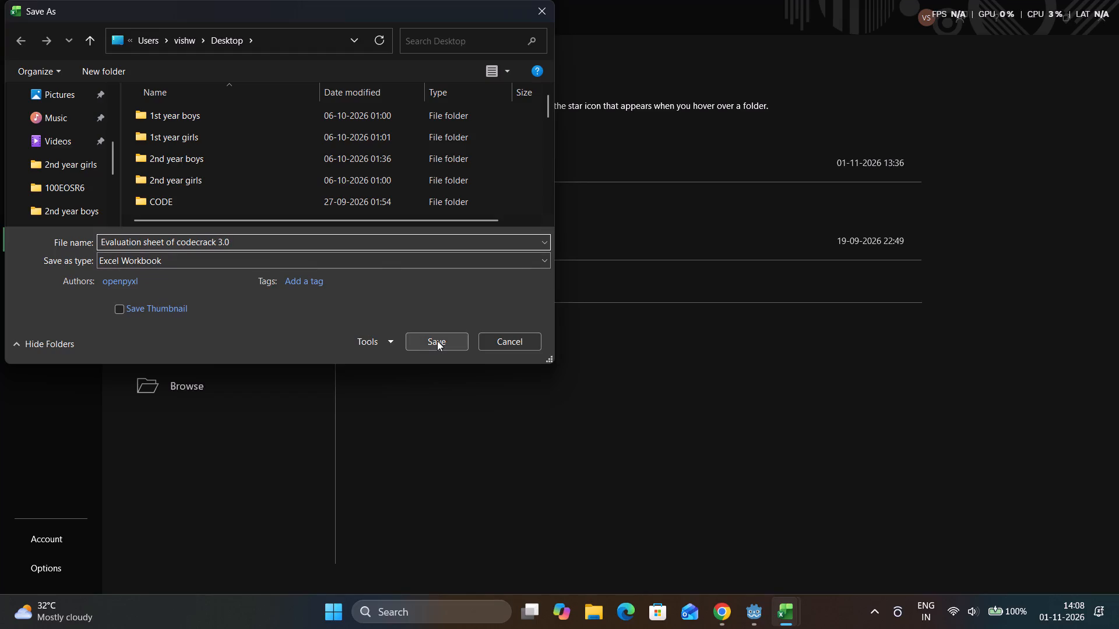
{"action": "left_click", "coordinate": [438, 340]}
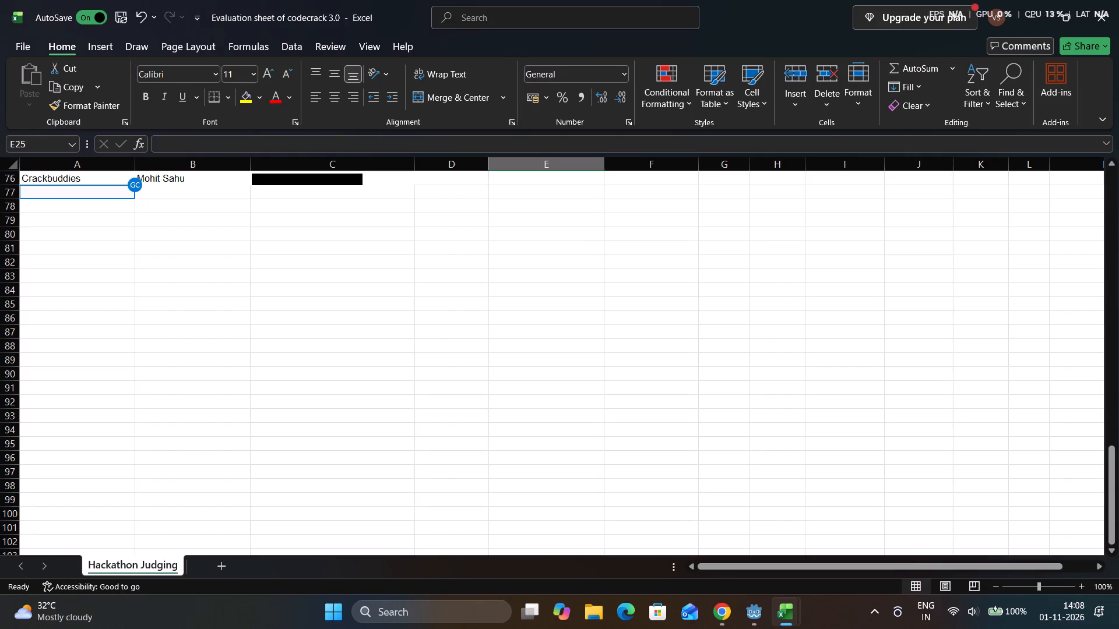
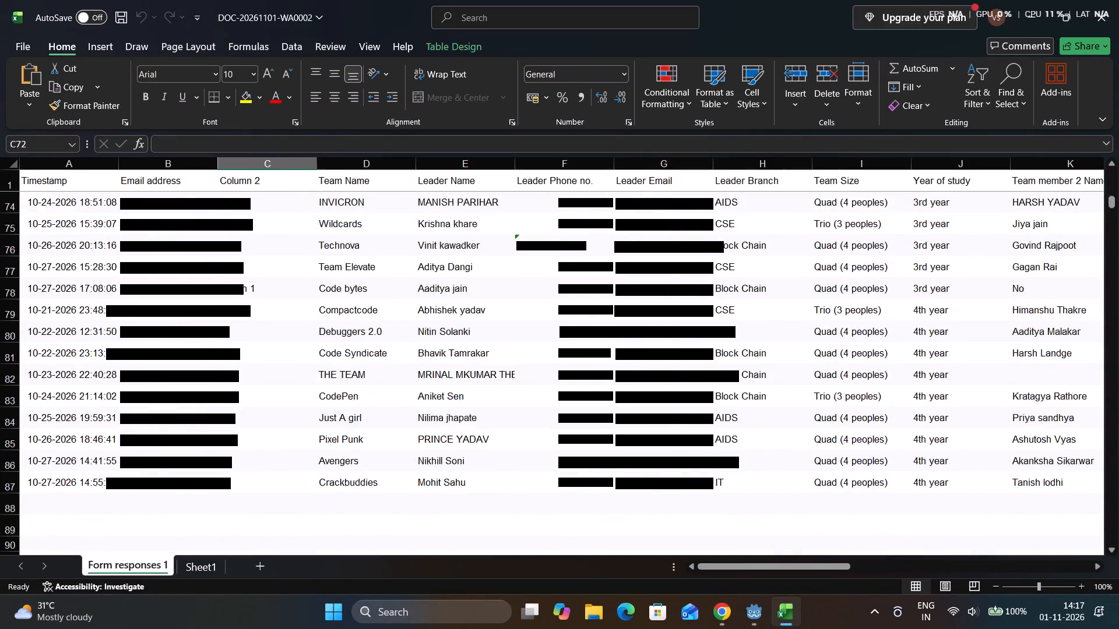
Check the last team entry, Crackbuddies (row 87), in the form responses and return to the start of the list.
{"action": "scroll", "coordinate": [7, 441], "scroll_direction": "down", "scroll_amount": 3}
{"action": "scroll", "coordinate": [7, 441], "scroll_direction": "up", "scroll_amount": 2}
{"action": "left_click", "coordinate": [13, 352]}
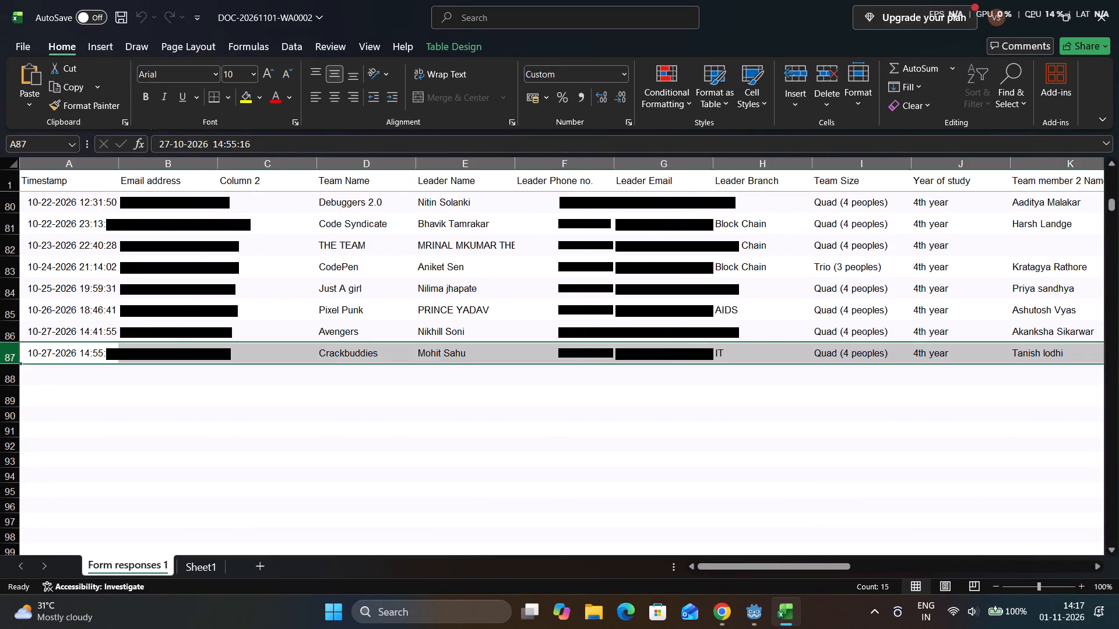
{"action": "left_click", "coordinate": [213, 395]}
{"action": "scroll", "coordinate": [213, 395], "scroll_direction": "up", "scroll_amount": 2}
{"action": "scroll", "coordinate": [93, 397], "scroll_direction": "up", "scroll_amount": 6}
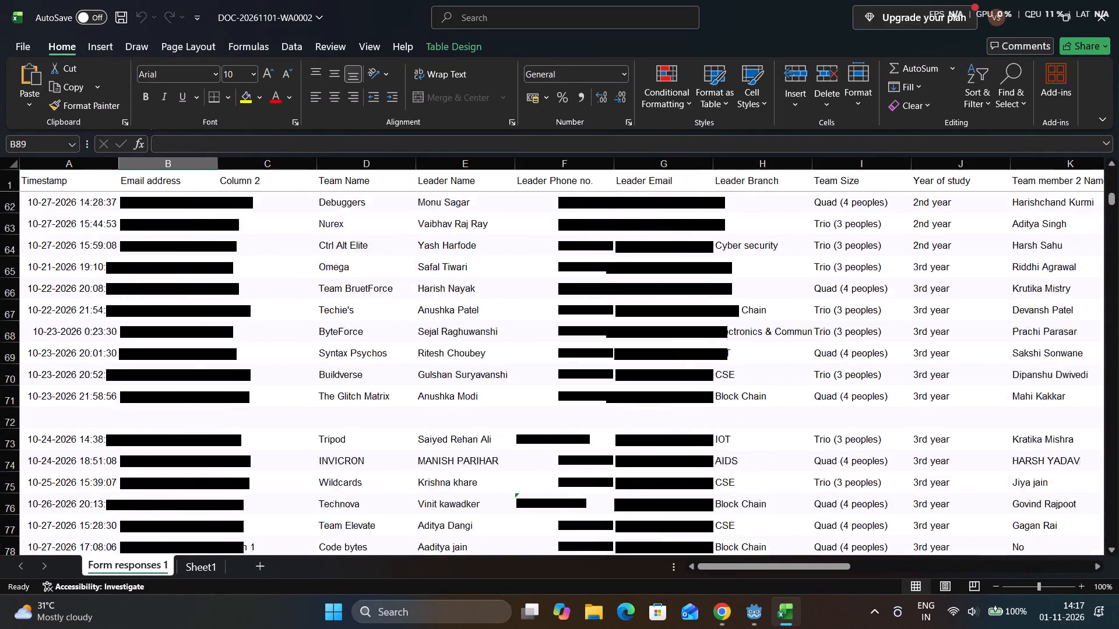
{"action": "scroll", "coordinate": [93, 397], "scroll_direction": "up", "scroll_amount": 20}
{"action": "scroll", "coordinate": [93, 397], "scroll_direction": "up", "scroll_amount": 8}
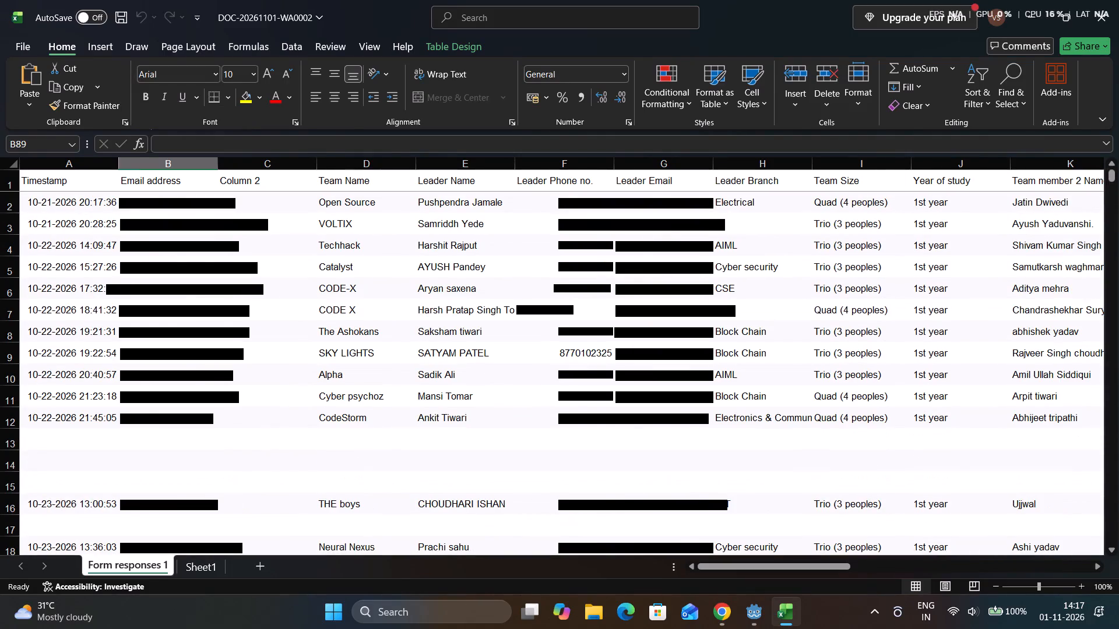
{"action": "scroll", "coordinate": [93, 397], "scroll_direction": "up", "scroll_amount": 2}
Review the form responses from the blank rows 13 to 15 through the end, checking the empty rows between teams across all year groups.
{"action": "left_click", "coordinate": [14, 444]}
{"action": "left_click", "coordinate": [12, 459]}
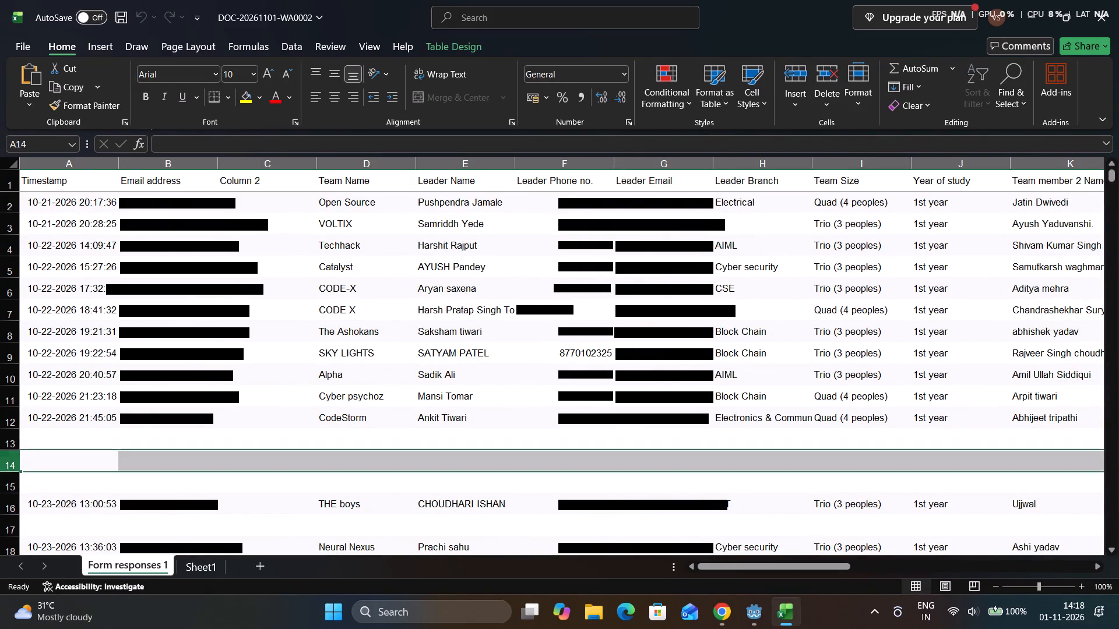
{"action": "left_click", "coordinate": [12, 486]}
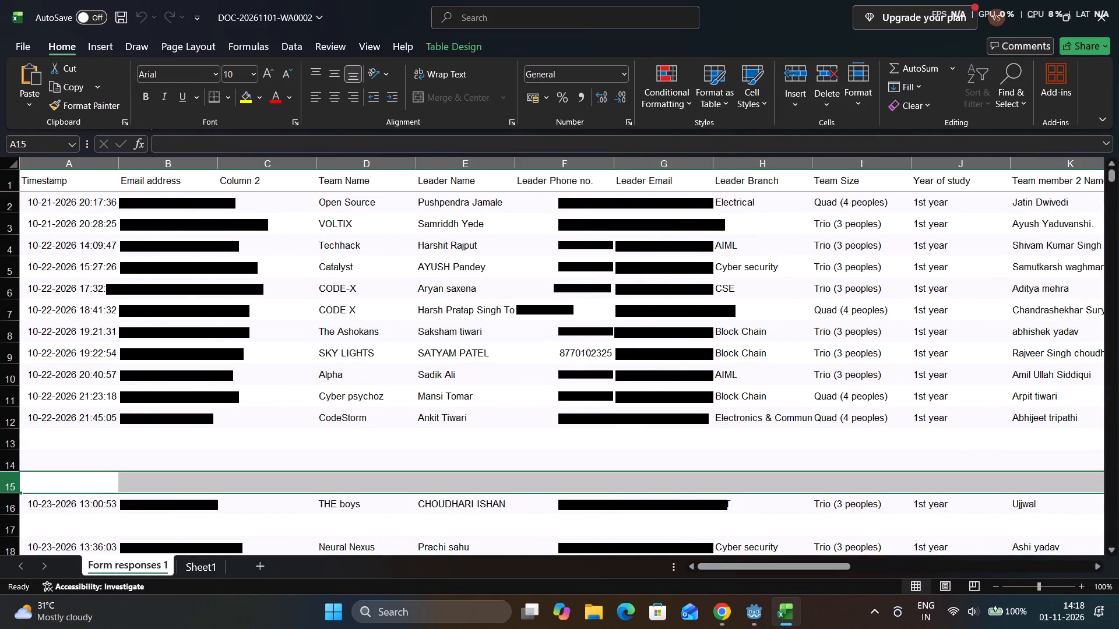
{"action": "scroll", "coordinate": [29, 430], "scroll_direction": "down", "scroll_amount": 4}
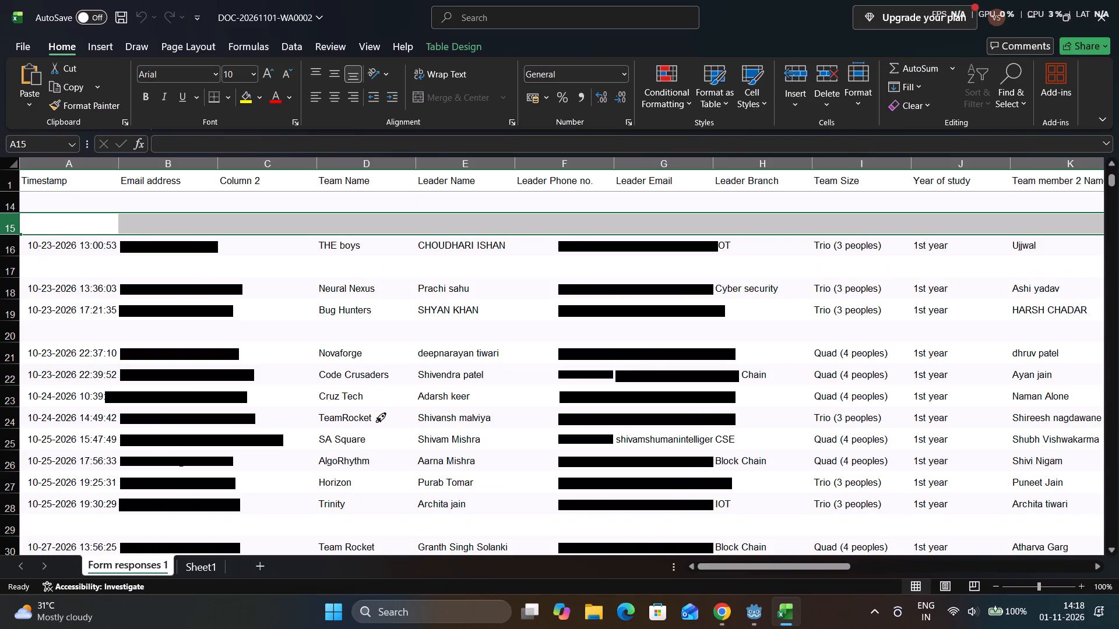
{"action": "scroll", "coordinate": [29, 431], "scroll_direction": "down", "scroll_amount": 1}
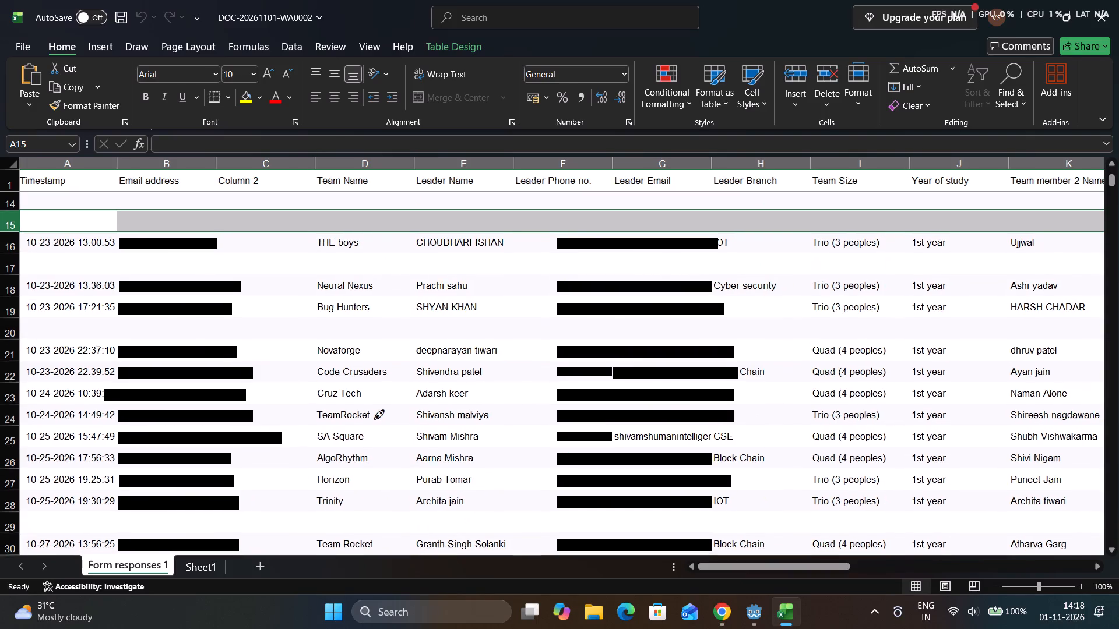
{"action": "scroll", "coordinate": [29, 431], "scroll_direction": "down", "scroll_amount": 1}
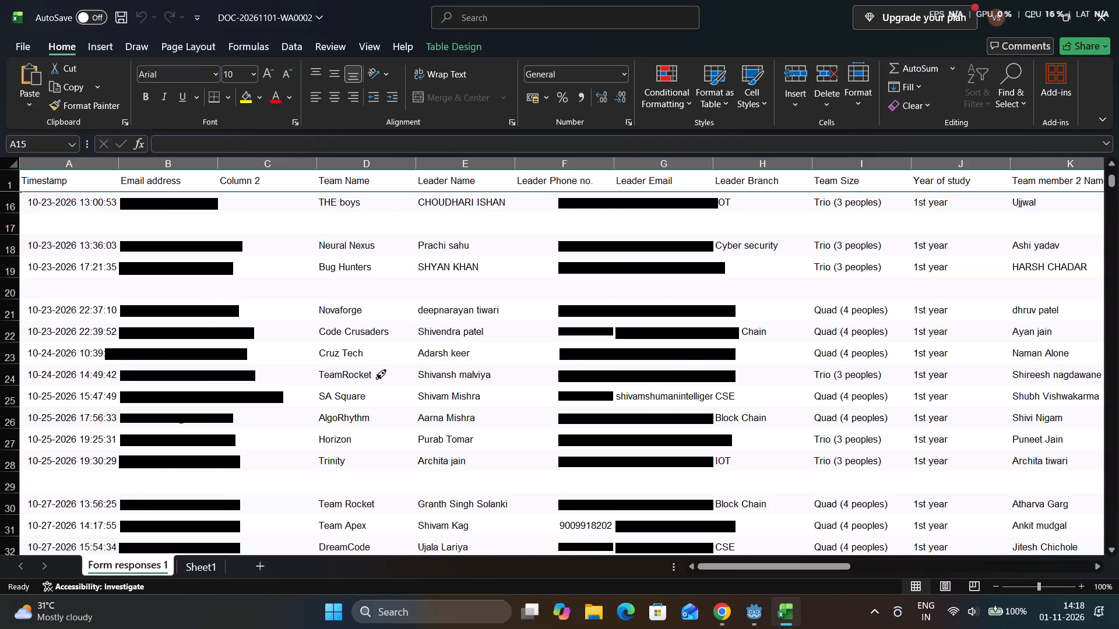
{"action": "scroll", "coordinate": [29, 431], "scroll_direction": "left", "scroll_amount": 1}
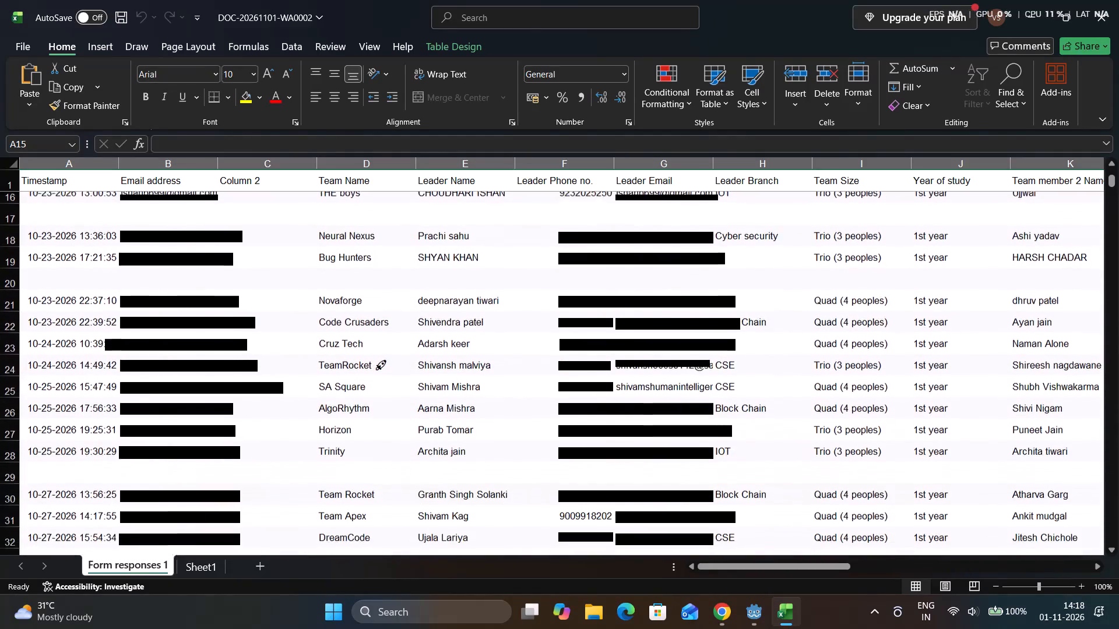
{"action": "scroll", "coordinate": [29, 431], "scroll_direction": "left", "scroll_amount": 1}
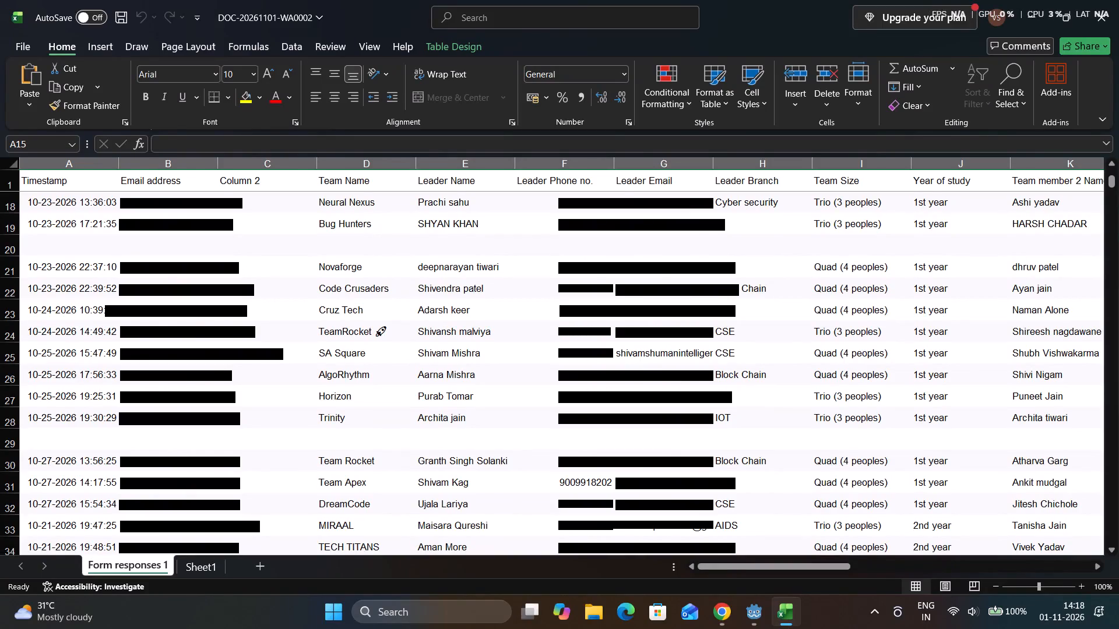
{"action": "scroll", "coordinate": [29, 431], "scroll_direction": "down", "scroll_amount": 1}
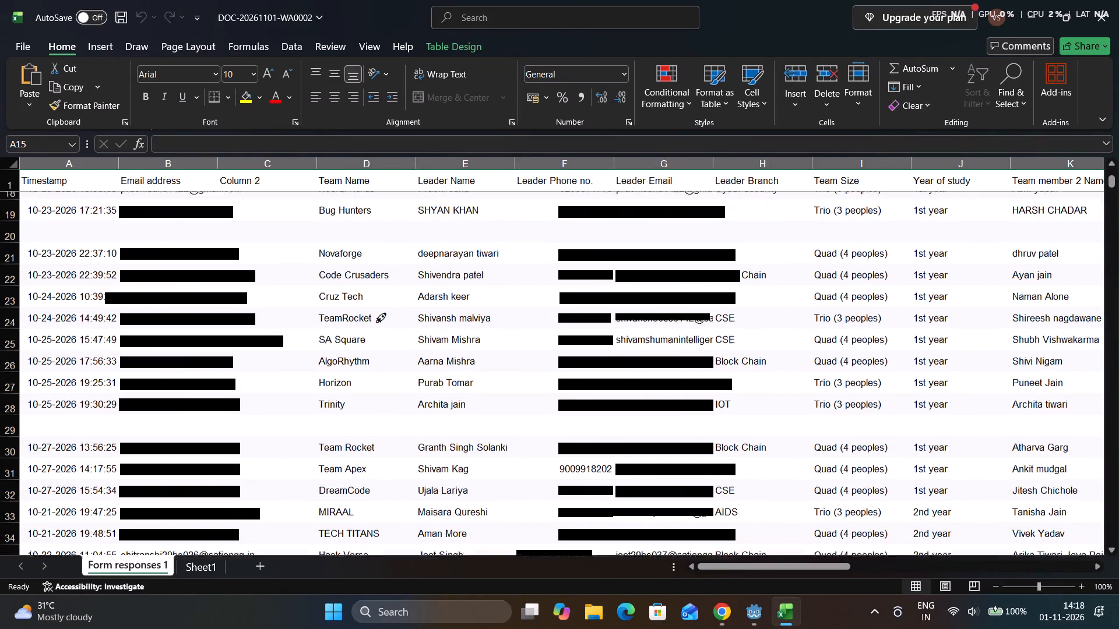
{"action": "scroll", "coordinate": [29, 431], "scroll_direction": "down", "scroll_amount": 3}
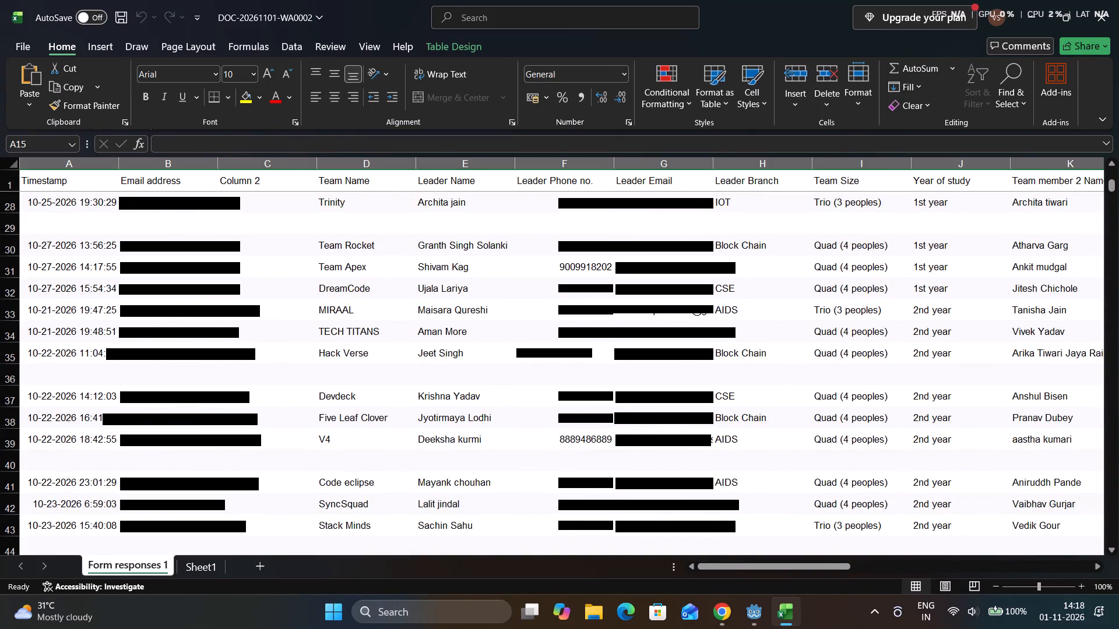
{"action": "scroll", "coordinate": [29, 431], "scroll_direction": "down", "scroll_amount": 5}
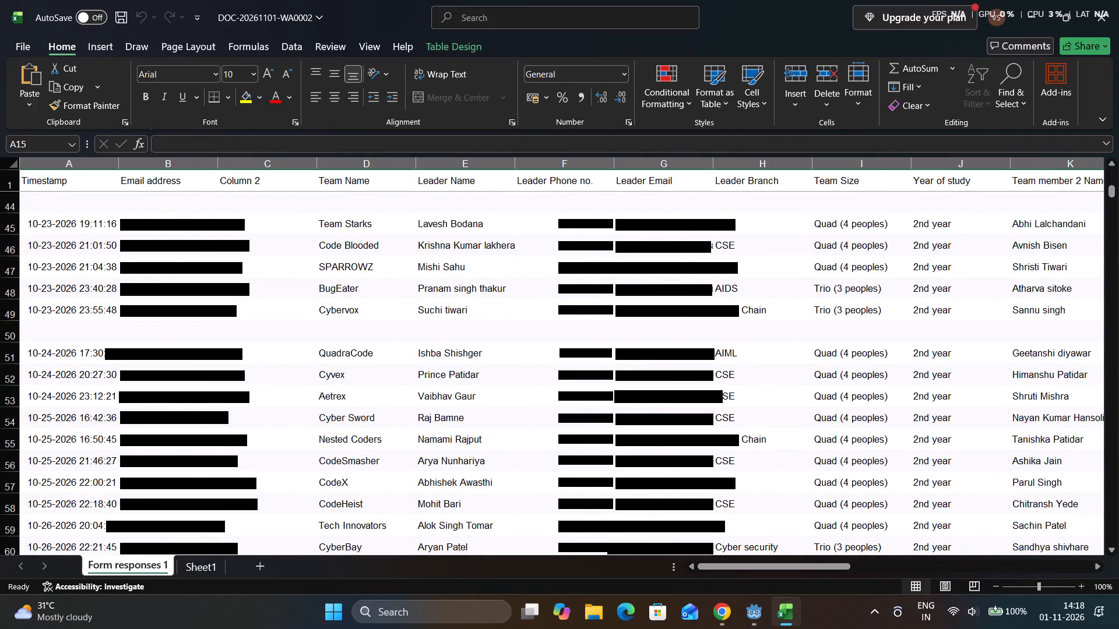
{"action": "scroll", "coordinate": [29, 431], "scroll_direction": "down", "scroll_amount": 6}
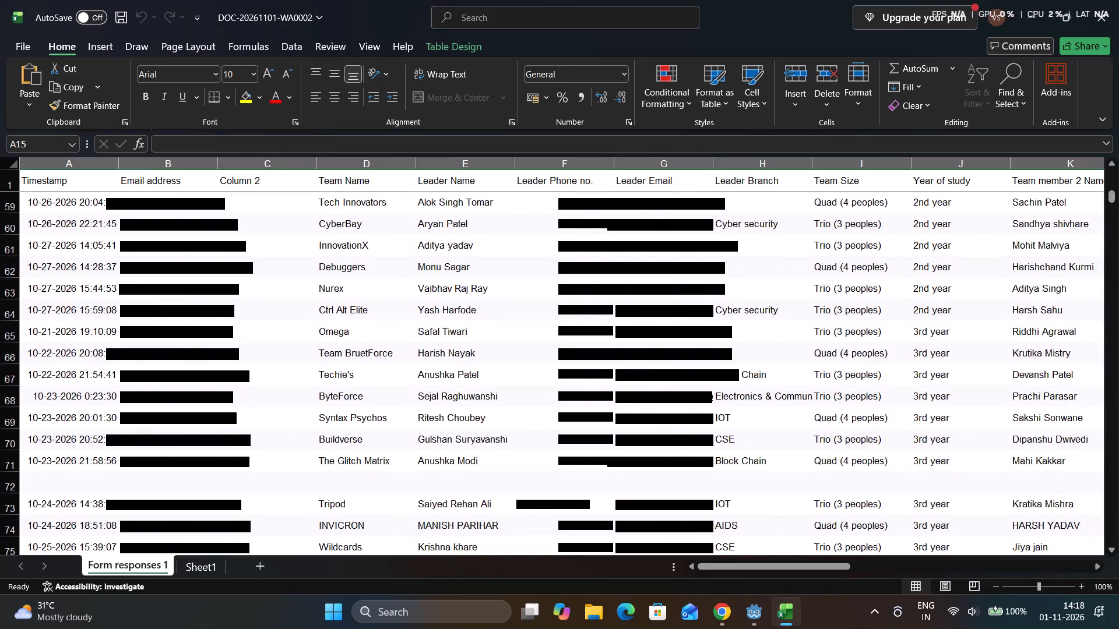
{"action": "scroll", "coordinate": [29, 431], "scroll_direction": "down", "scroll_amount": 5}
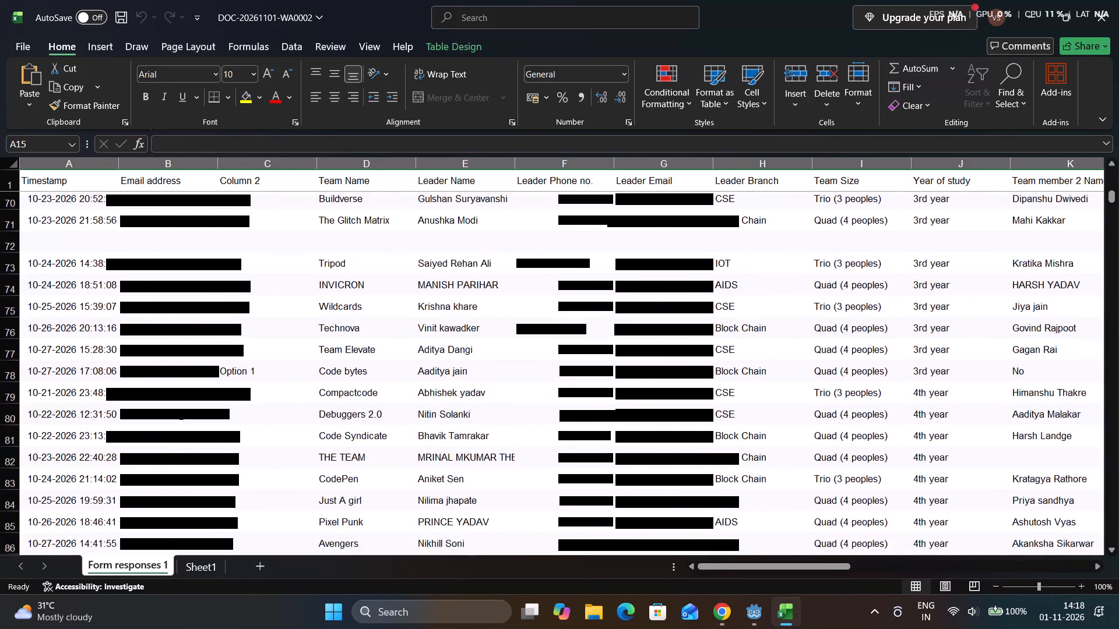
{"action": "scroll", "coordinate": [29, 431], "scroll_direction": "down", "scroll_amount": 1}
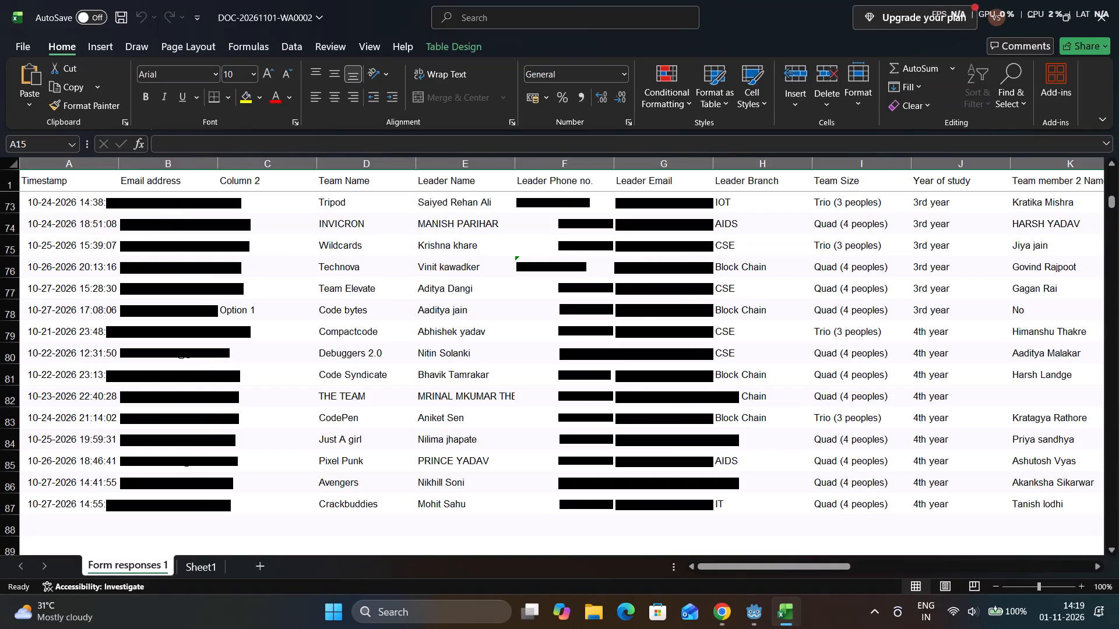
{"action": "scroll", "coordinate": [29, 431], "scroll_direction": "down", "scroll_amount": 4}
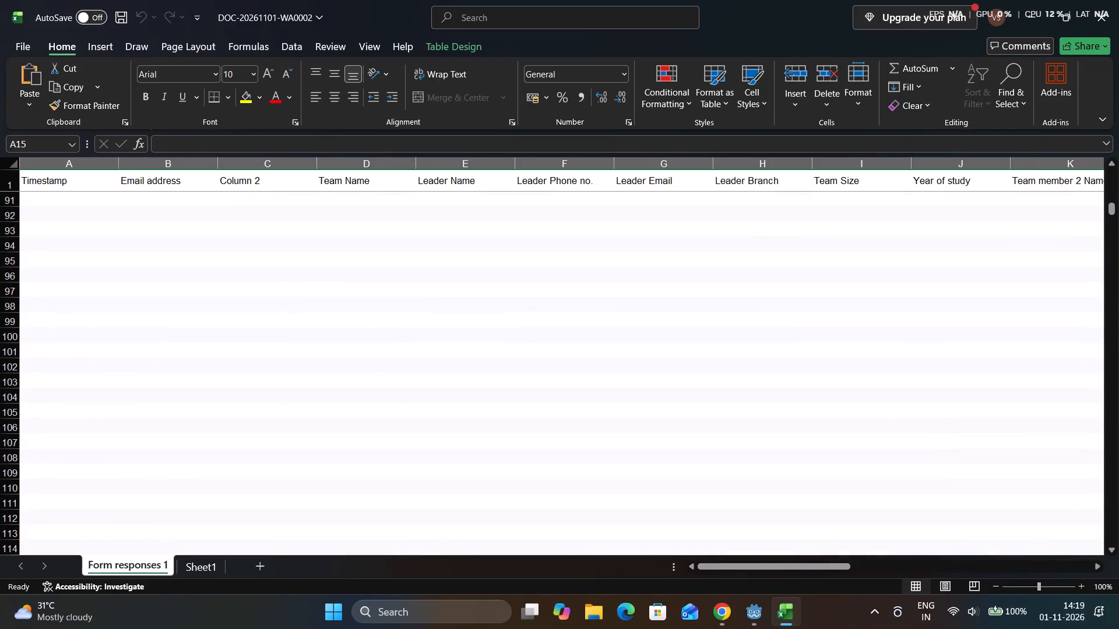
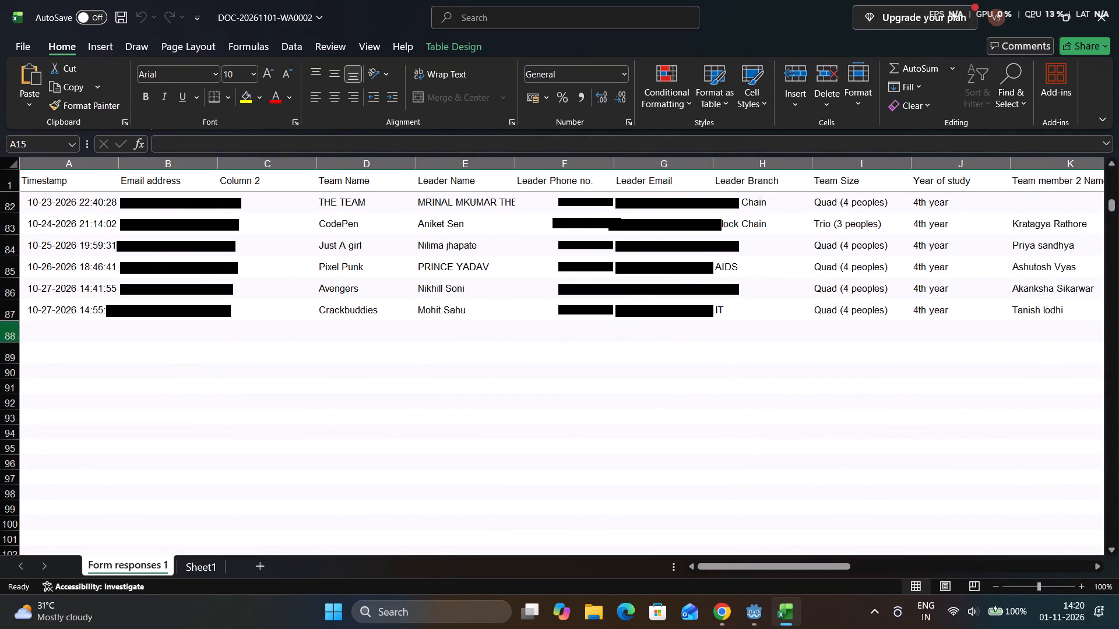
Select the block of rows from Crackbuddies (row 87) up to Tripod (row 73) and check the teams below blank row 72.
{"action": "left_click_drag", "start_coordinate": [12, 315], "coordinate": [12, 203]}
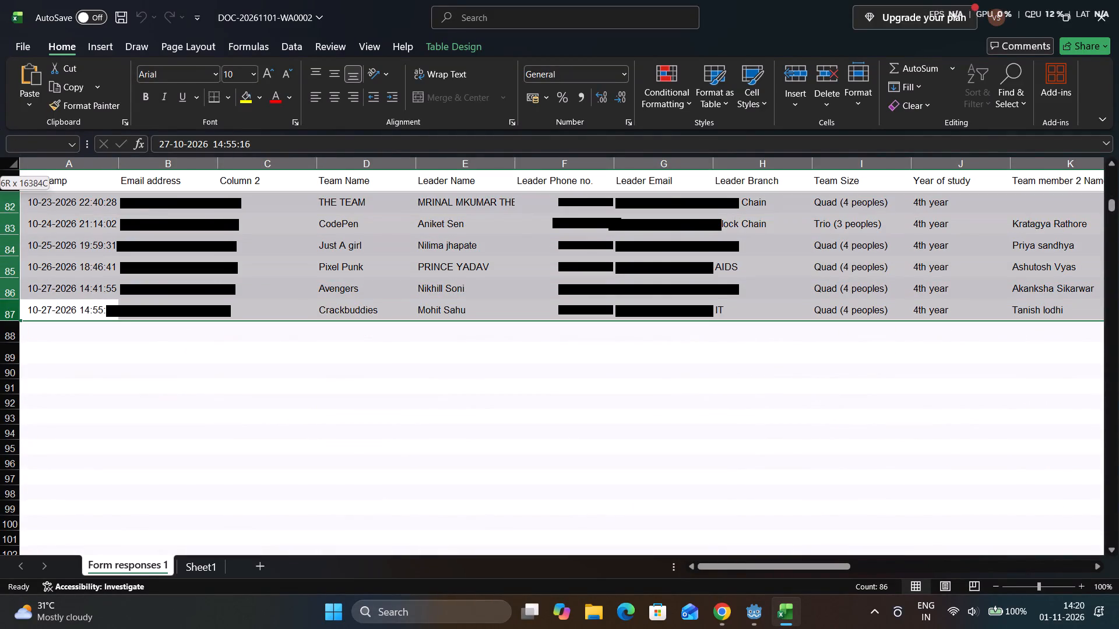
{"action": "left_click_drag", "start_coordinate": [12, 203], "coordinate": [37, 158]}
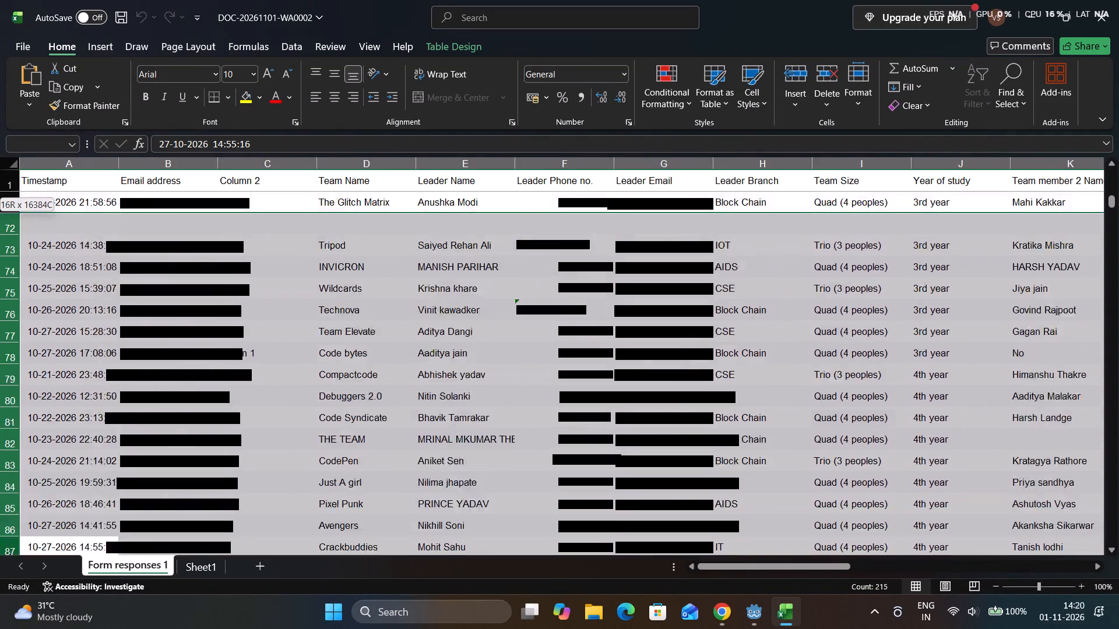
{"action": "left_click_drag", "start_coordinate": [37, 158], "coordinate": [43, 316]}
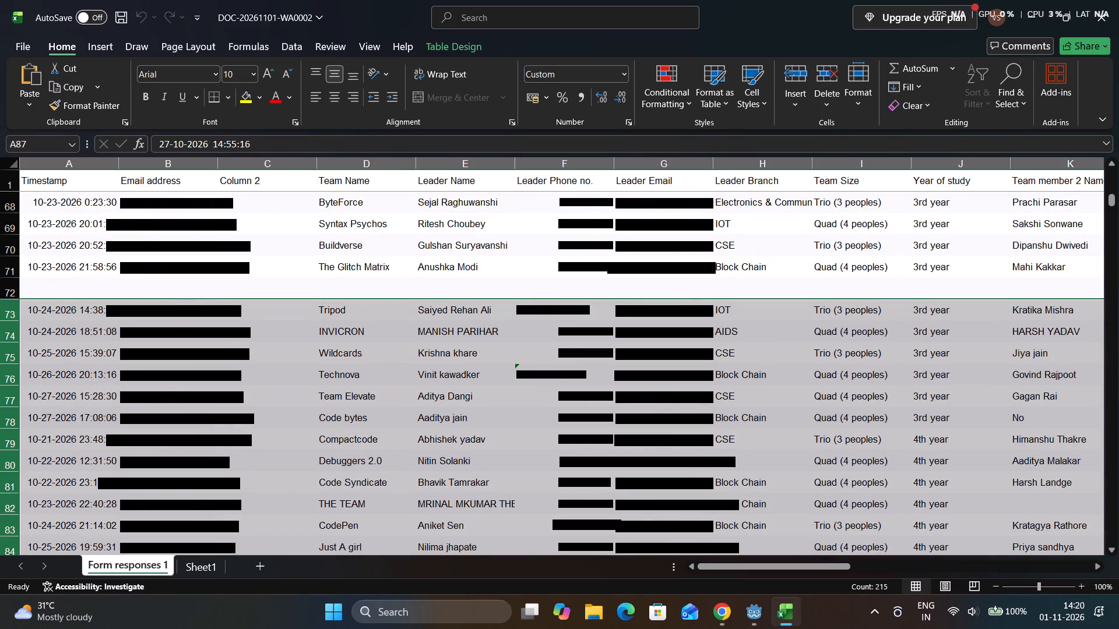
{"action": "left_click", "coordinate": [43, 316]}
{"action": "scroll", "coordinate": [44, 319], "scroll_direction": "down", "scroll_amount": 7}
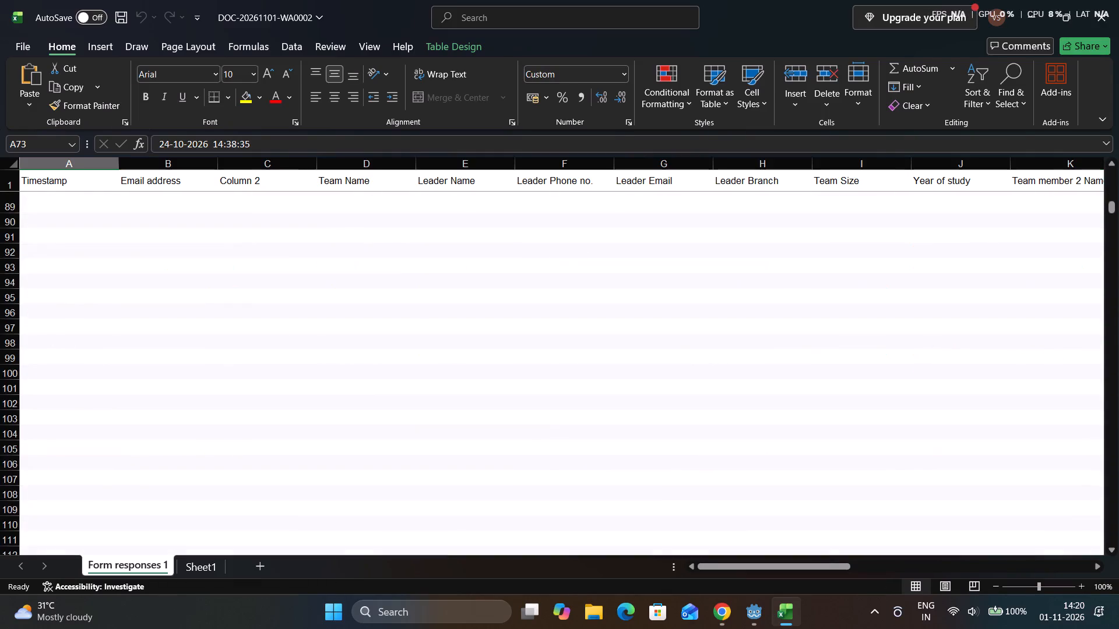
{"action": "scroll", "coordinate": [44, 319], "scroll_direction": "up", "scroll_amount": 3}
{"action": "scroll", "coordinate": [15, 363], "scroll_direction": "up", "scroll_amount": 1}
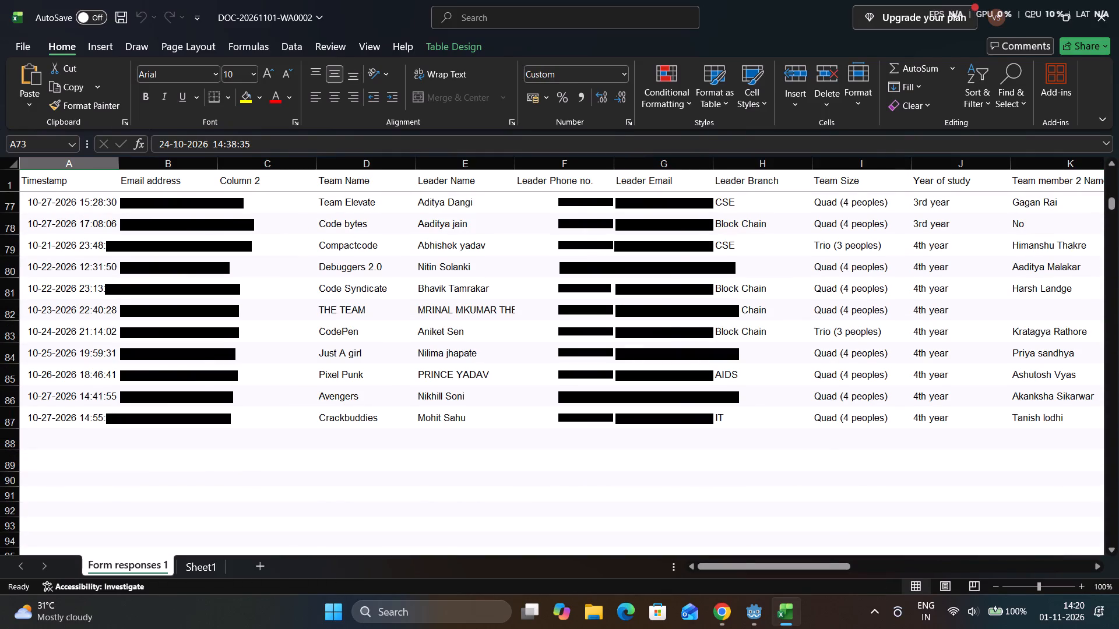
{"action": "scroll", "coordinate": [91, 439], "scroll_direction": "right", "scroll_amount": 2}
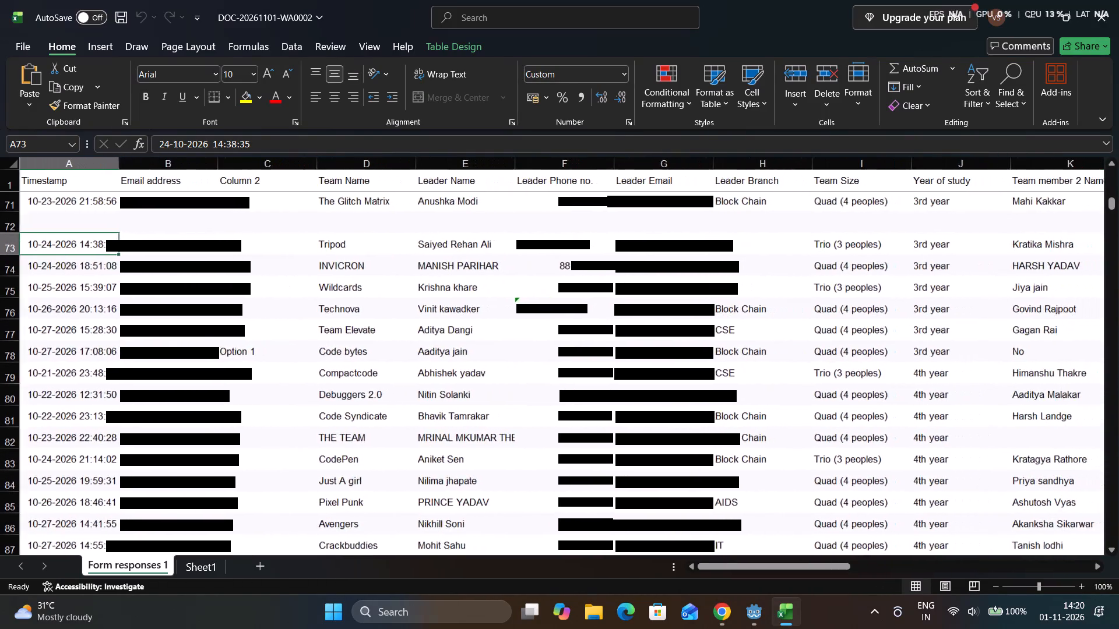
{"action": "scroll", "coordinate": [91, 439], "scroll_direction": "down", "scroll_amount": 1}
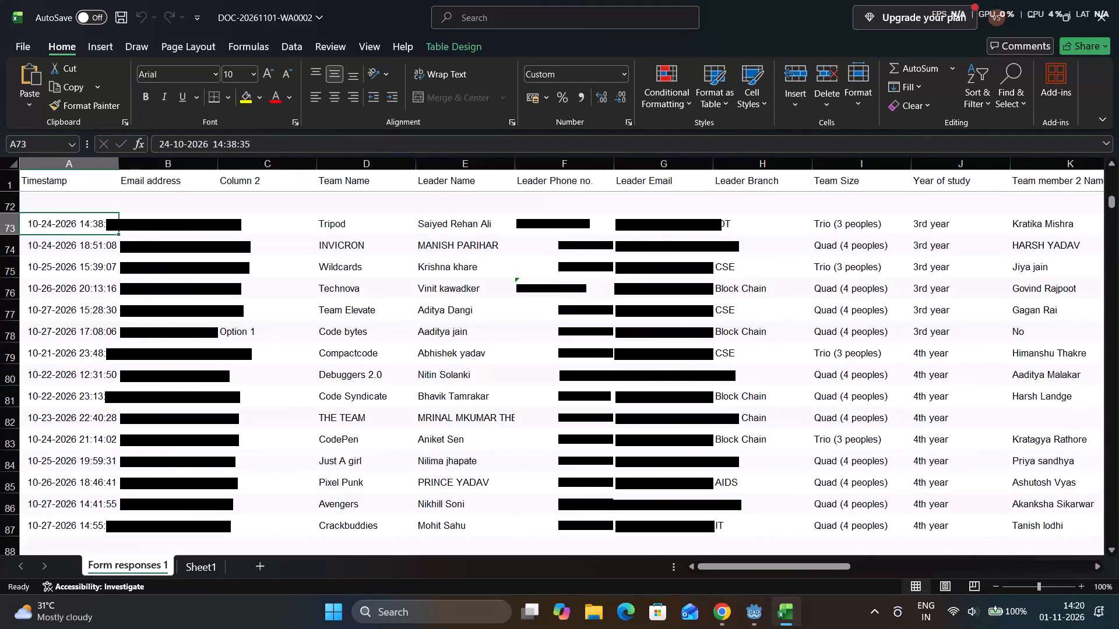
Review the form responses from row 72 back up to the first team, checking the blank rows between teams in each year group.
{"action": "scroll", "coordinate": [92, 438], "scroll_direction": "up", "scroll_amount": 5}
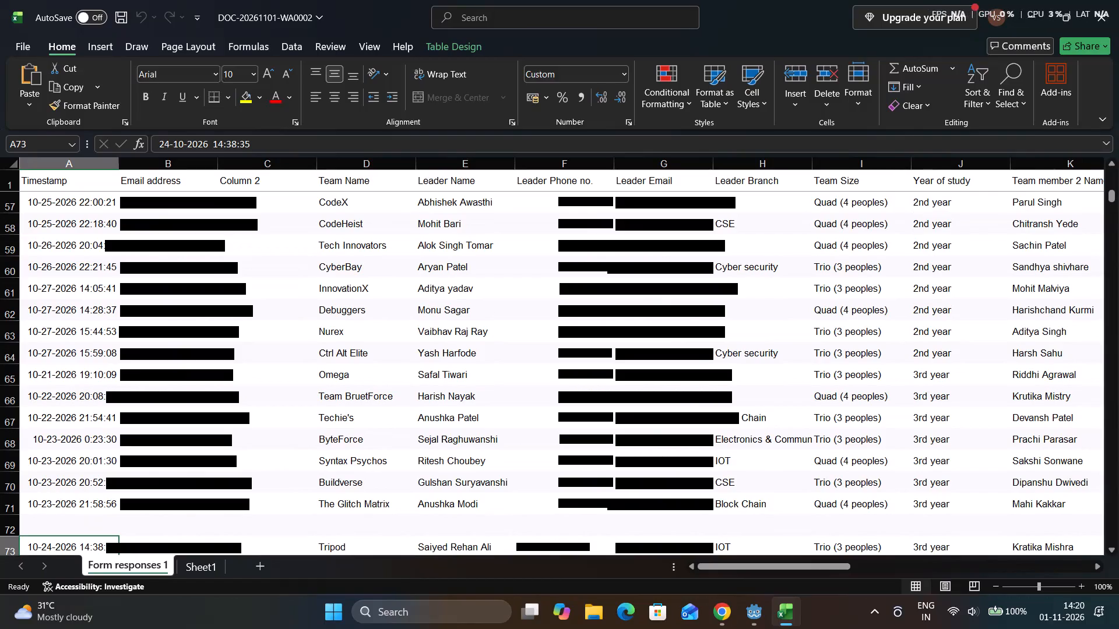
{"action": "scroll", "coordinate": [92, 437], "scroll_direction": "up", "scroll_amount": 2}
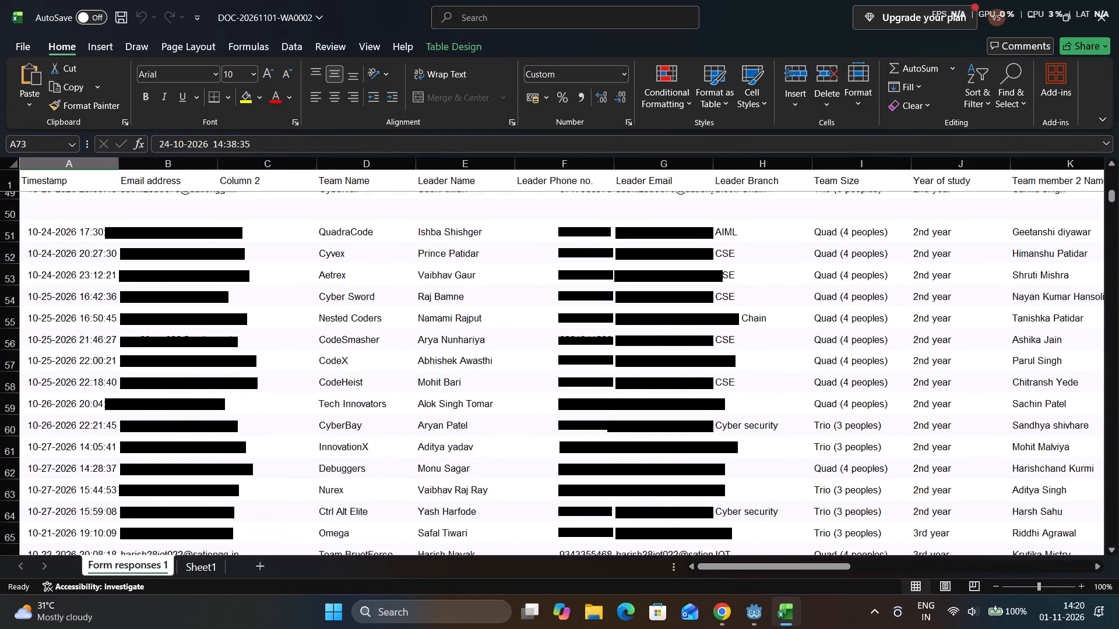
{"action": "scroll", "coordinate": [92, 437], "scroll_direction": "up", "scroll_amount": 4}
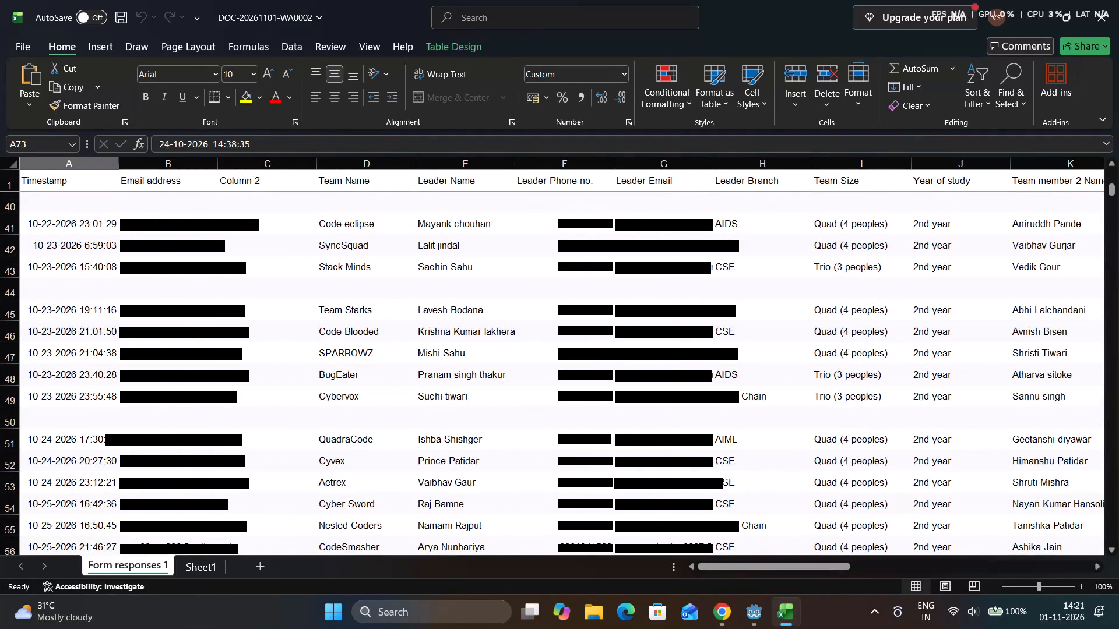
{"action": "scroll", "coordinate": [93, 436], "scroll_direction": "up", "scroll_amount": 3}
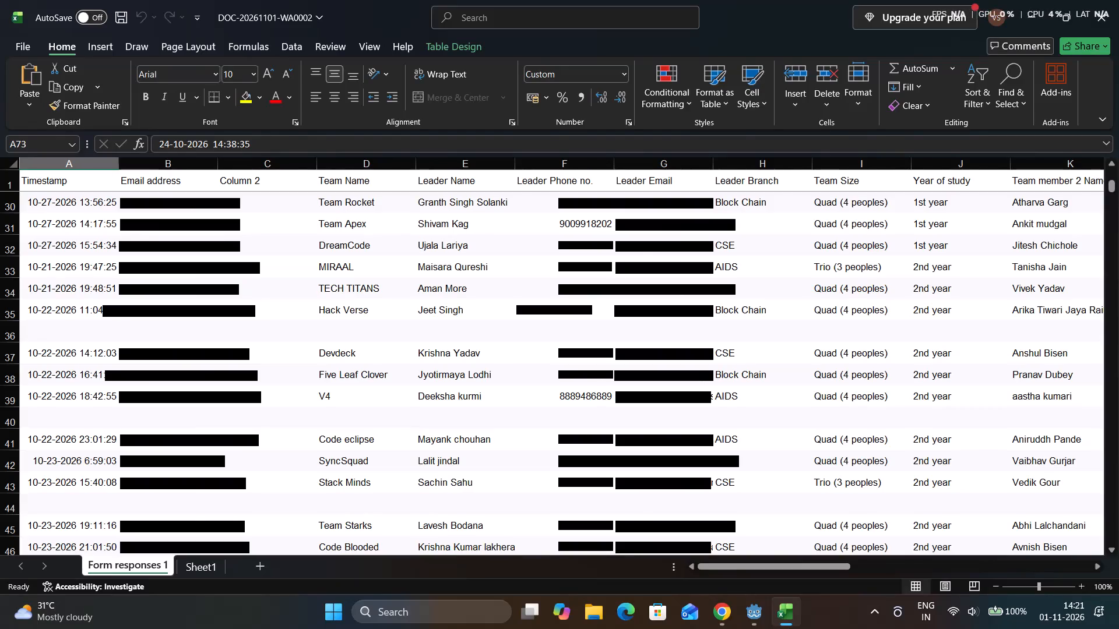
{"action": "scroll", "coordinate": [93, 436], "scroll_direction": "up", "scroll_amount": 4}
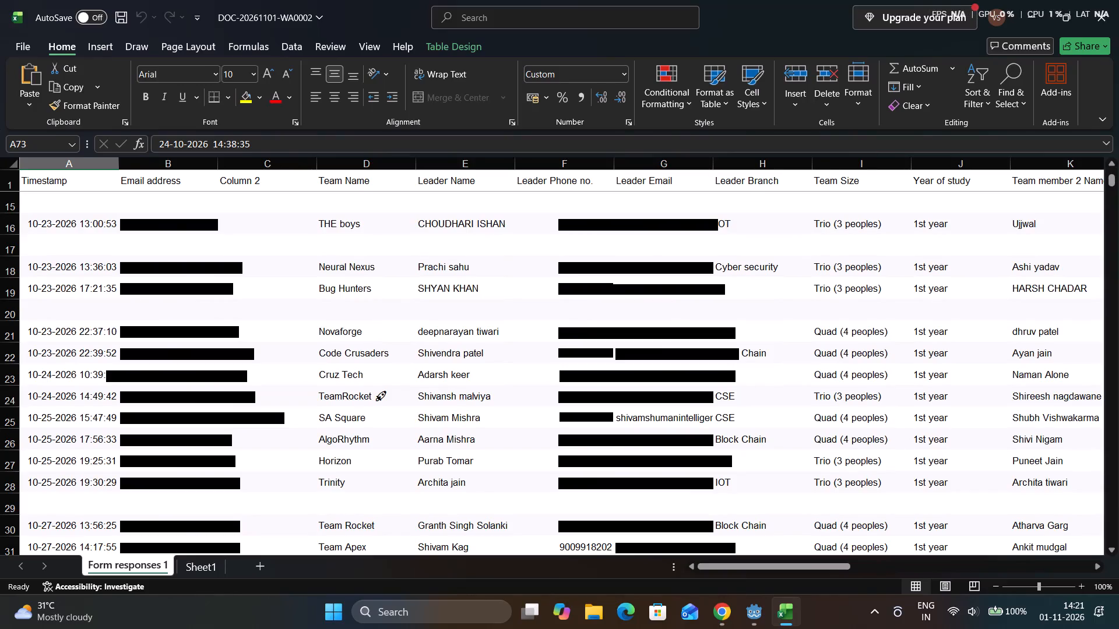
{"action": "scroll", "coordinate": [93, 436], "scroll_direction": "up", "scroll_amount": 1}
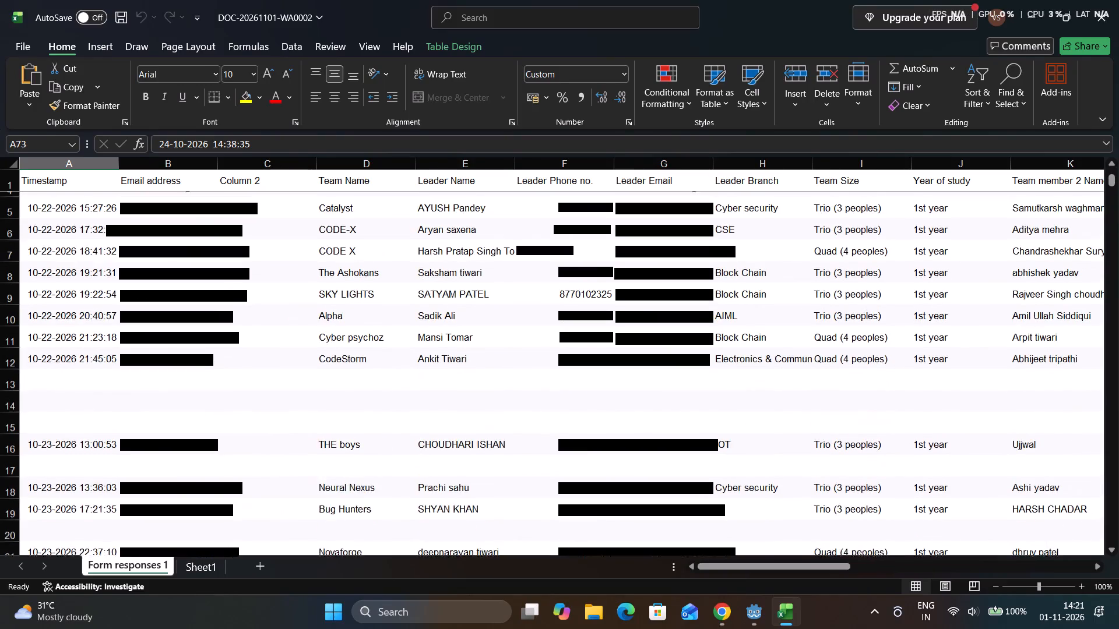
{"action": "scroll", "coordinate": [93, 436], "scroll_direction": "up", "scroll_amount": 1}
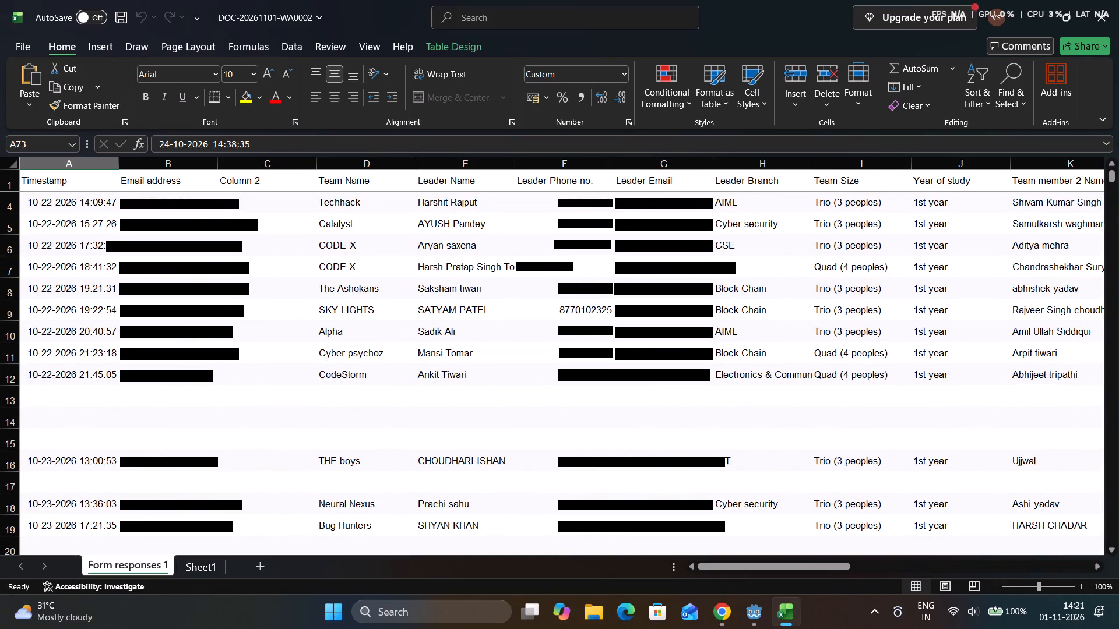
{"action": "scroll", "coordinate": [93, 436], "scroll_direction": "up", "scroll_amount": 1}
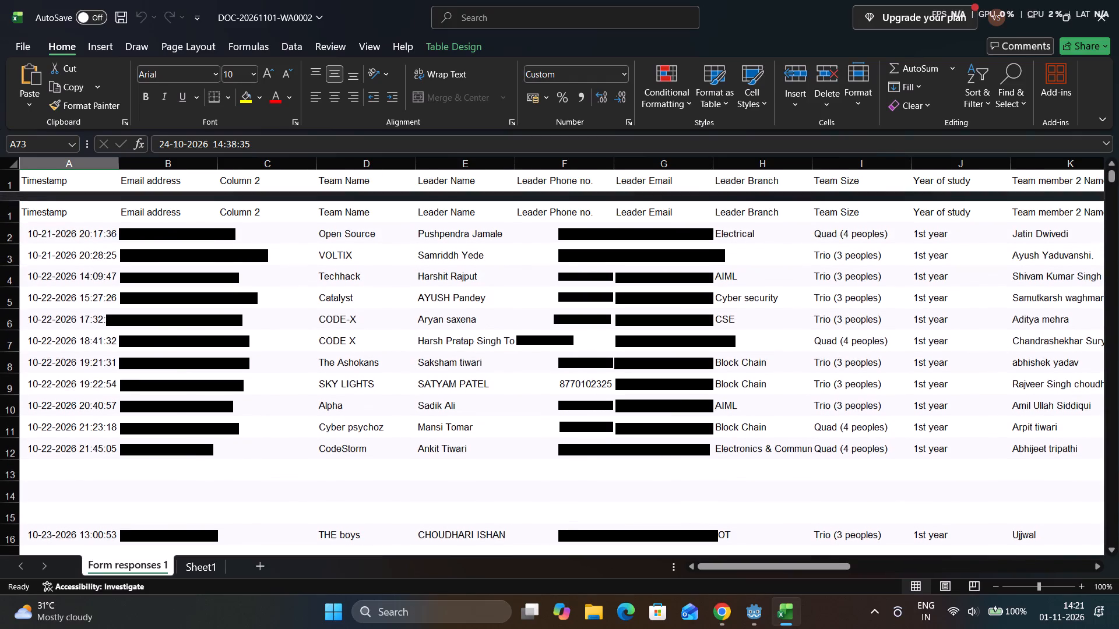
{"action": "scroll", "coordinate": [93, 436], "scroll_direction": "up", "scroll_amount": 1}
{"action": "scroll", "coordinate": [103, 430], "scroll_direction": "down", "scroll_amount": 10}
{"action": "scroll", "coordinate": [103, 430], "scroll_direction": "down", "scroll_amount": 19}
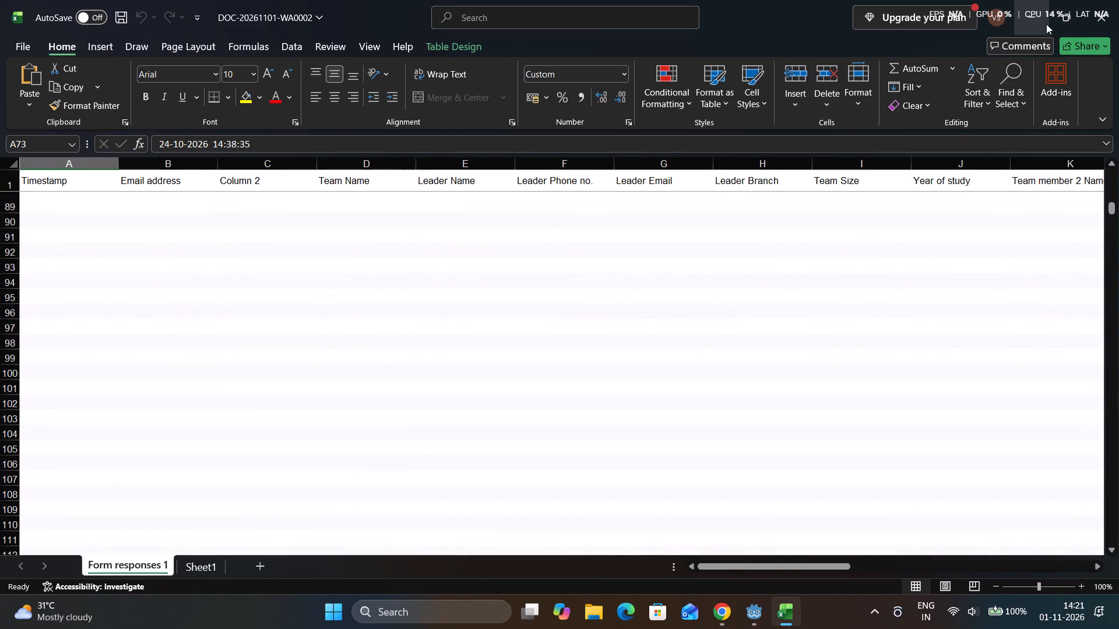
Close the DOC-20261101-WA0002 form responses workbook.
{"action": "left_click", "coordinate": [1118, 0]}
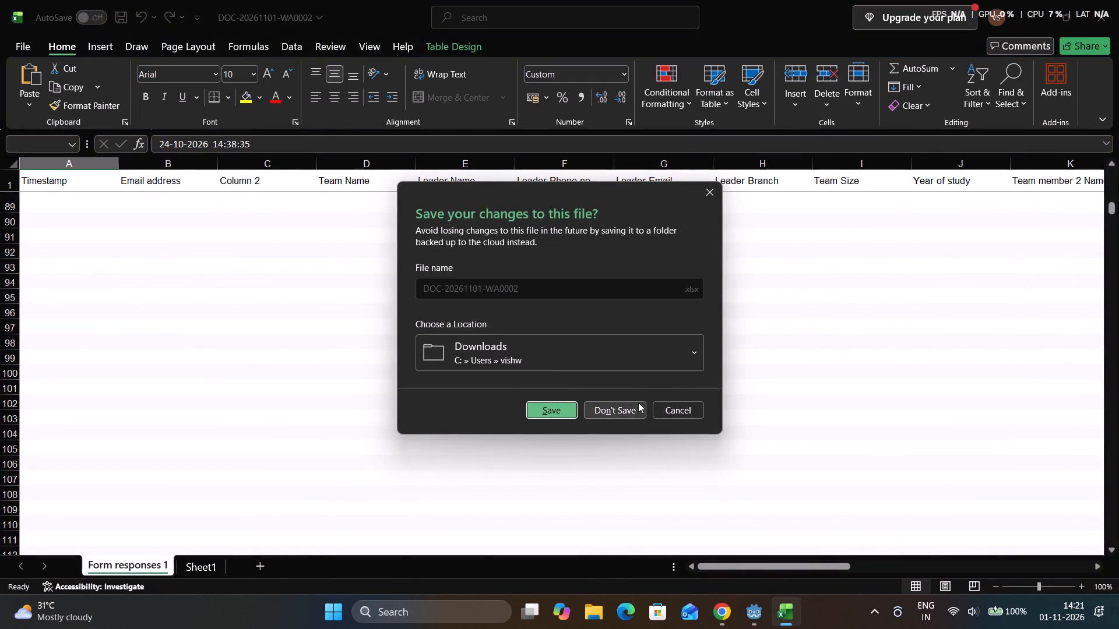